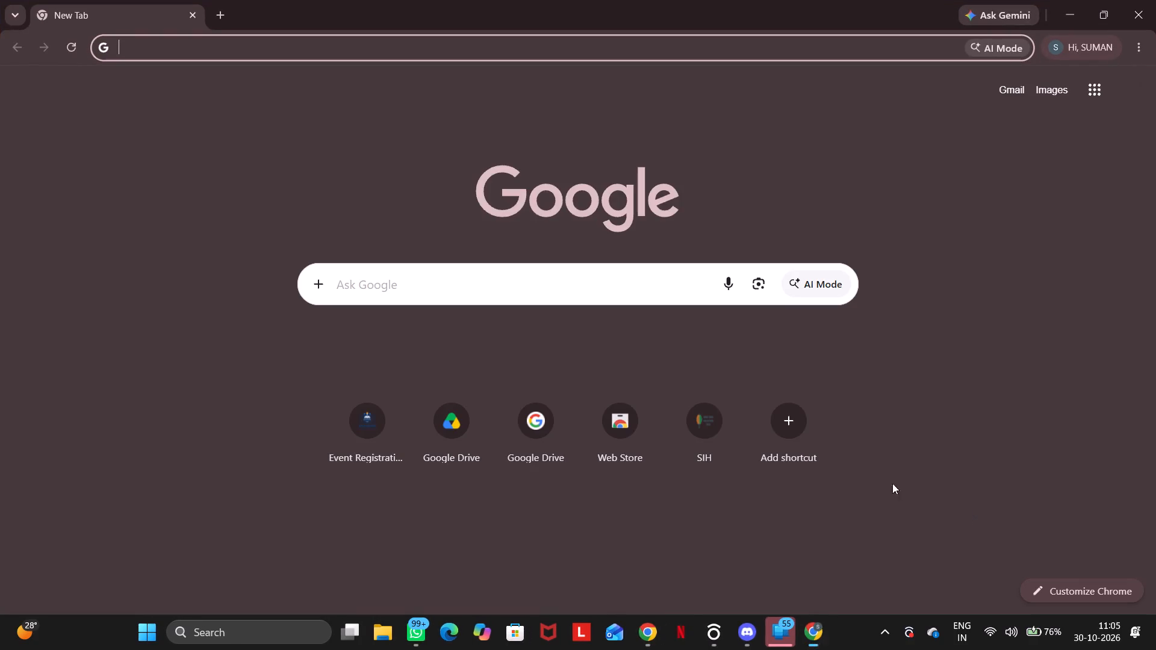
Search Google for "ums sanjivani university" using the earlier search suggestion.
click(641, 285)
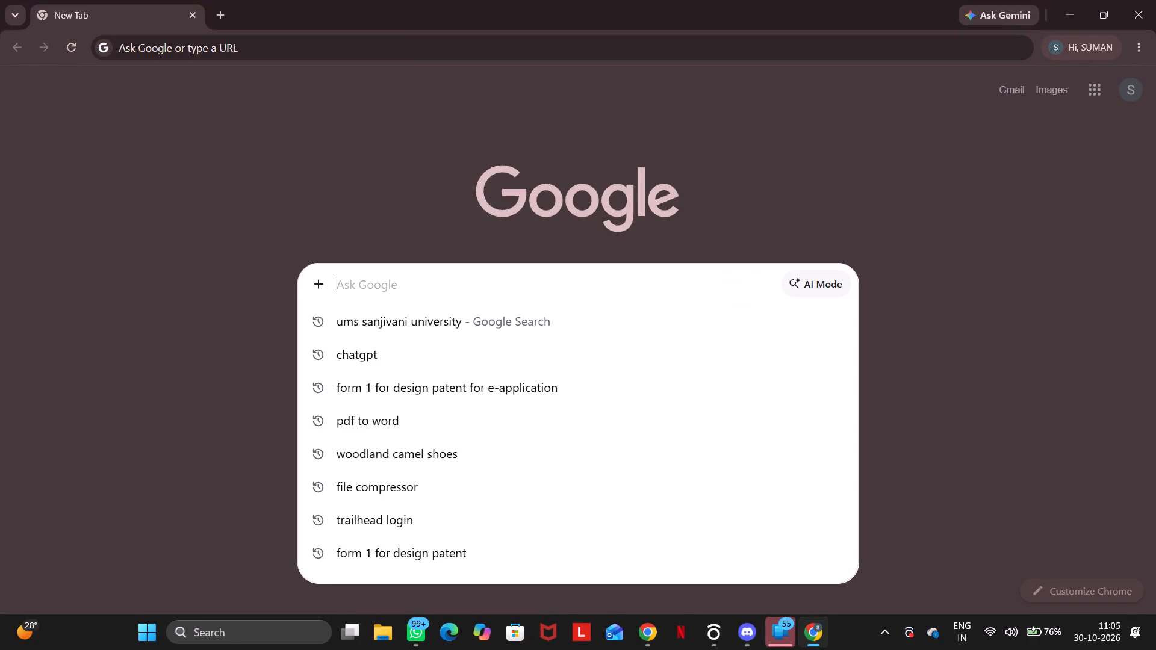
click(565, 327)
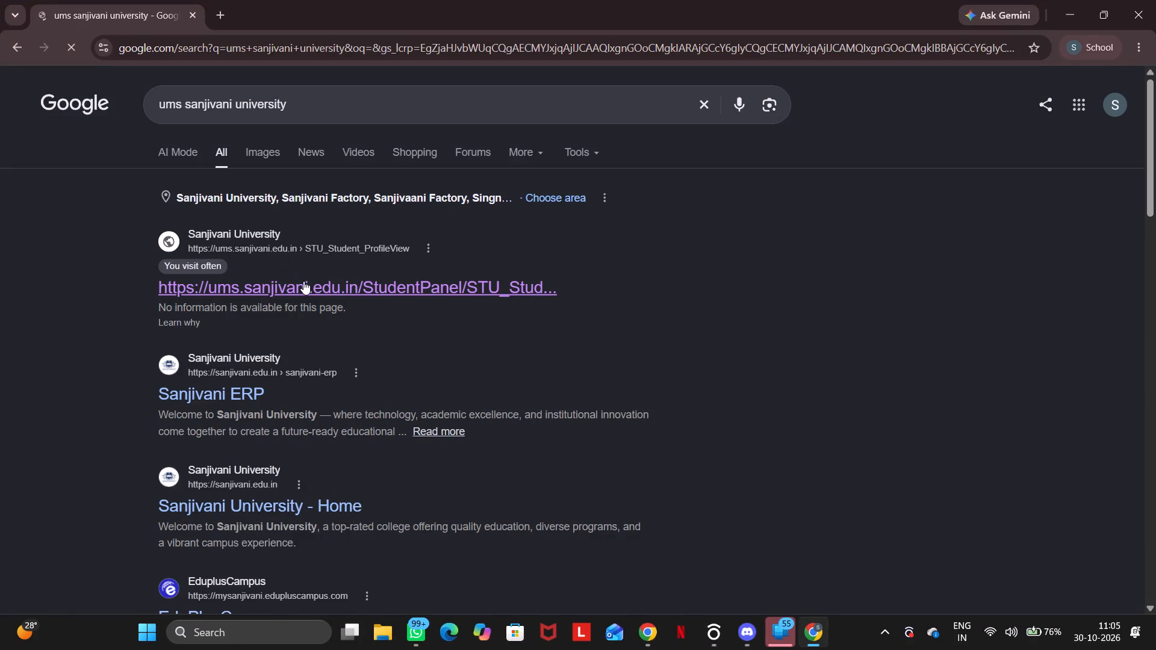
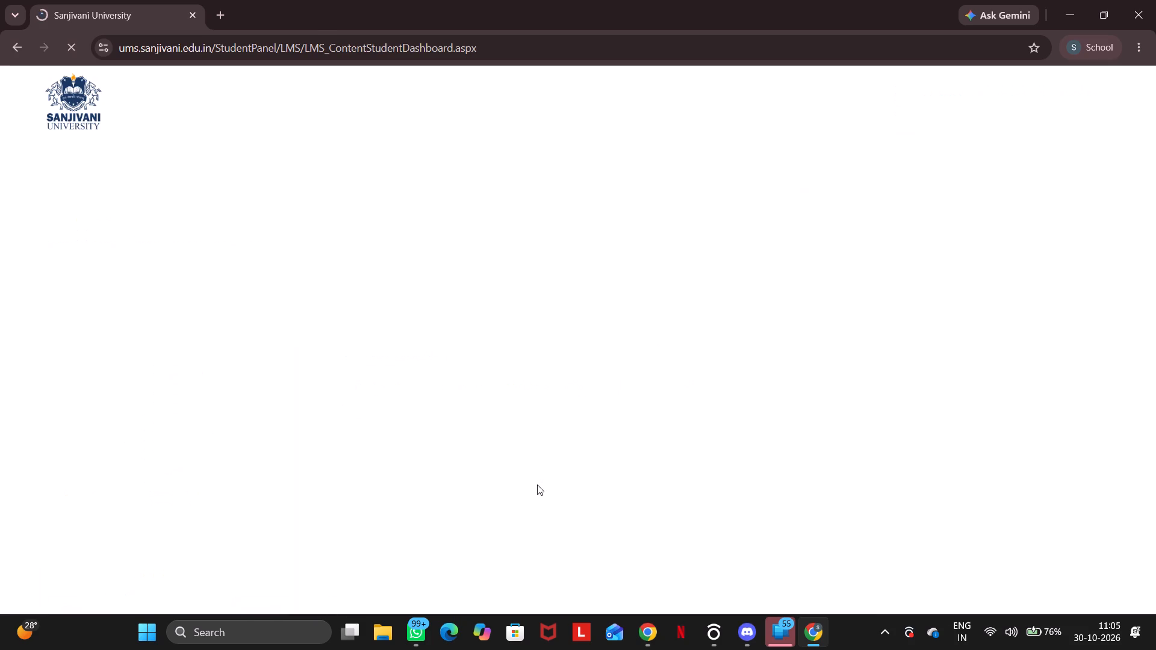
Review the Pending Submission and Test List tables on the UMS LMS student dashboard.
scroll(537, 484, down, 6)
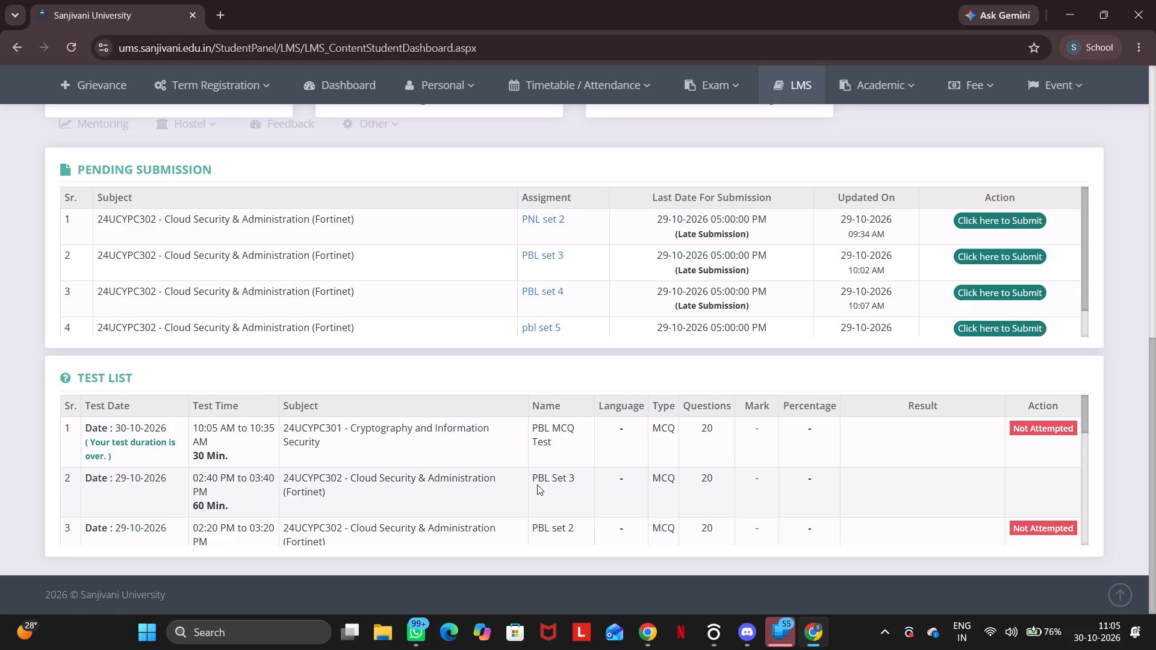
scroll(537, 484, down, 1)
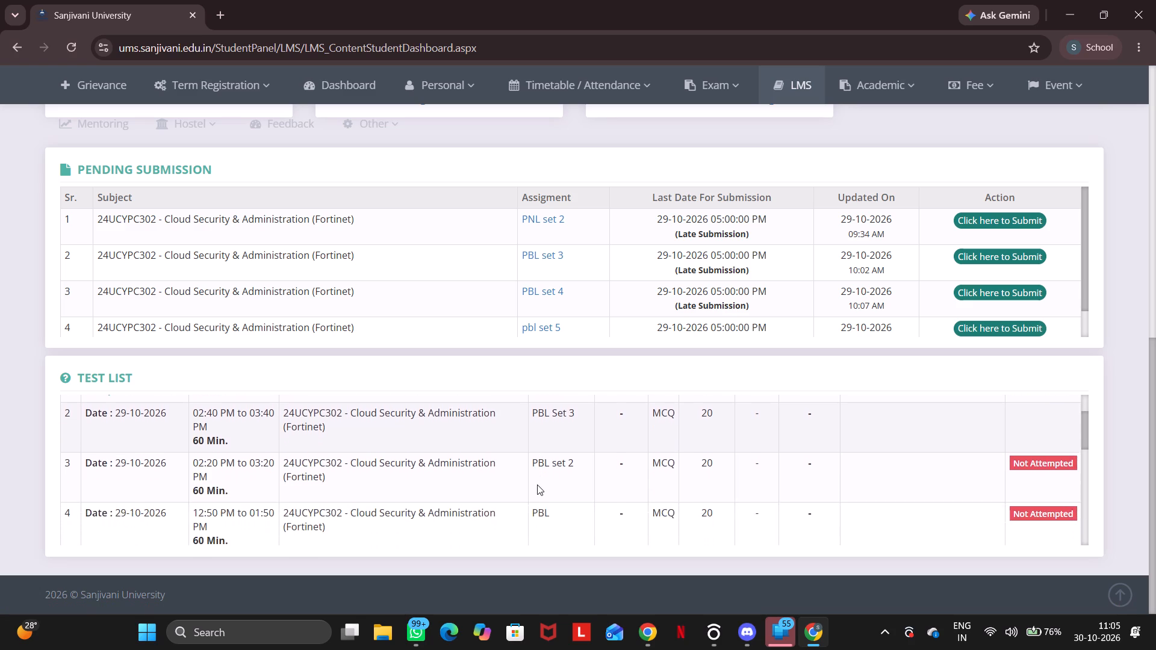
scroll(537, 484, down, 3)
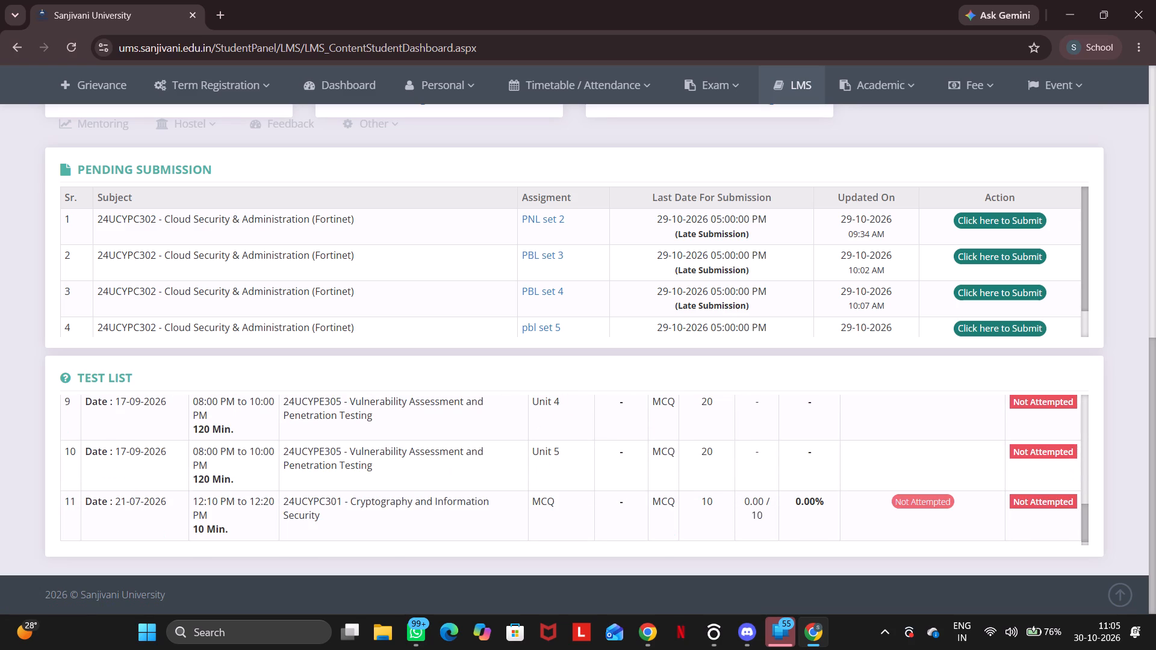
scroll(537, 484, up, 6)
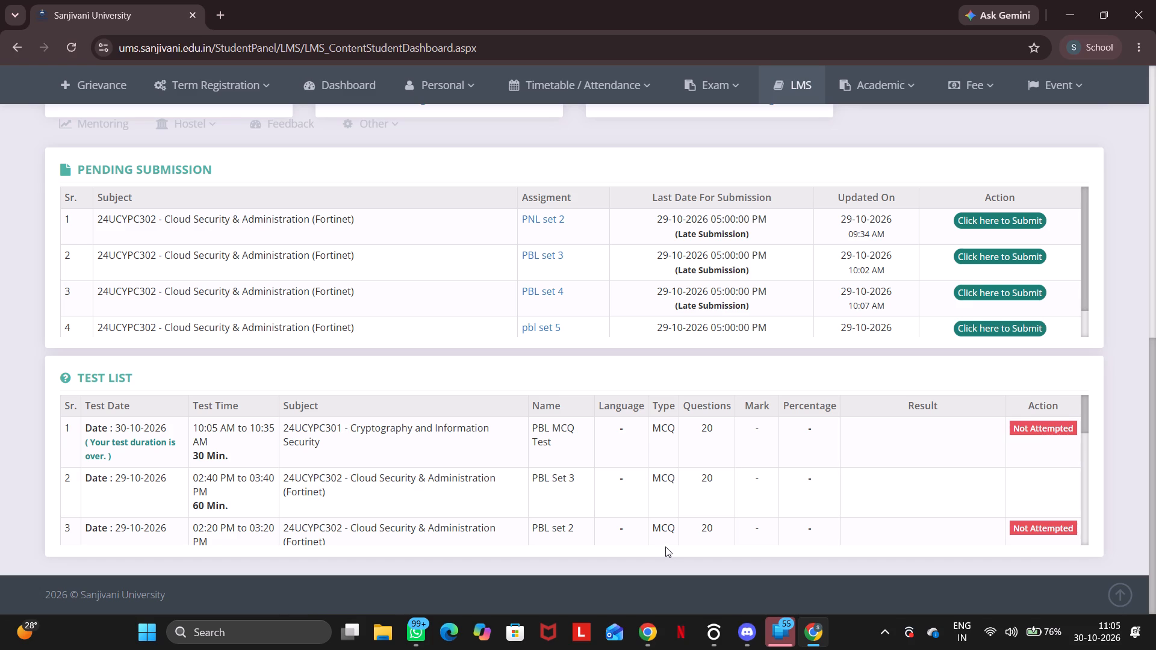
Switch back to the ChatGPT "Create ABL Report" window and maximize it.
key(alt+Tab)
key(alt+Tab)
click(674, 514)
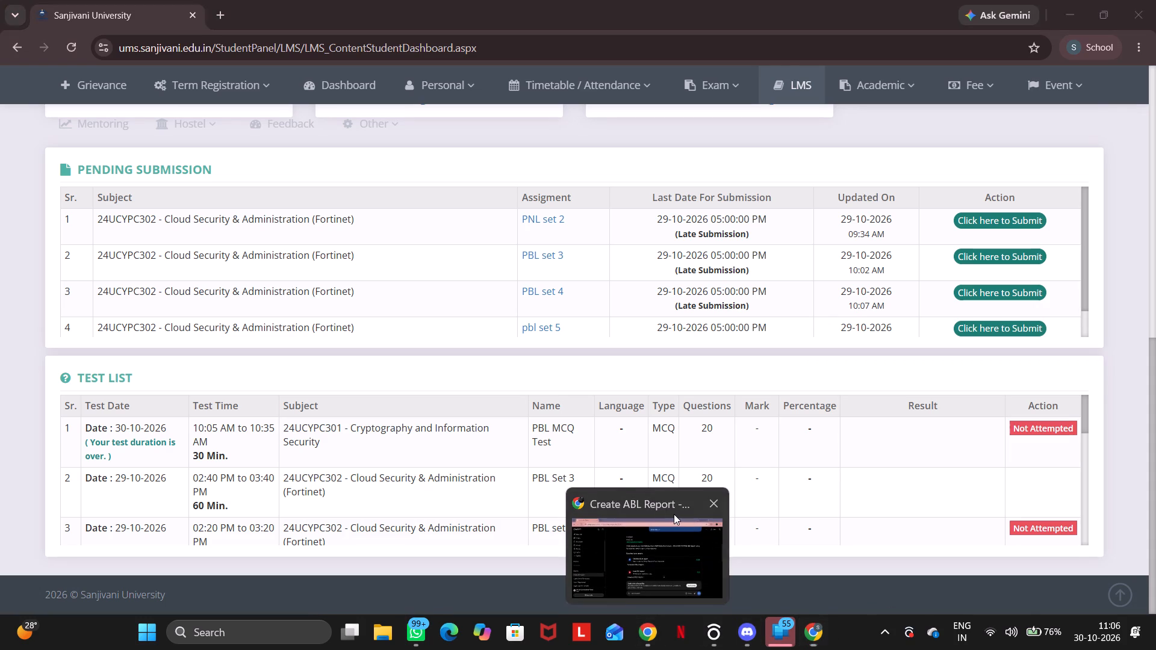
click(1109, 1)
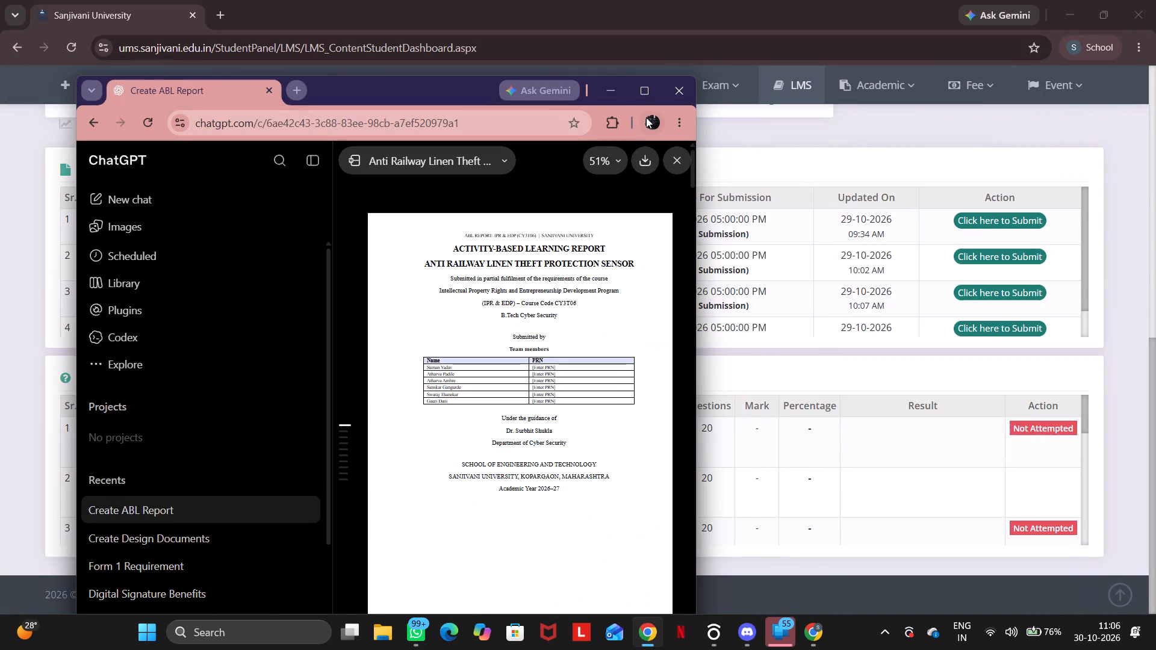
click(641, 83)
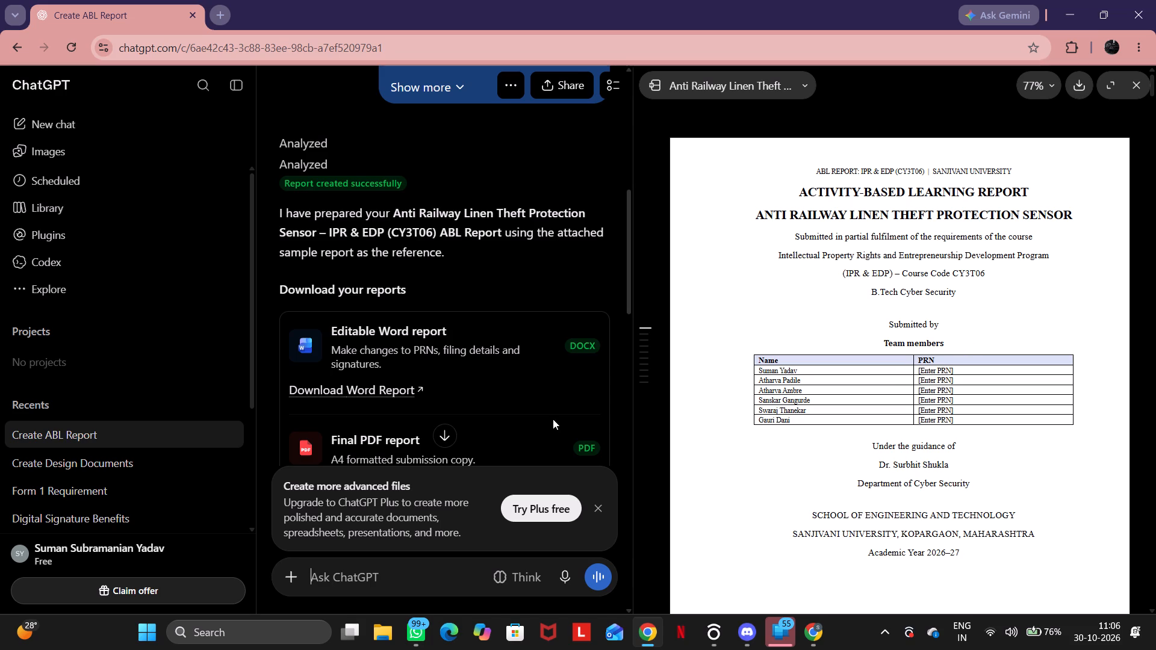
Download the Anti Railway Linen Theft Protection Sensor report as a Word document and show it maximized in Word.
click(364, 391)
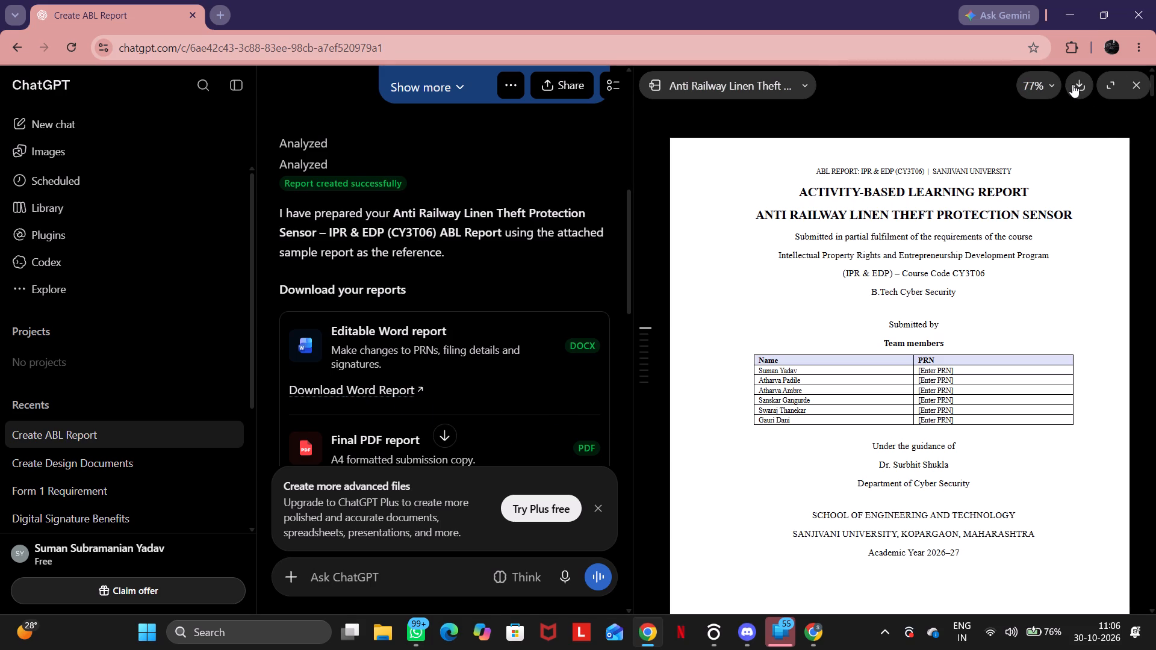
click(1079, 84)
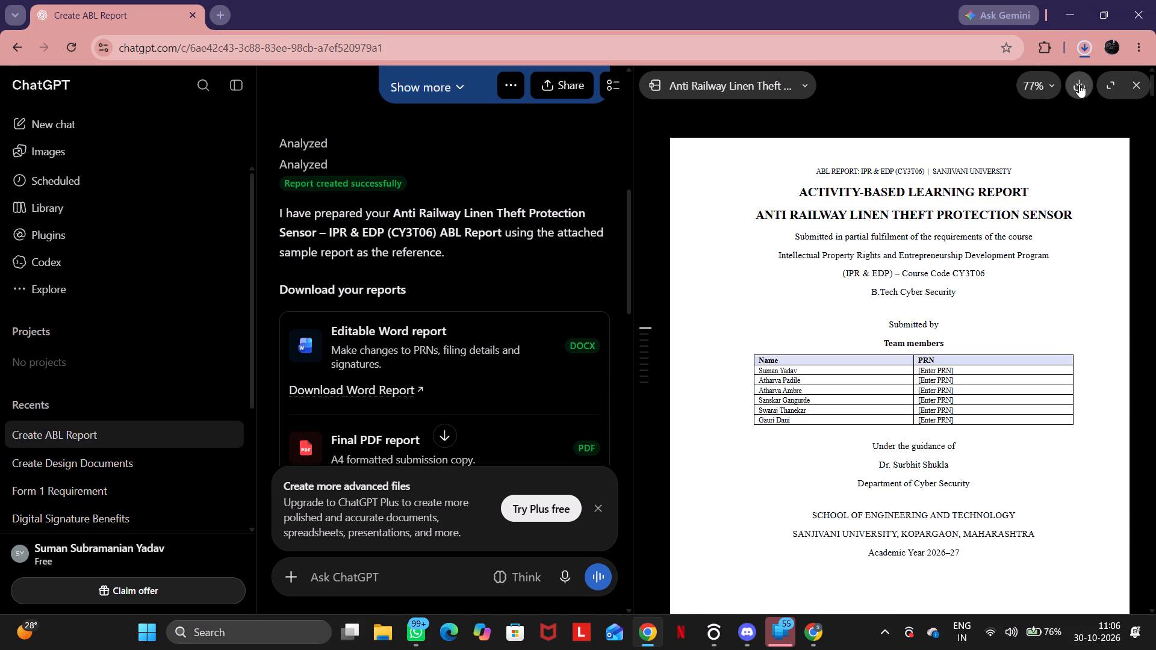
click(1071, 86)
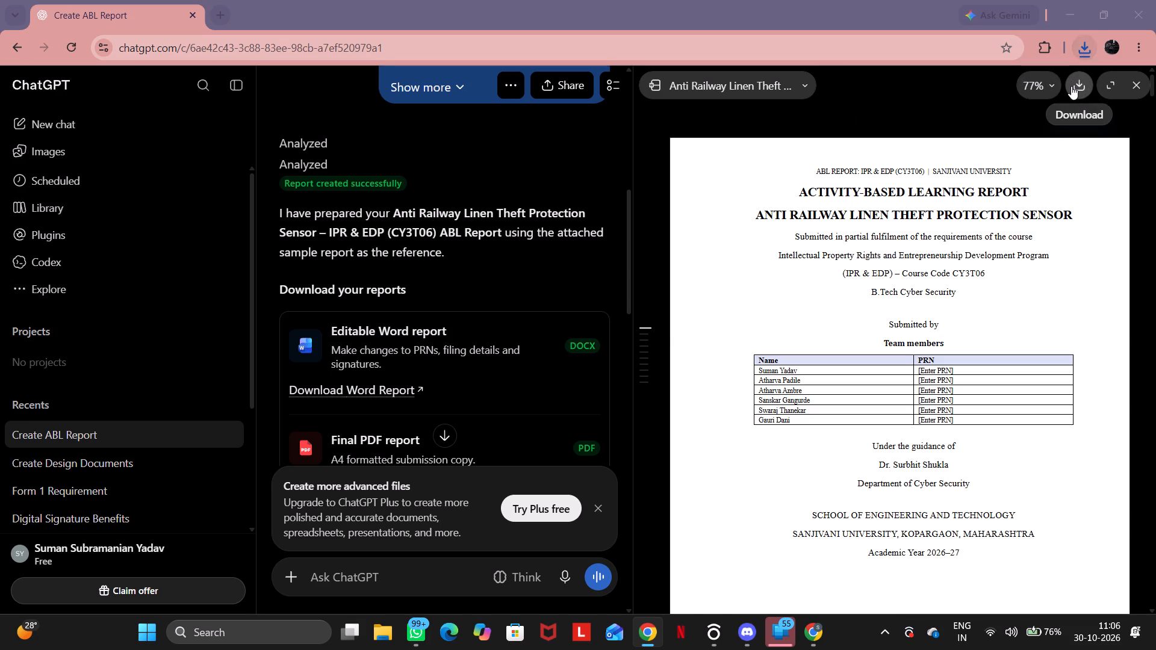
click(1074, 1)
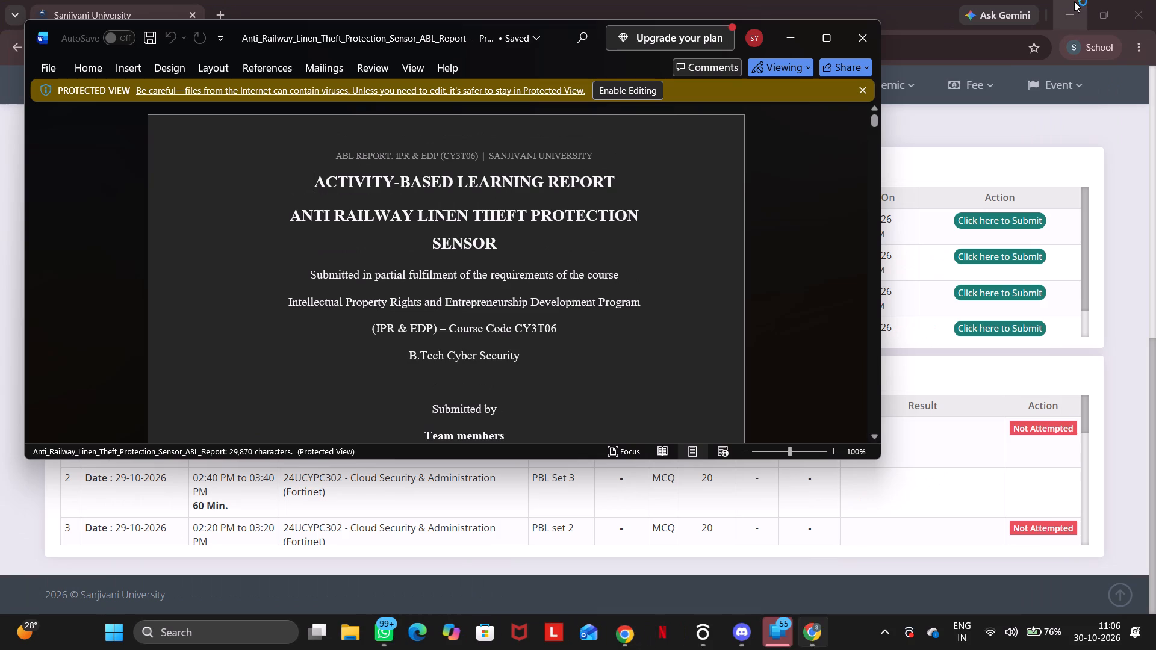
click(823, 39)
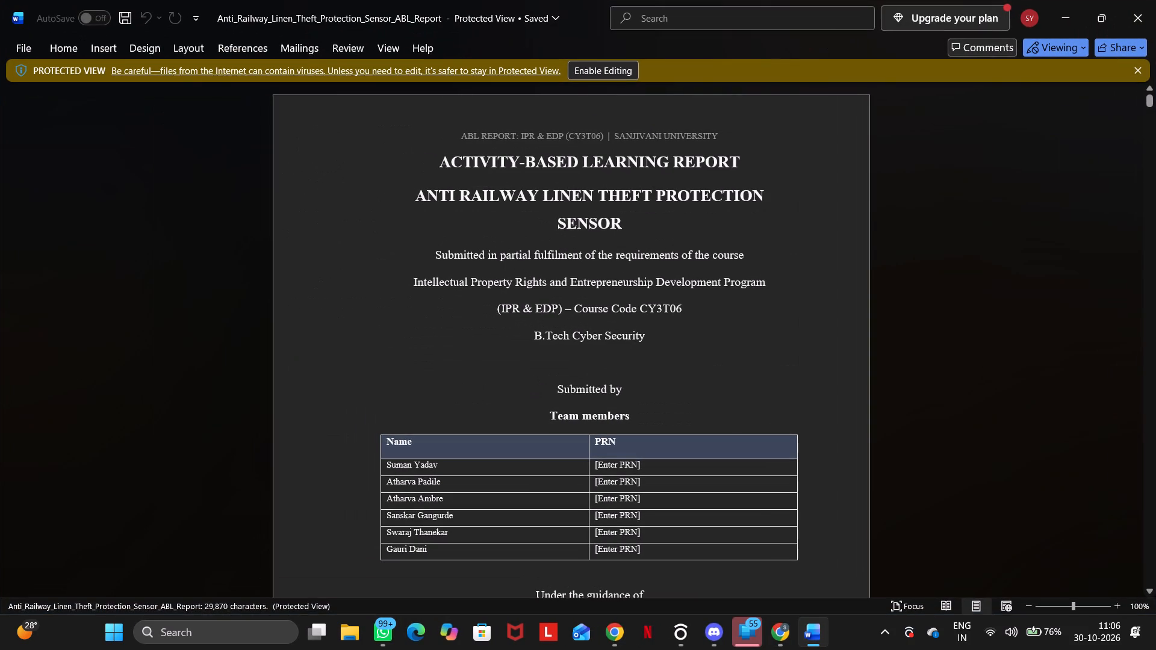
Examine the report's front matter from the cover page and certificate through the abstract and table of contents.
scroll(724, 466, down, 1)
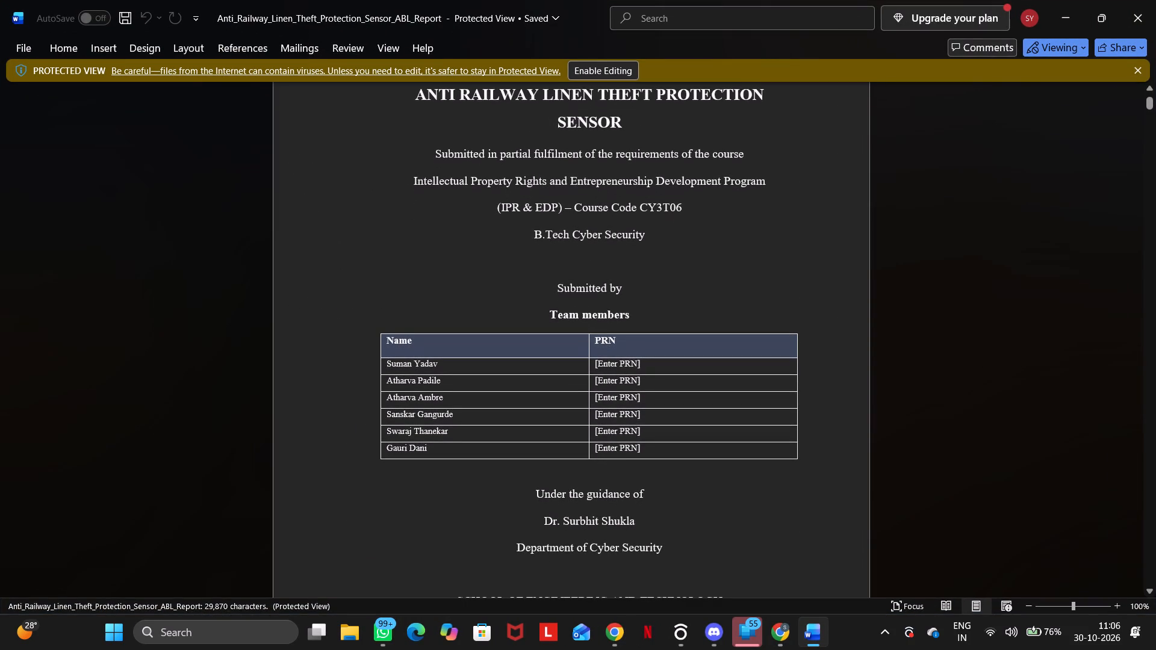
scroll(724, 466, down, 7)
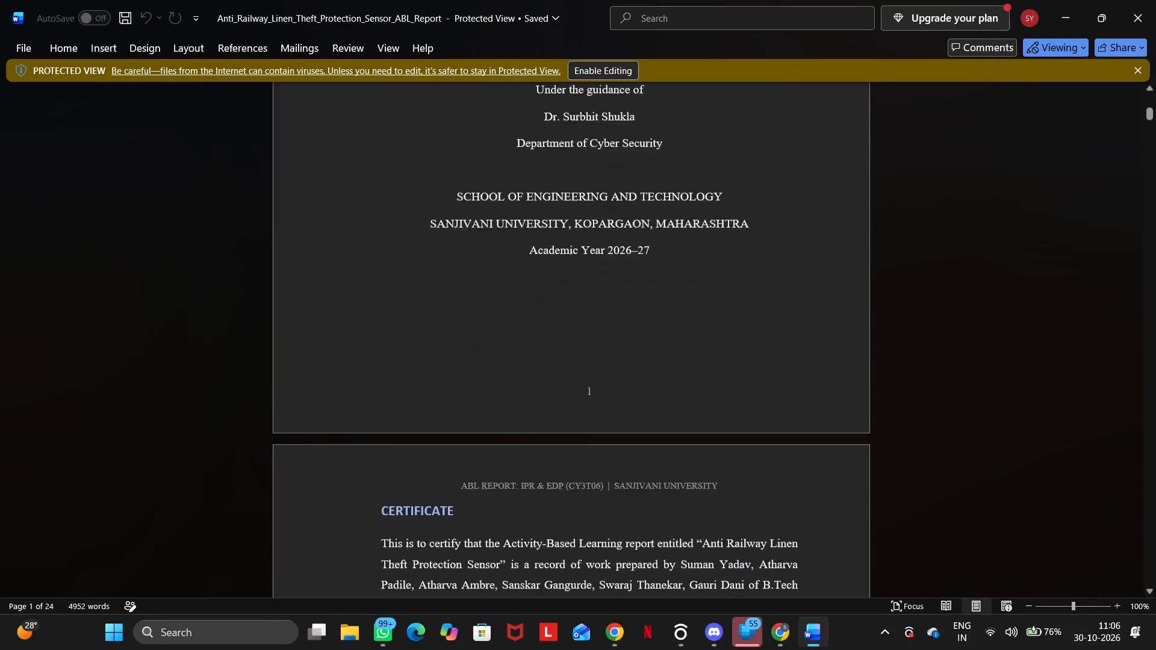
scroll(724, 466, down, 3)
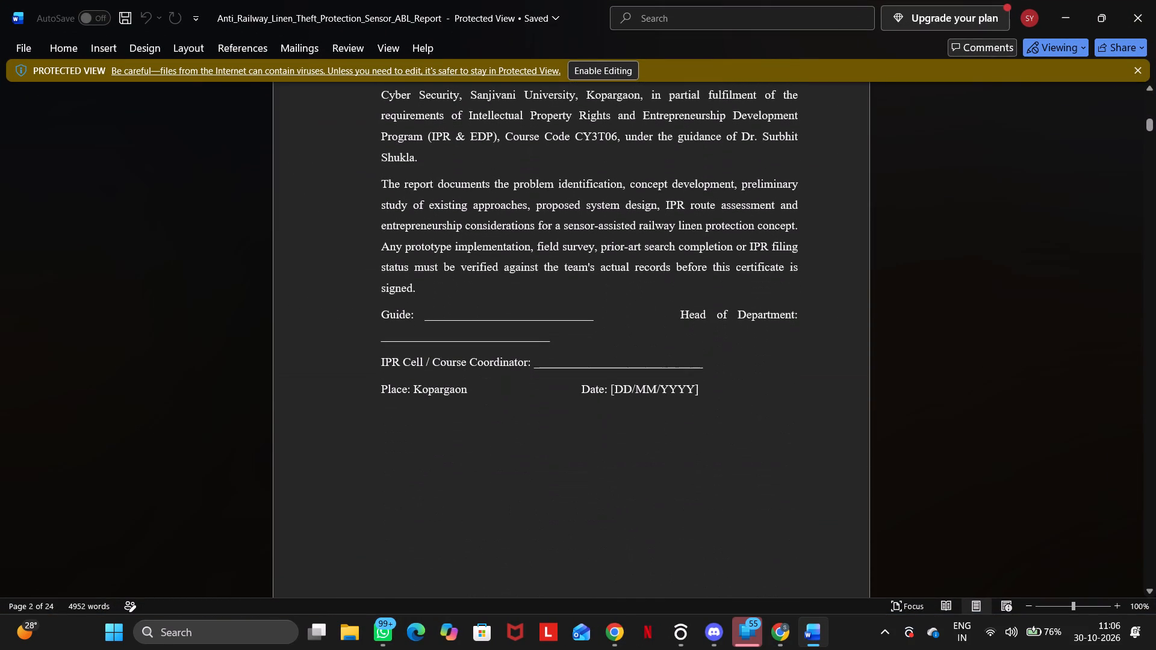
scroll(724, 466, down, 6)
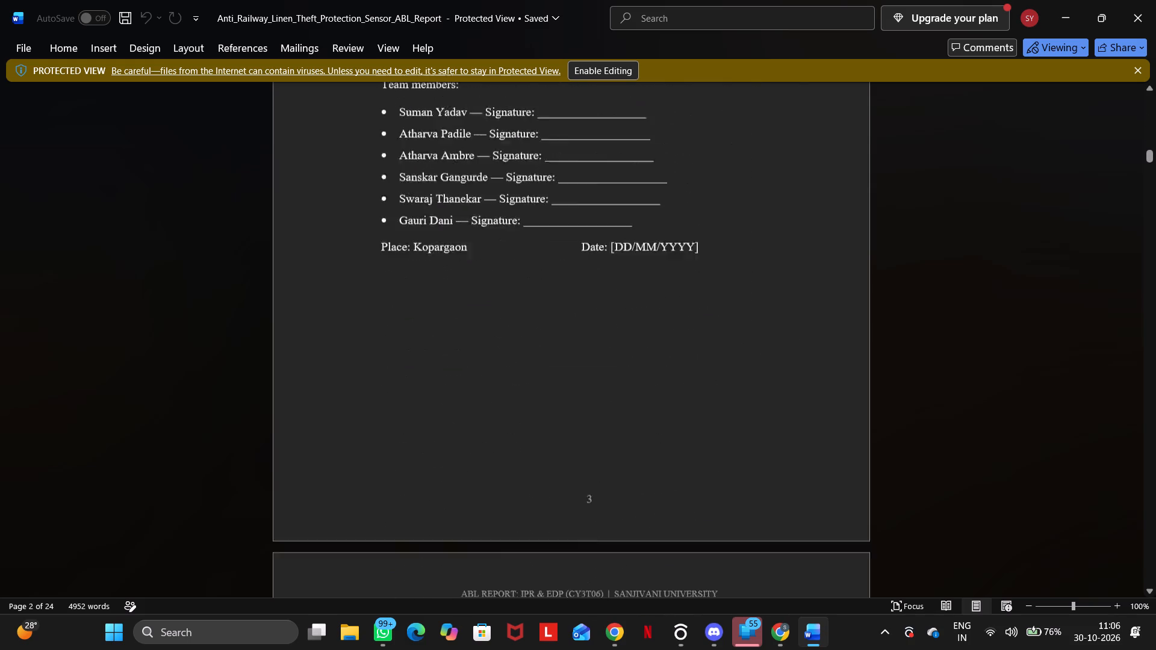
scroll(724, 466, down, 9)
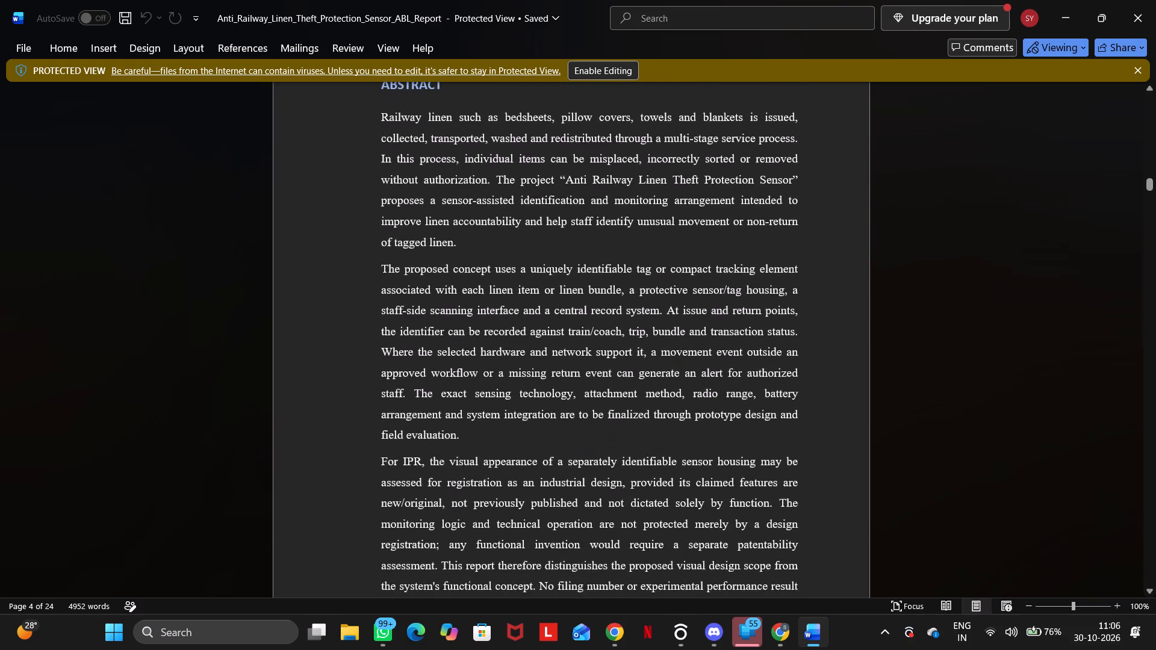
scroll(724, 466, down, 6)
scroll(724, 466, up, 1)
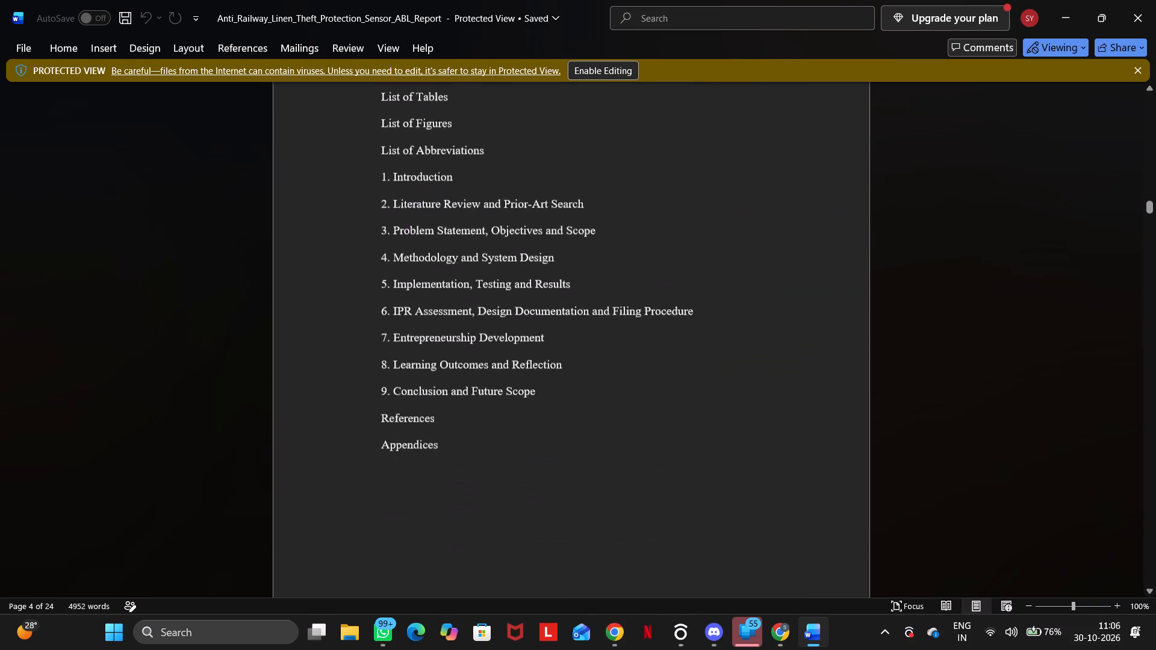
scroll(724, 466, up, 2)
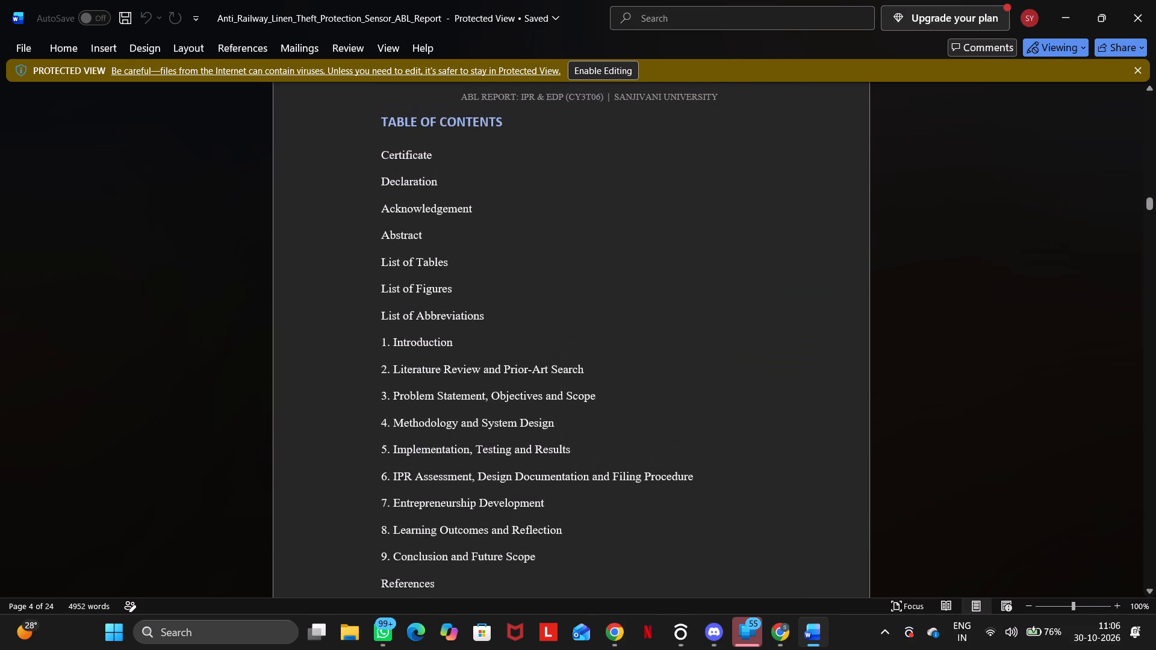
Examine the report's list of tables, list of abbreviations and the introduction chapter.
scroll(724, 466, down, 8)
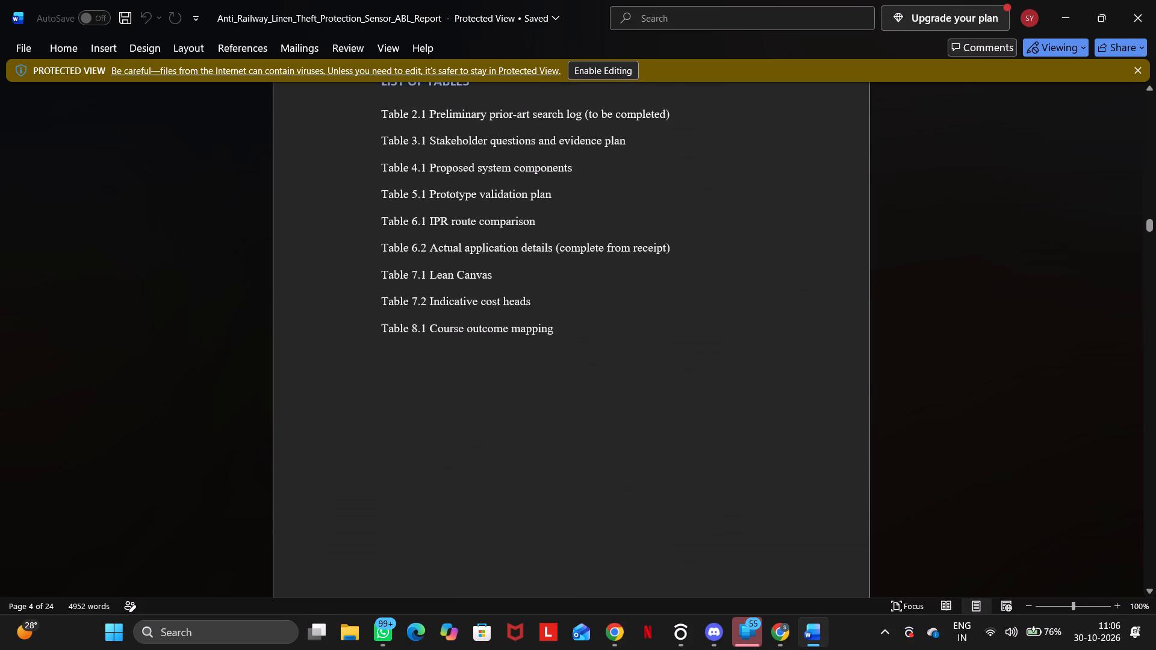
scroll(724, 466, down, 10)
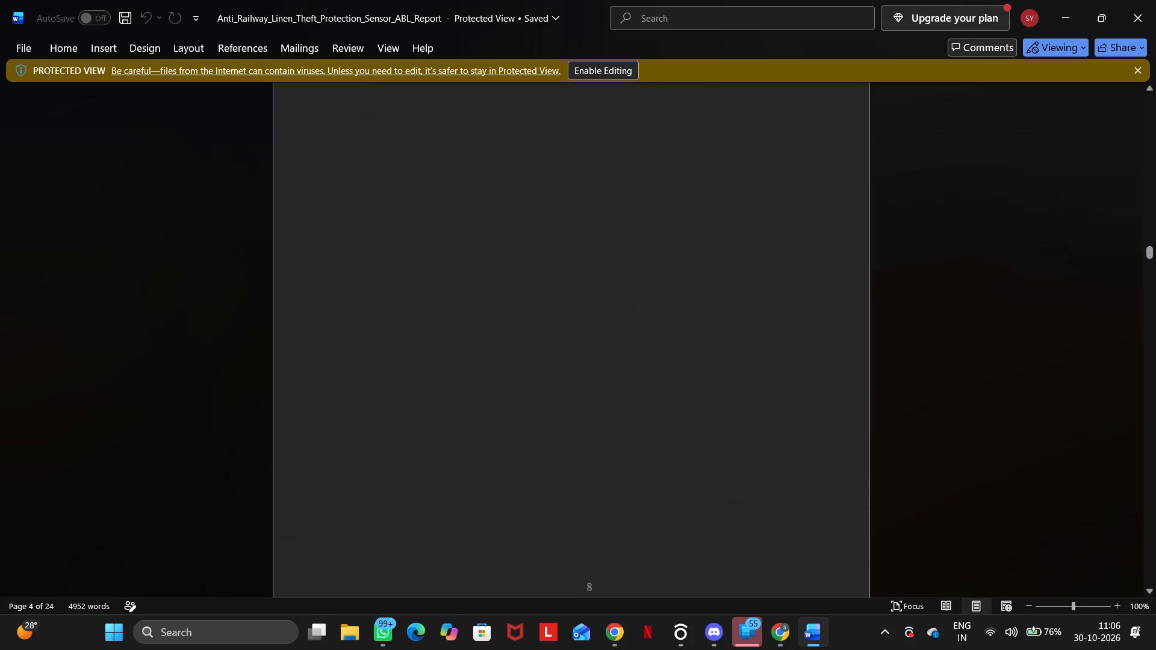
scroll(724, 466, down, 3)
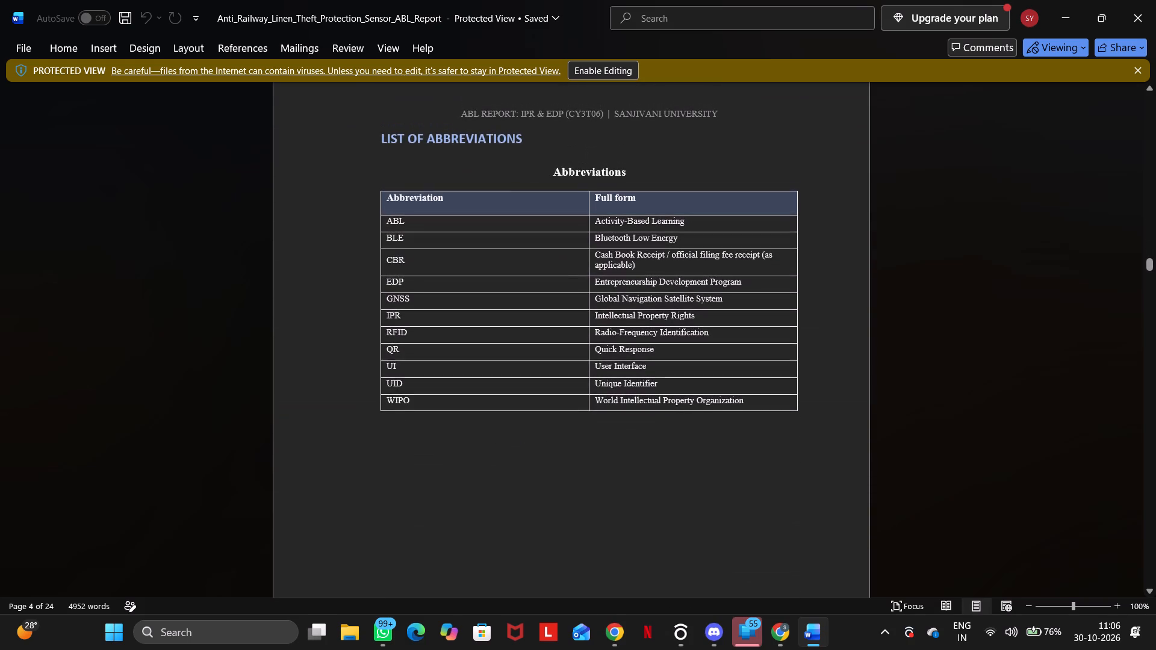
scroll(724, 466, down, 9)
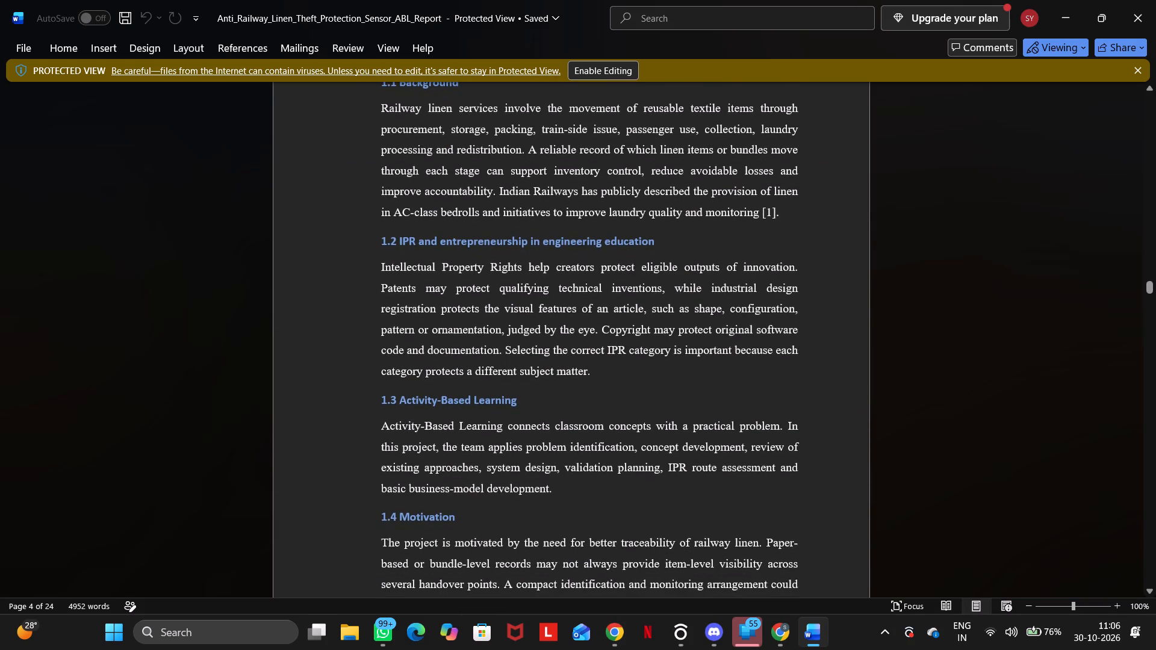
Examine the prior-art search log in Chapter 2 and the problem statement, objectives and scope in Chapter 3.
scroll(724, 466, down, 7)
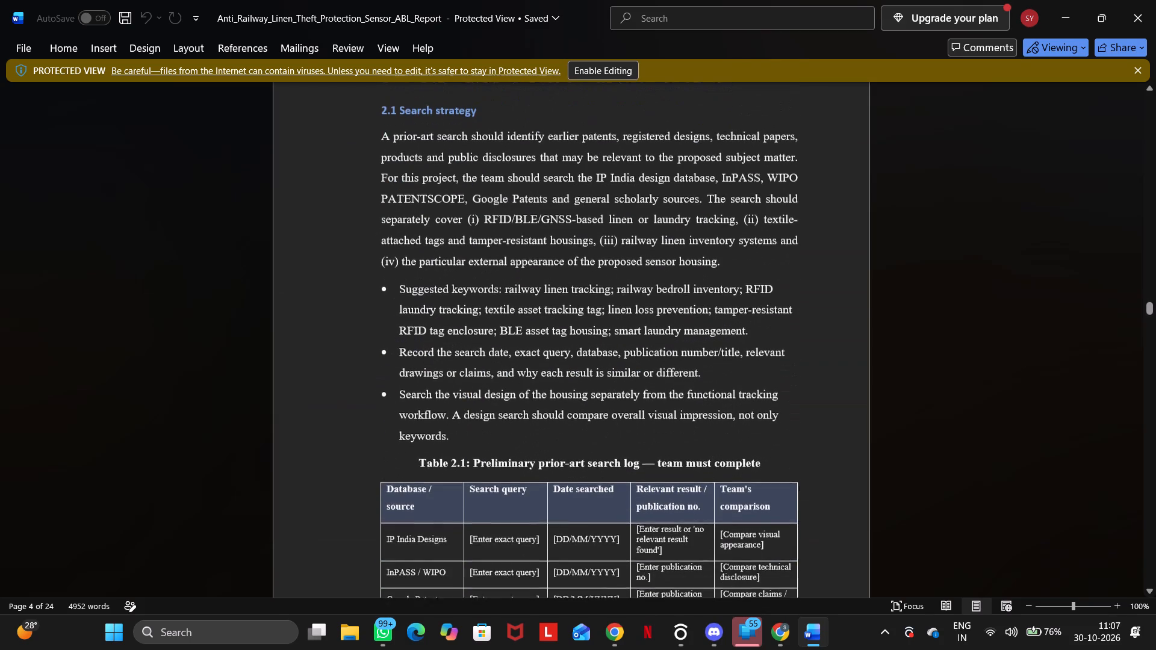
scroll(724, 466, down, 1)
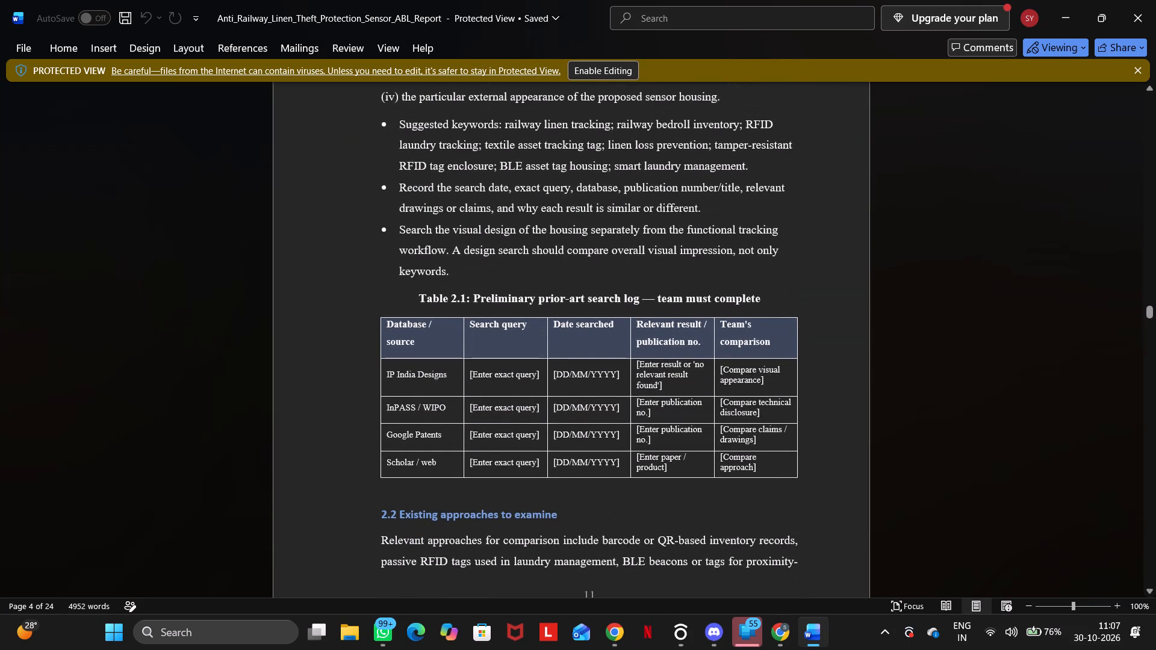
scroll(724, 466, down, 2)
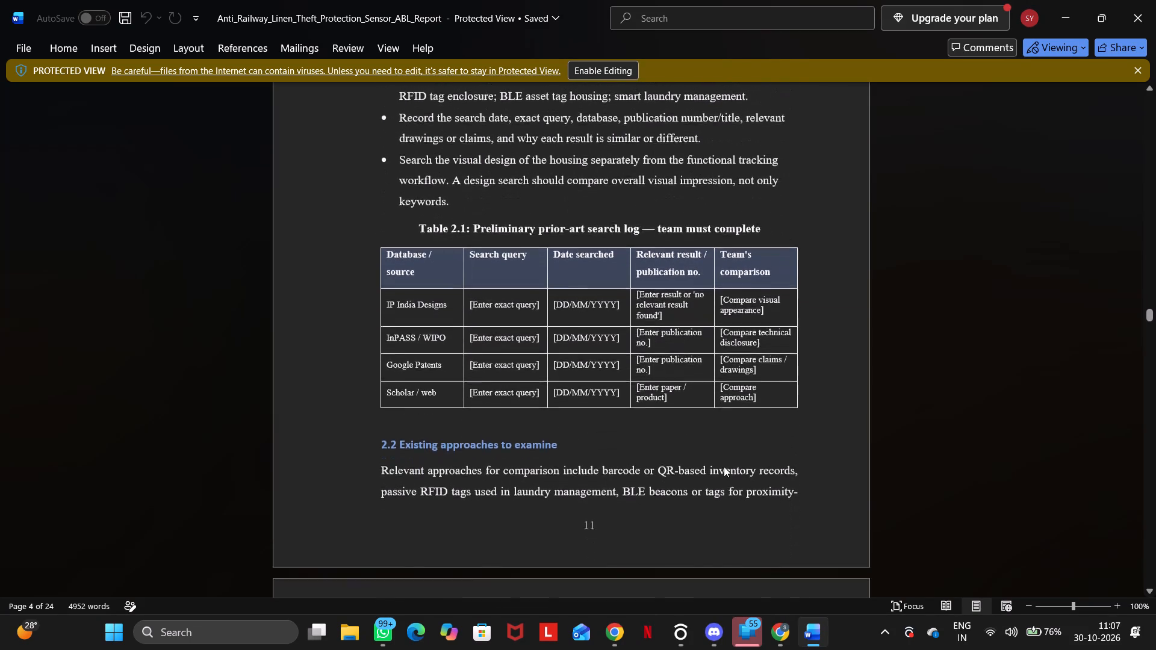
scroll(724, 466, down, 5)
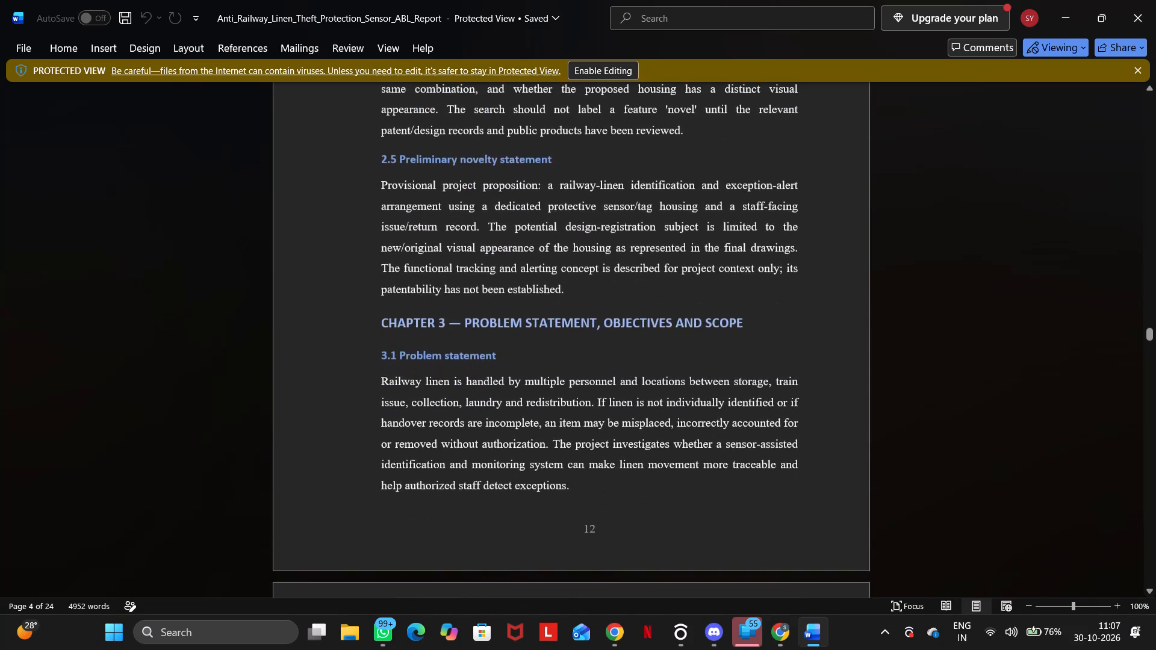
scroll(724, 466, down, 5)
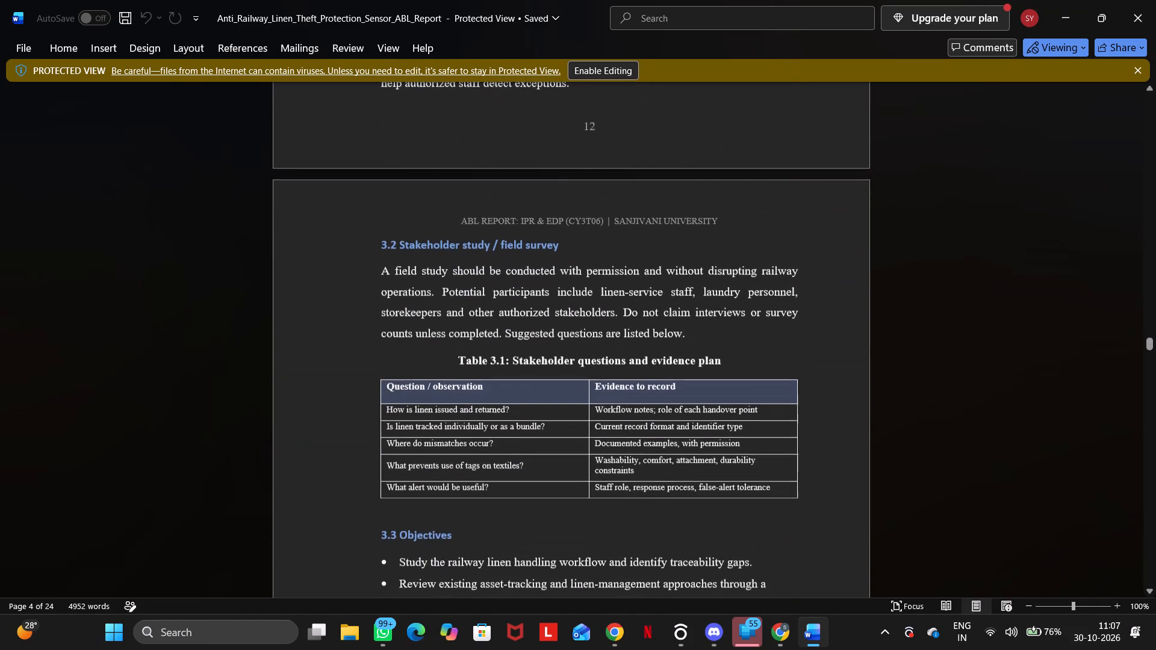
scroll(724, 466, down, 2)
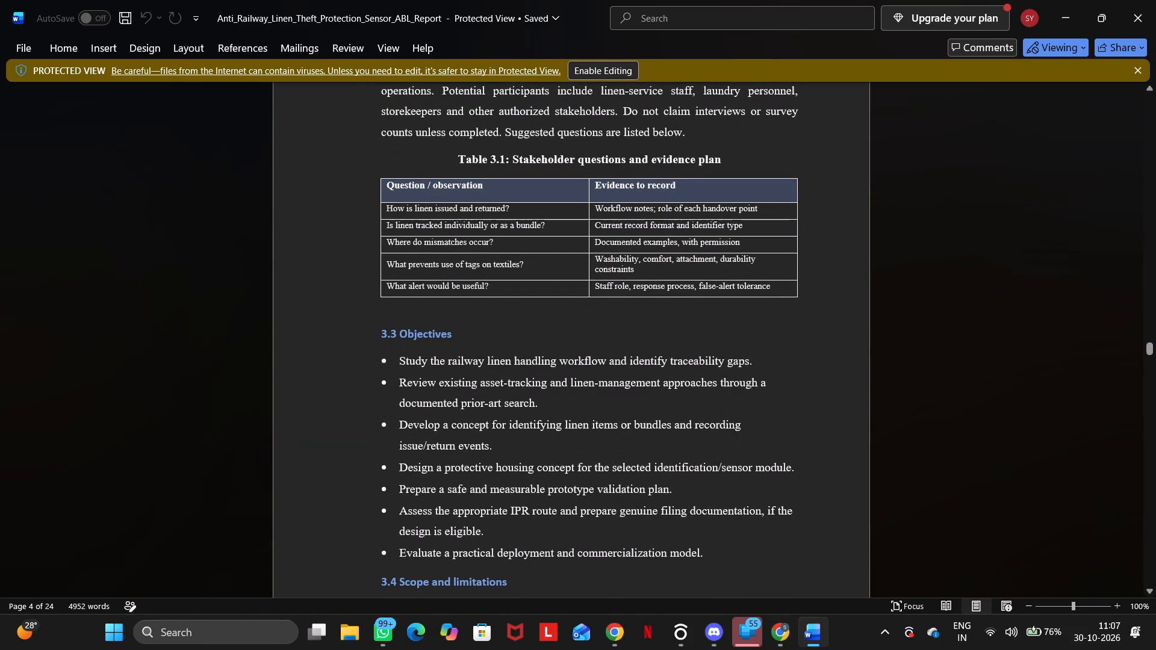
scroll(724, 466, down, 6)
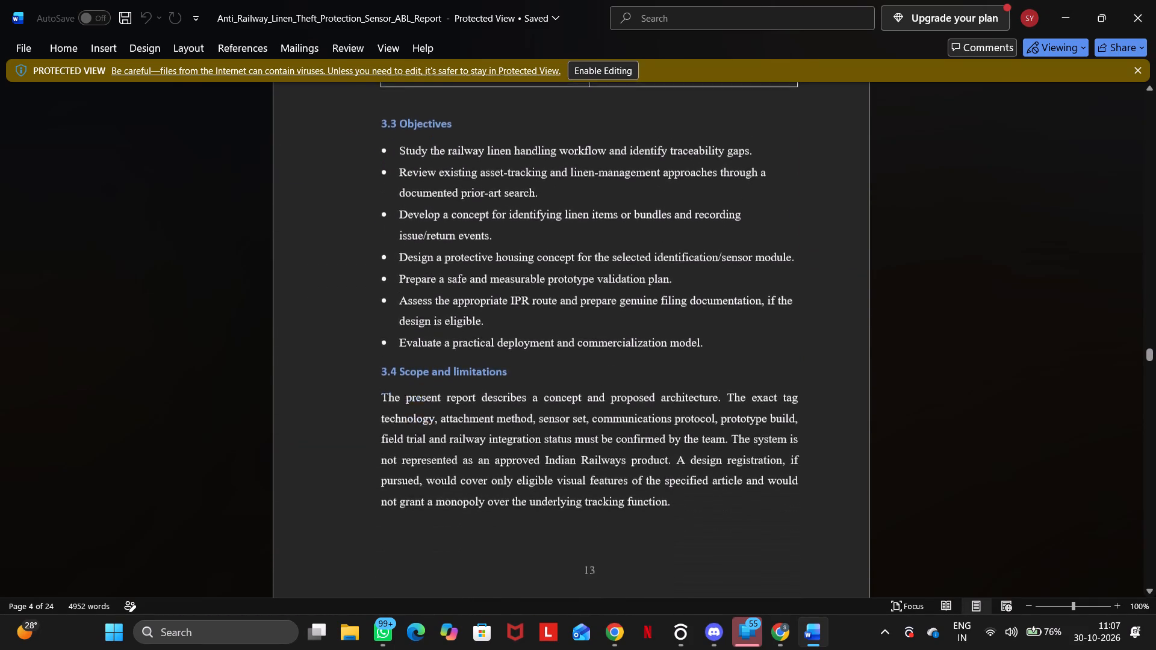
scroll(724, 466, down, 4)
scroll(724, 466, up, 9)
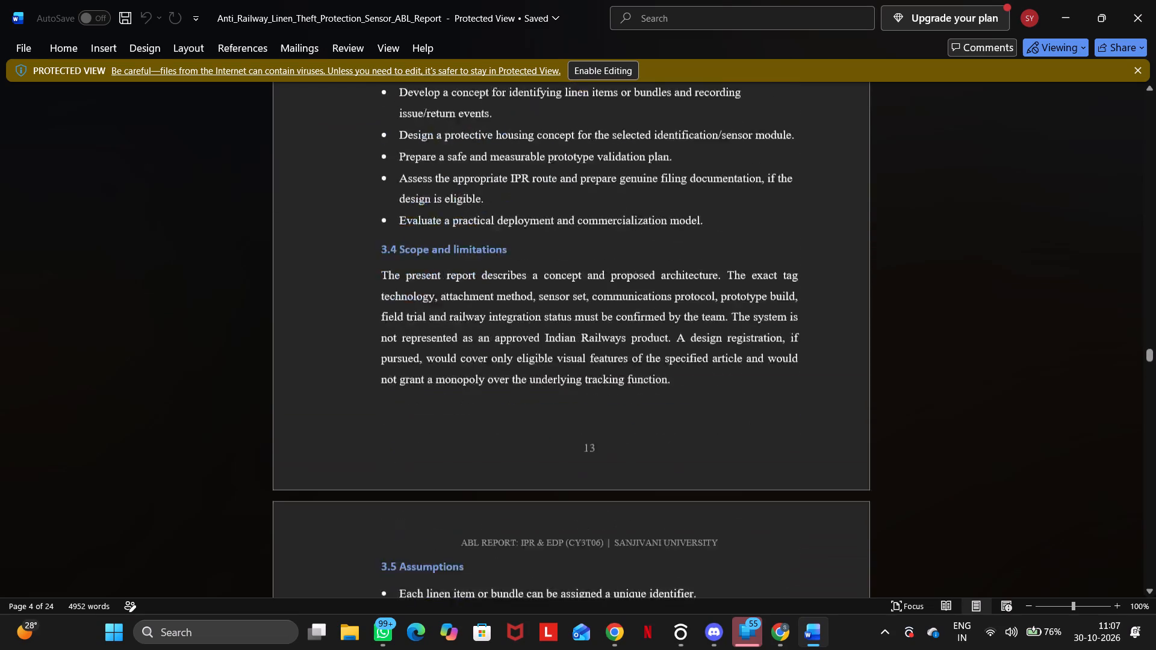
scroll(724, 466, up, 16)
Enable editing of the Anti Railway Linen Theft Protection Sensor report.
click(617, 67)
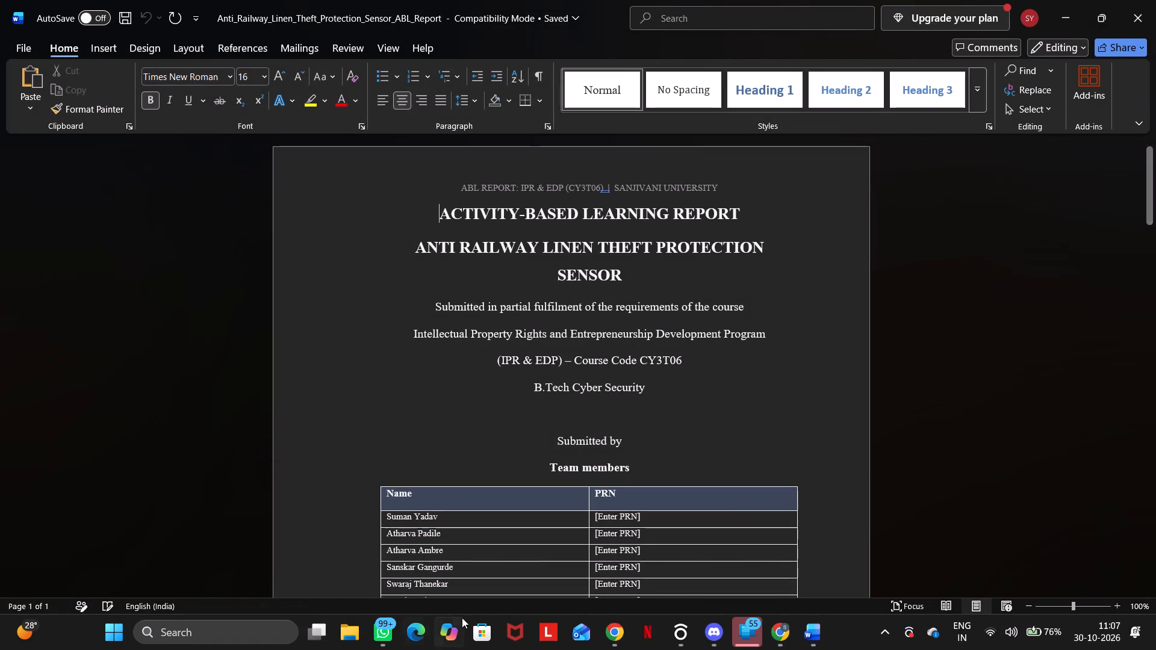
Open the recent file IPR_EDP_ABL_Report_Sanjivani_University_Cyber_Security from File Explorer.
click(352, 641)
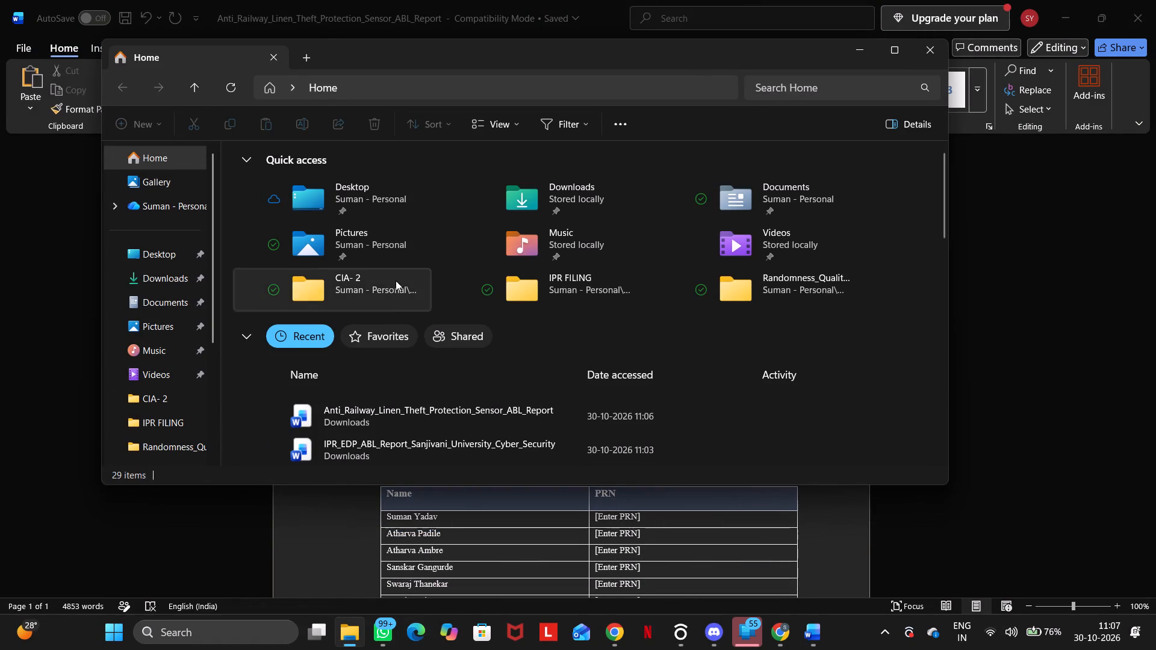
double_click(369, 450)
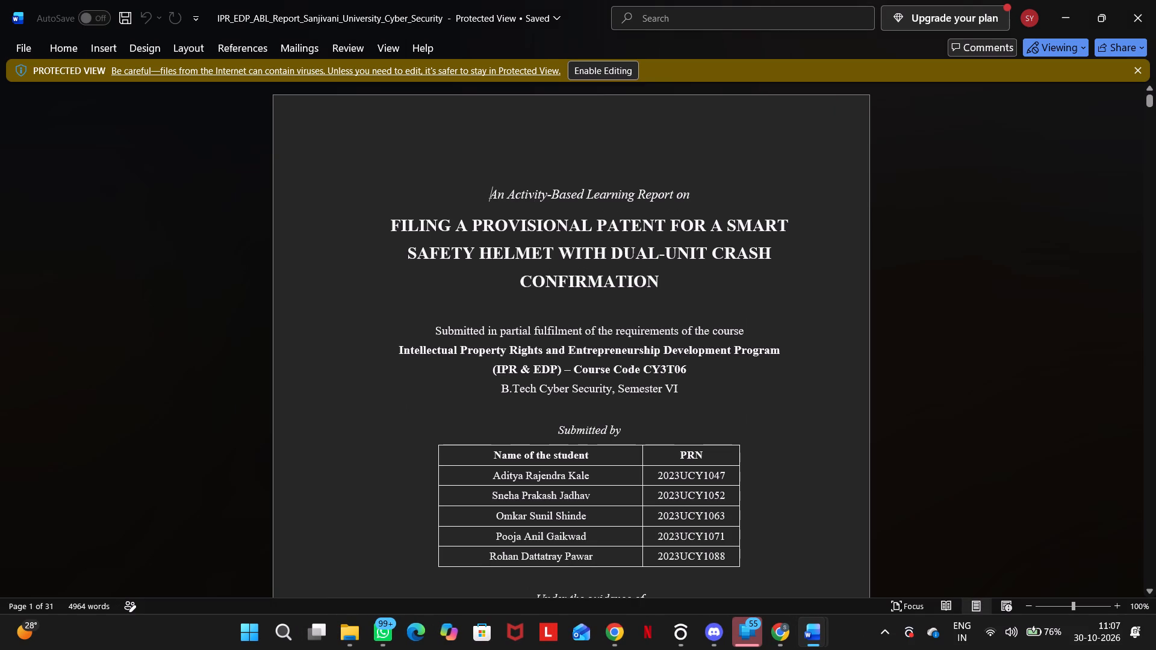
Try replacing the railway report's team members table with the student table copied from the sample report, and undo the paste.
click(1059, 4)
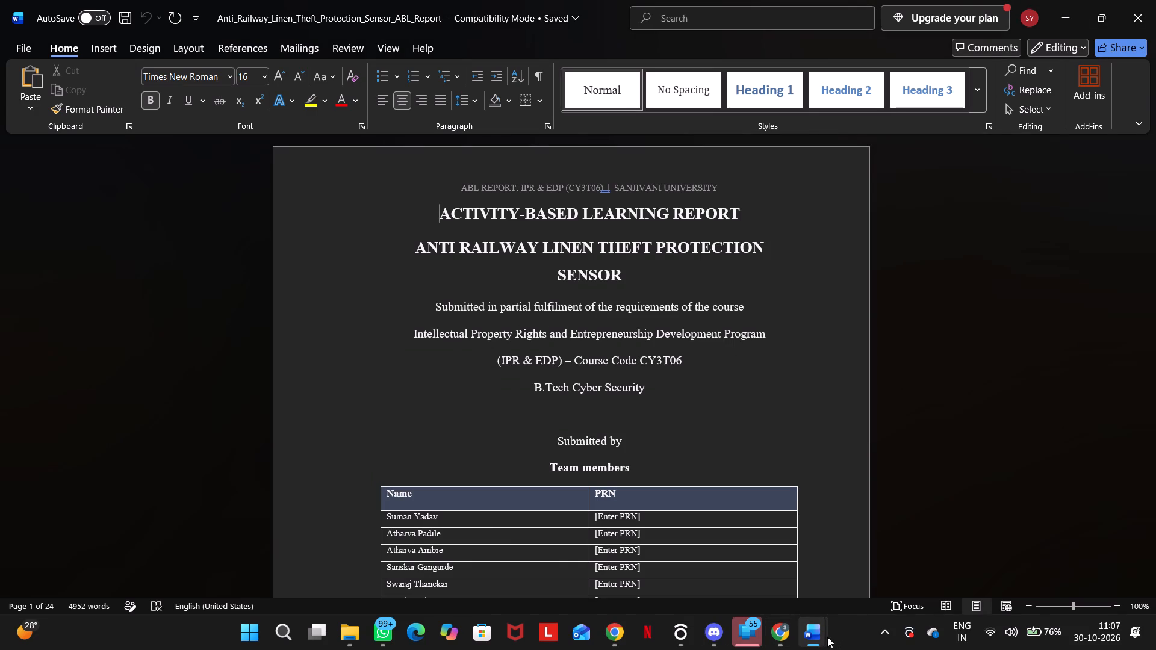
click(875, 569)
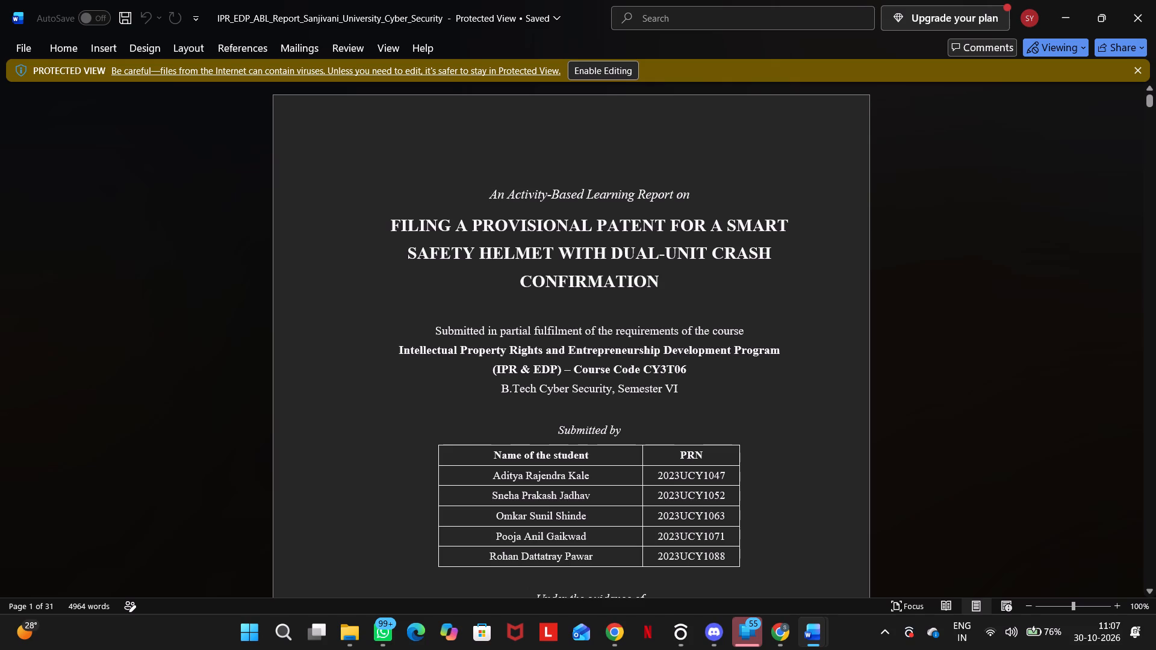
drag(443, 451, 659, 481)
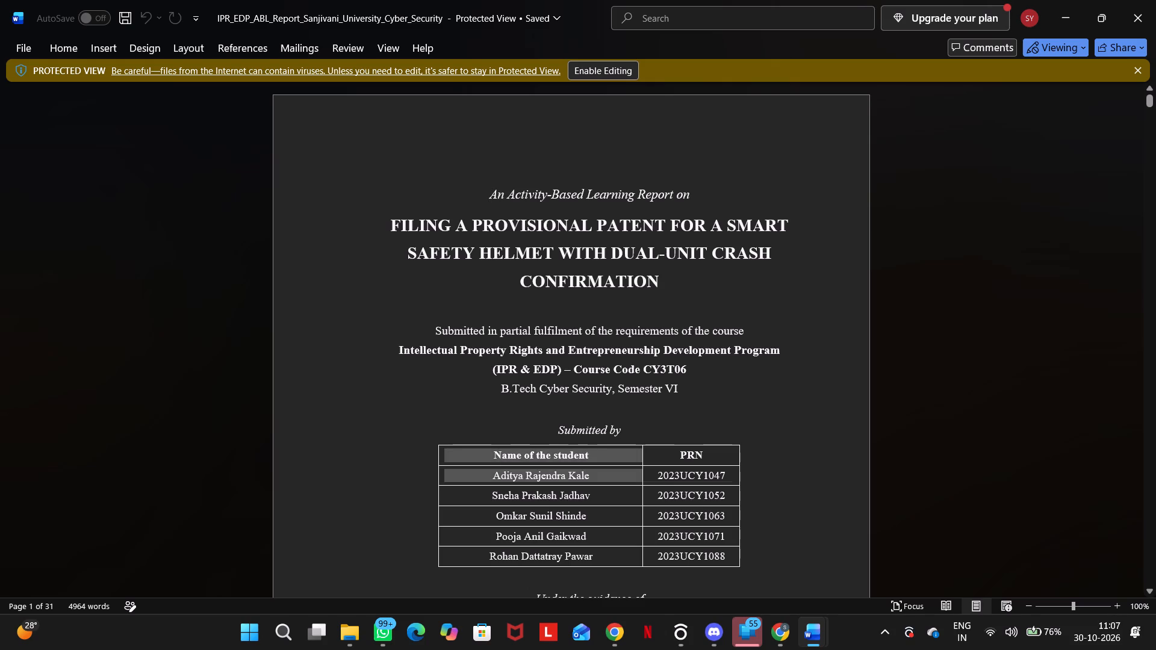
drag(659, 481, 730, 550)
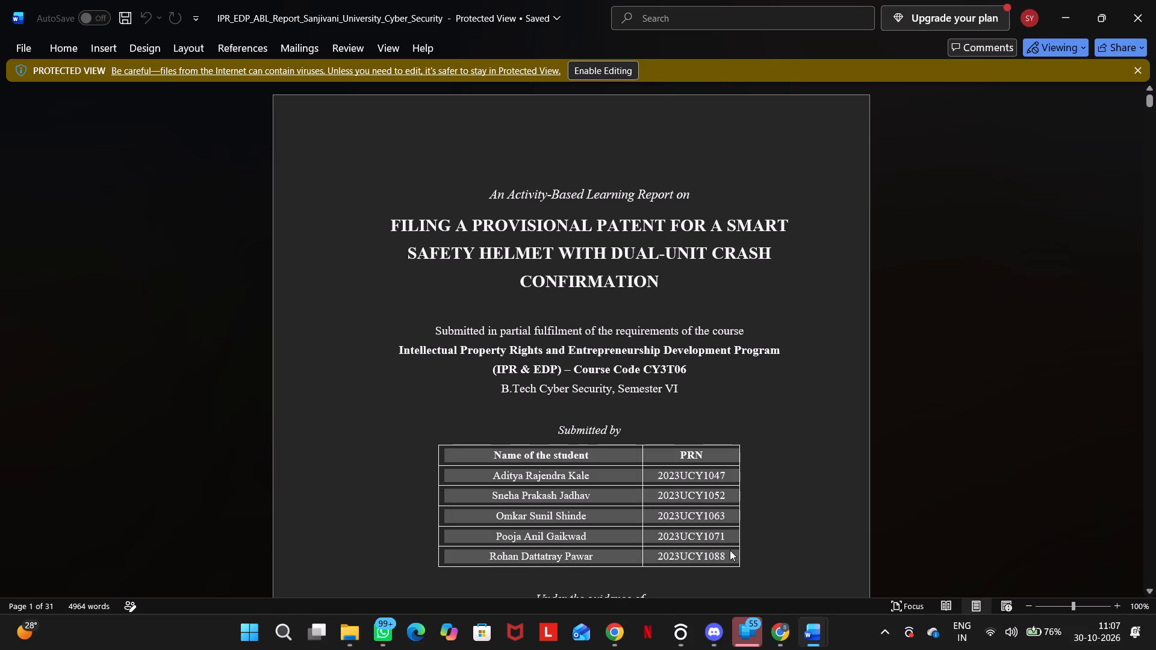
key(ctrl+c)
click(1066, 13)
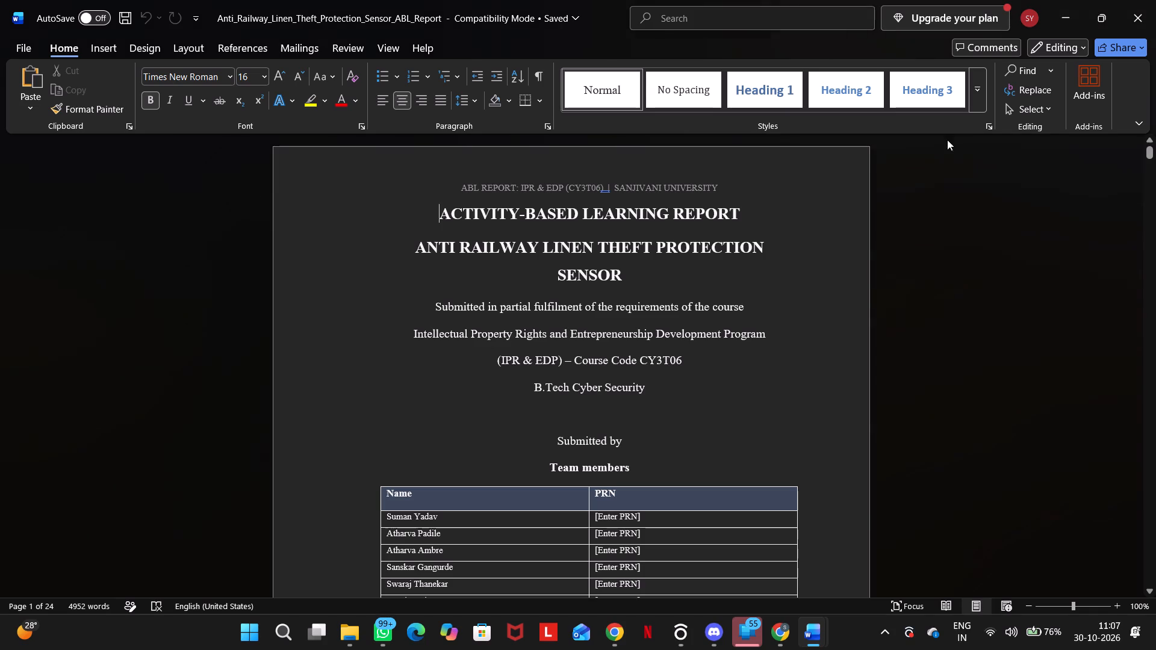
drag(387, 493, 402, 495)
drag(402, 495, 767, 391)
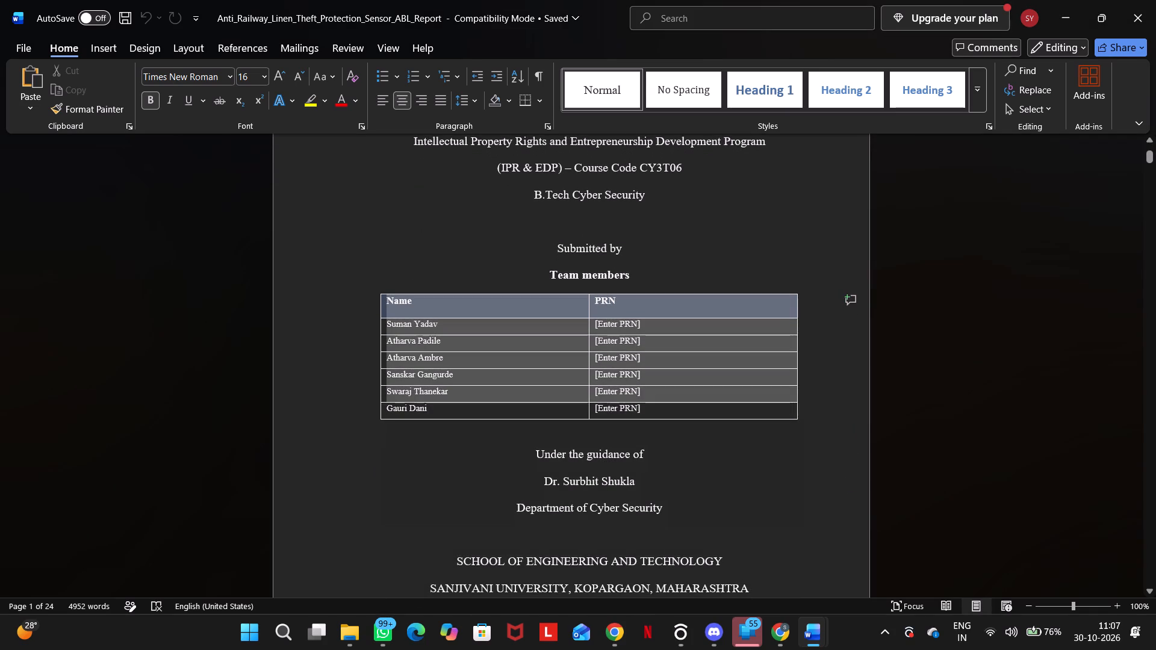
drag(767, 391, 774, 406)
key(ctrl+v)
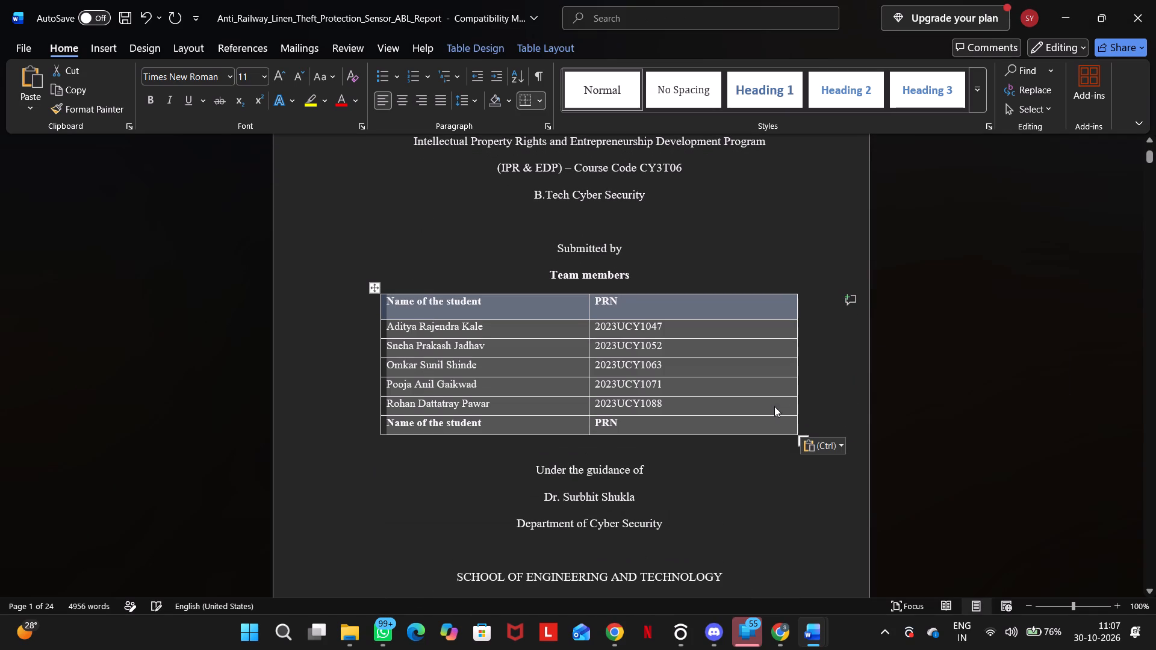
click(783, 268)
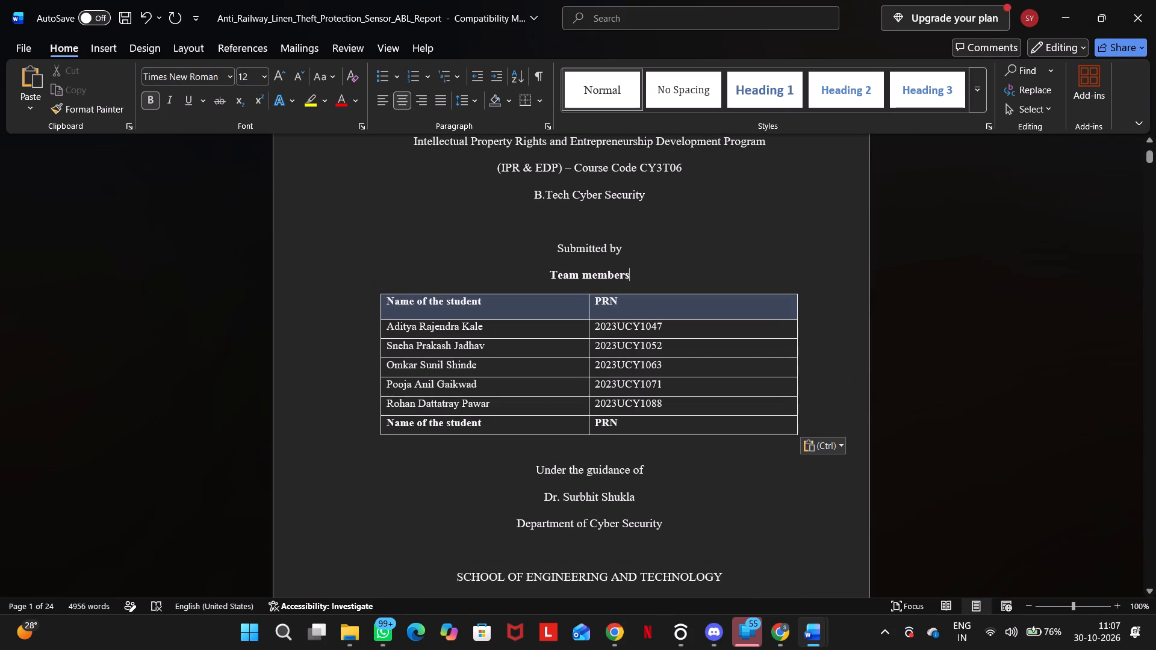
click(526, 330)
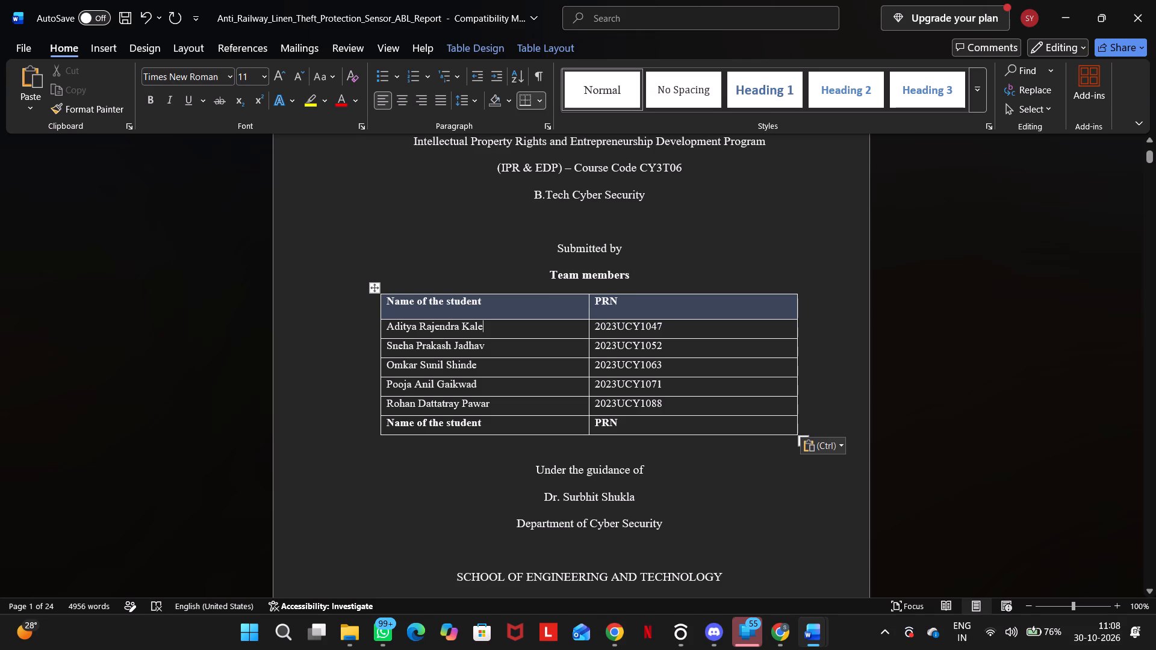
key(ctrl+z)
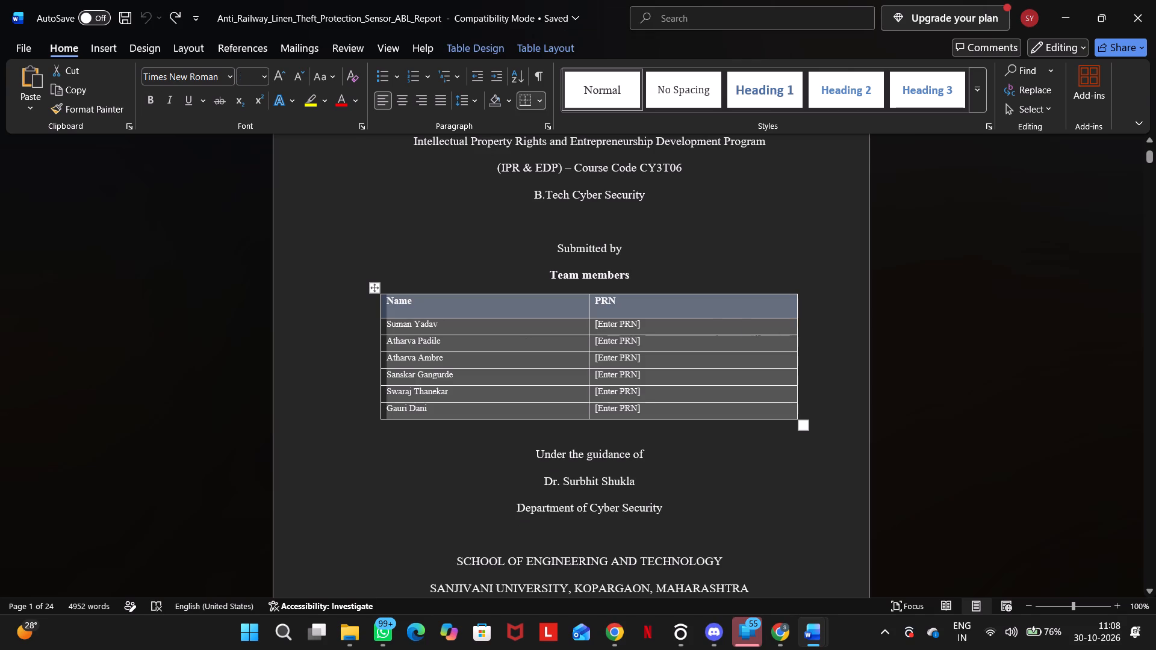
Replace the [Enter PRN] placeholder in the first team member's row with that student's PRN.
click(727, 318)
double_click(724, 324)
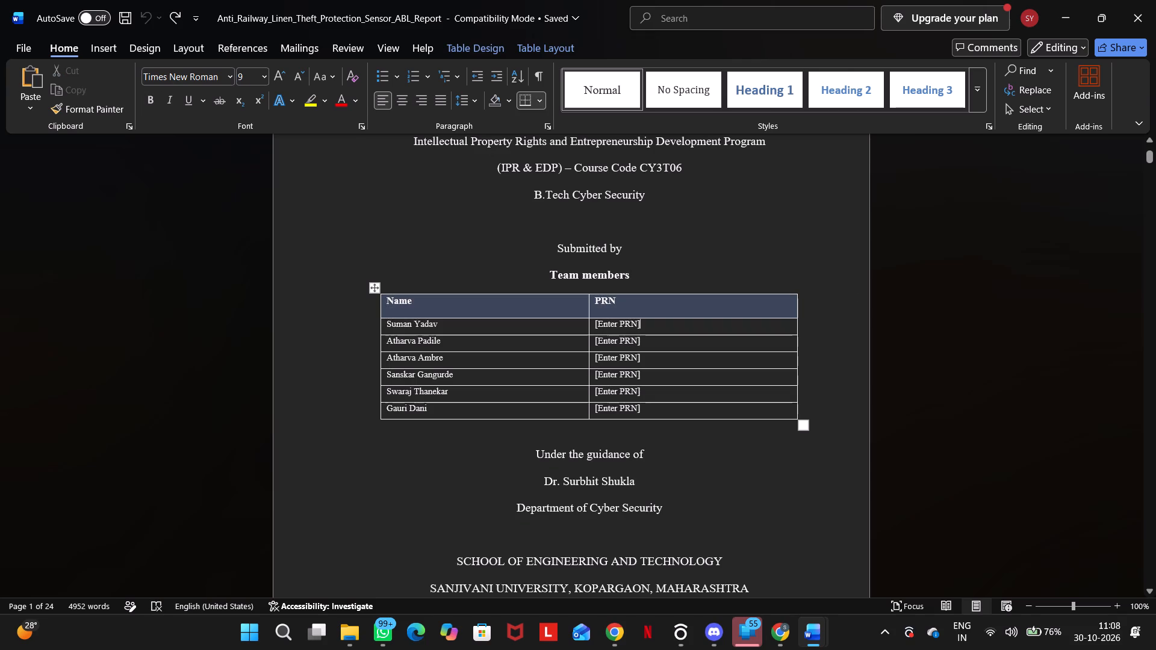
key(BackSpace)
key(BackSpace)
key(BackSpace)
key(BackSpace)
key(BackSpace)
key(BackSpace)
key(BackSpace)
key(BackSpace)
key(BackSpace)
key(BackSpace)
key(BackSpace)
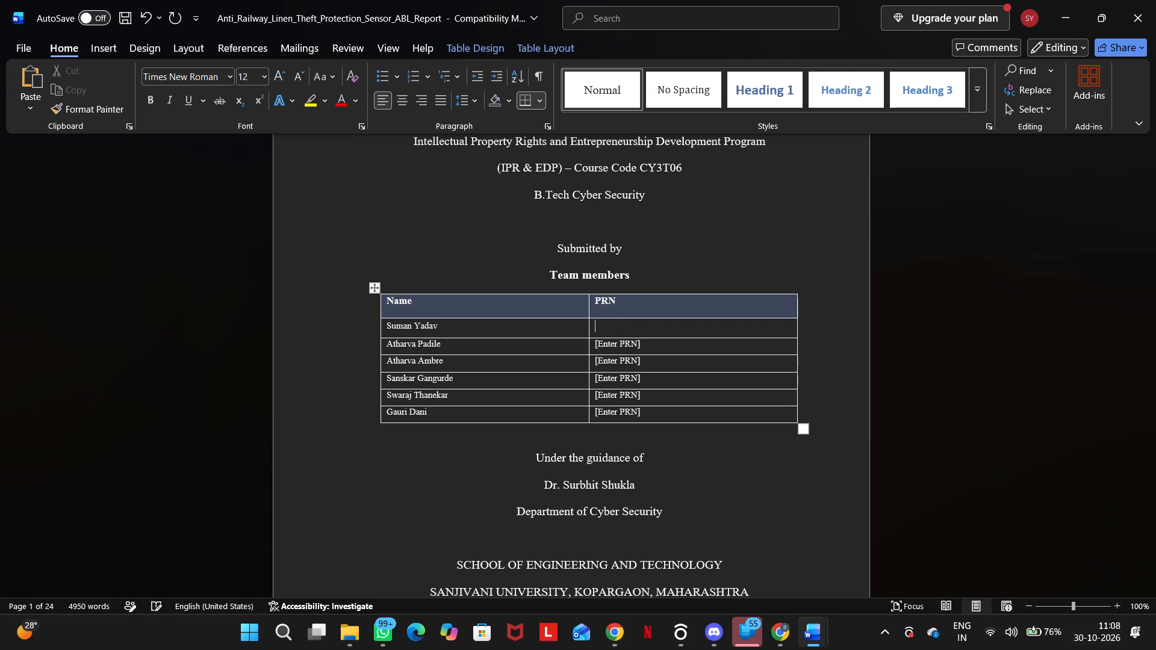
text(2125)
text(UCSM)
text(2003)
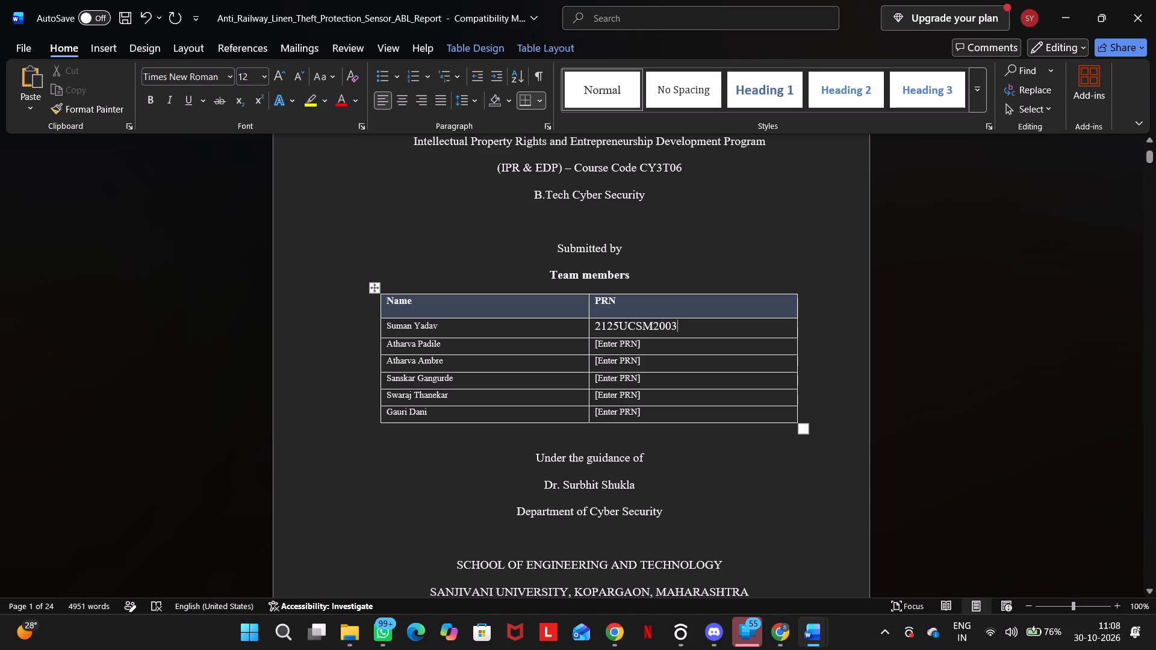
click(627, 344)
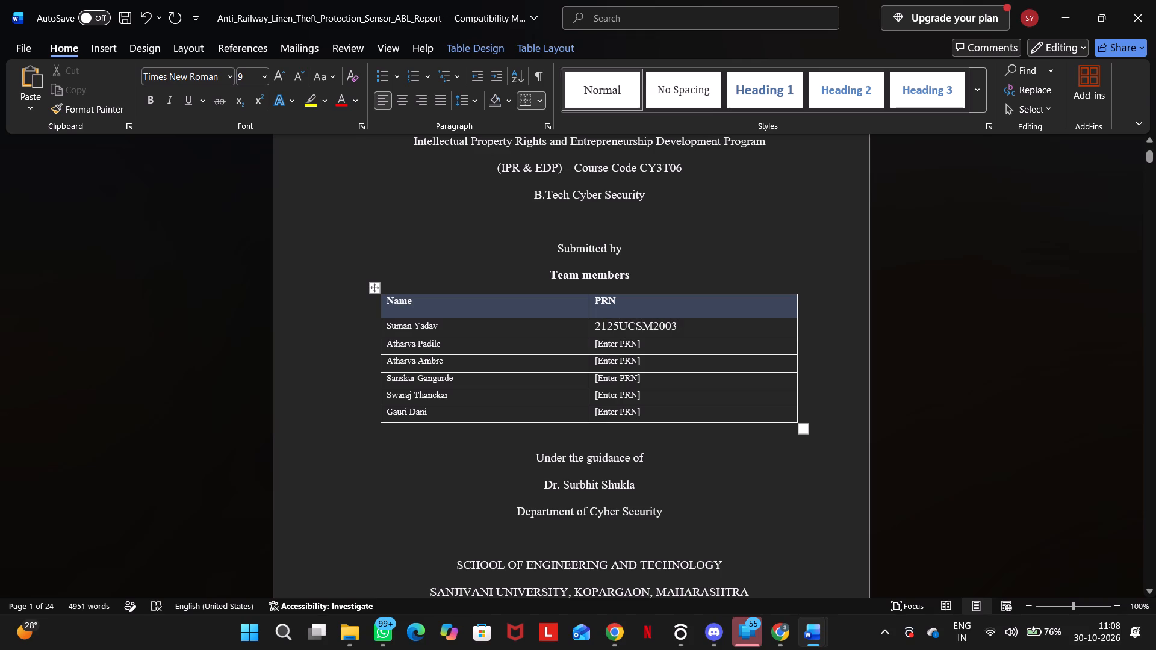
double_click(594, 325)
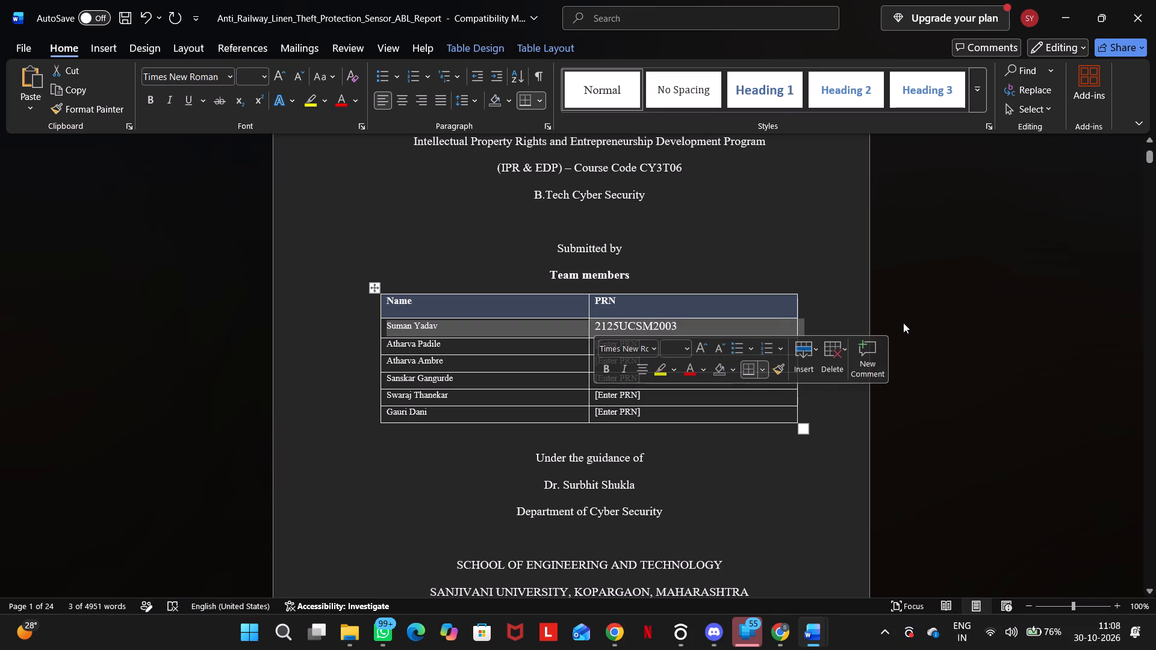
click(903, 323)
Switch to the sample report IPR_EDP_ABL_Report_Sanjivani_University_Cyber_Security and enable editing.
click(893, 559)
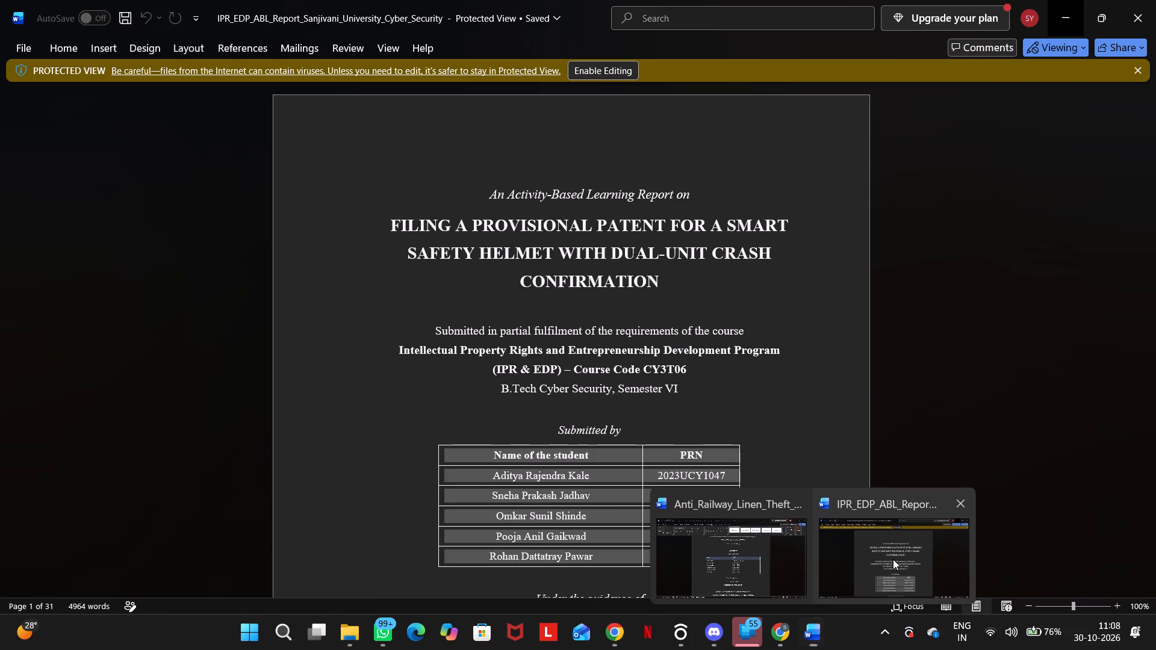
click(641, 517)
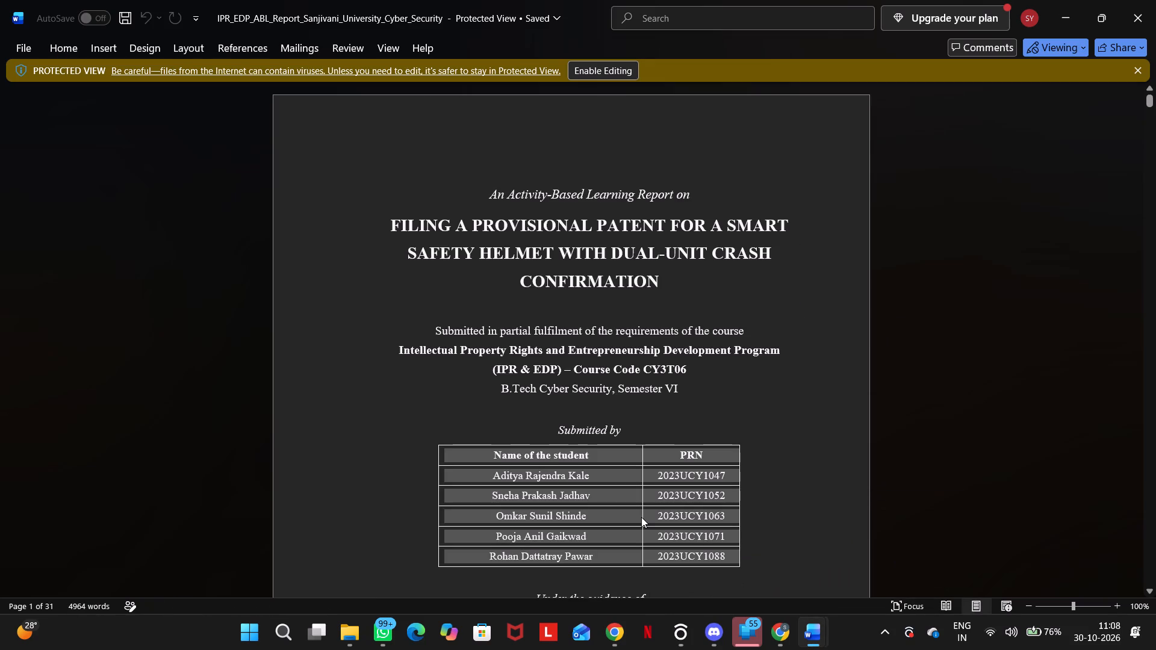
click(592, 73)
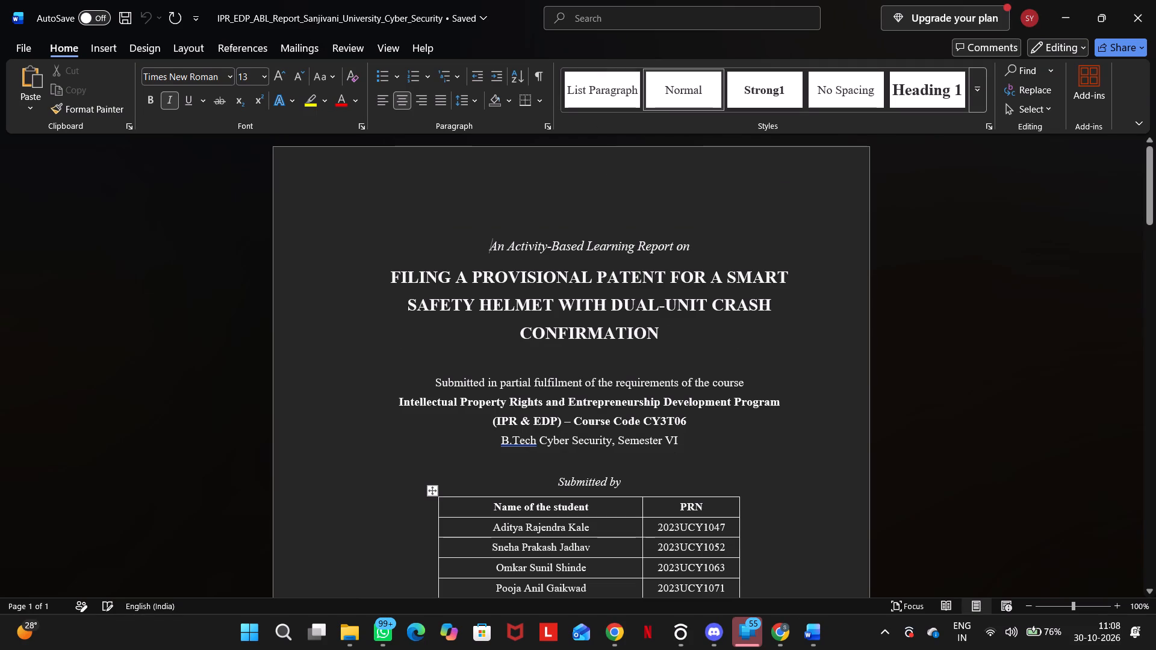
click(680, 522)
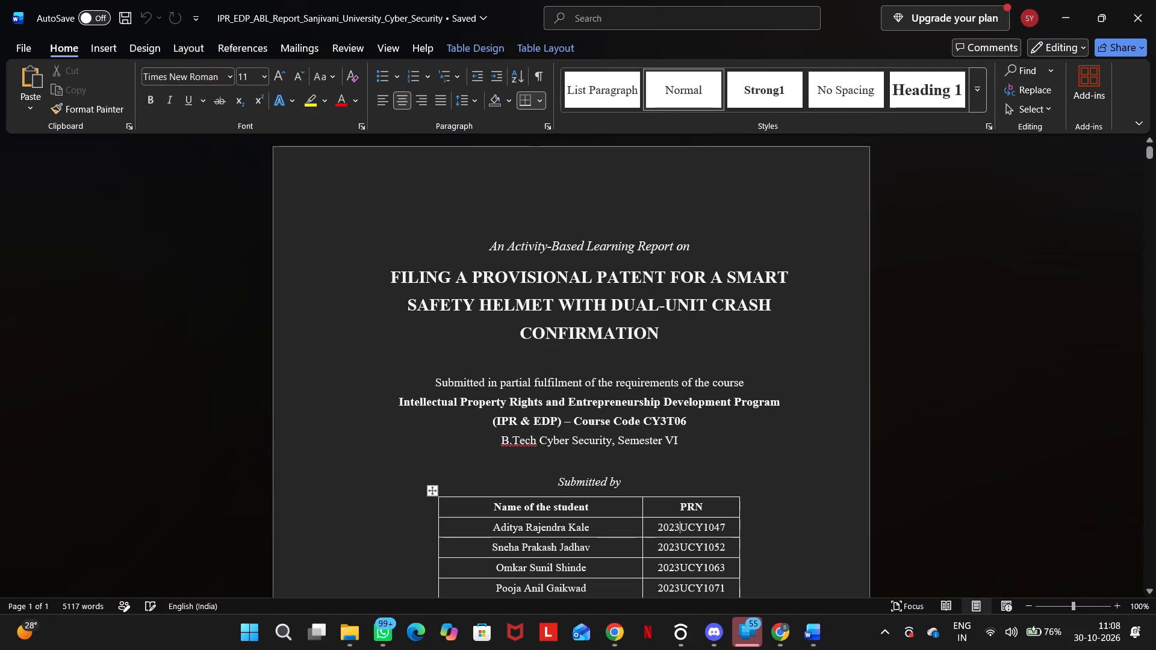
Replace the sample cover's smart helmet title with the ACTIVITY-BASED LEARNING REPORT and ANTI RAILWAY LINEN THEFT PROTECTION SENSOR lines copied from the railway report.
drag(390, 271, 738, 335)
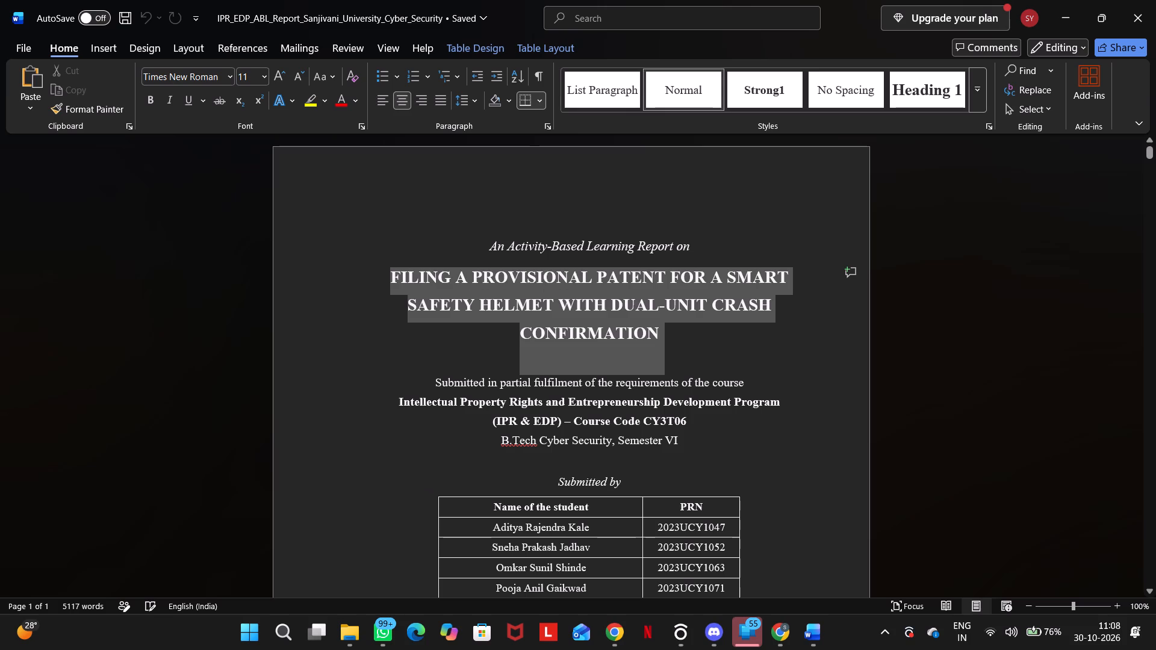
drag(738, 335, 731, 327)
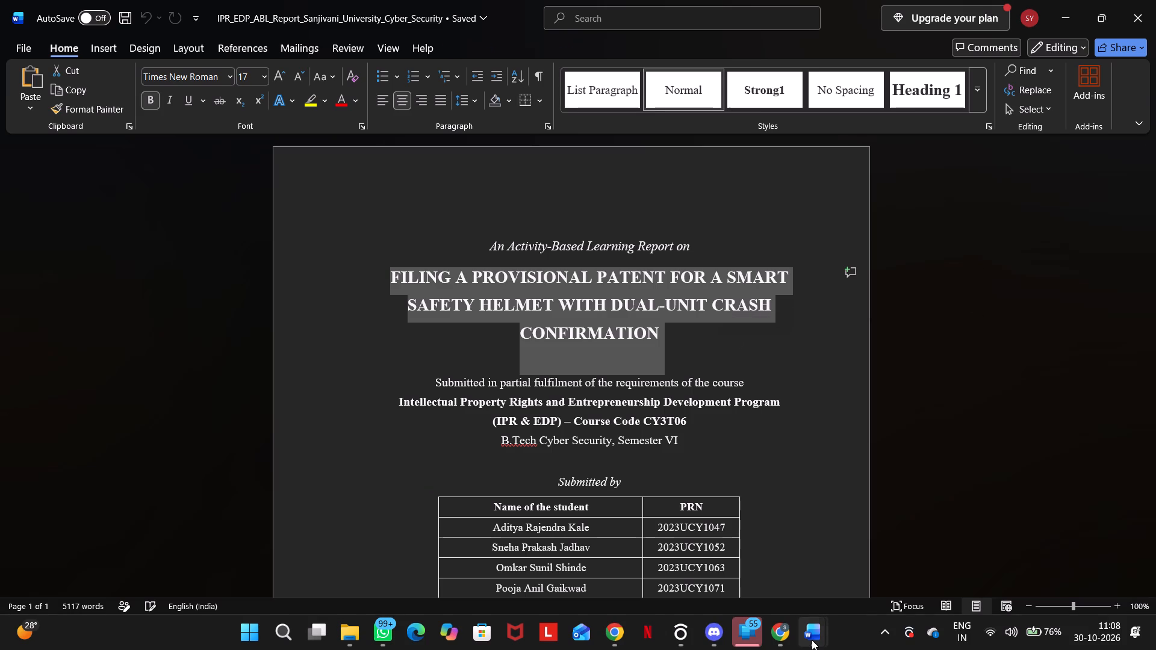
click(723, 549)
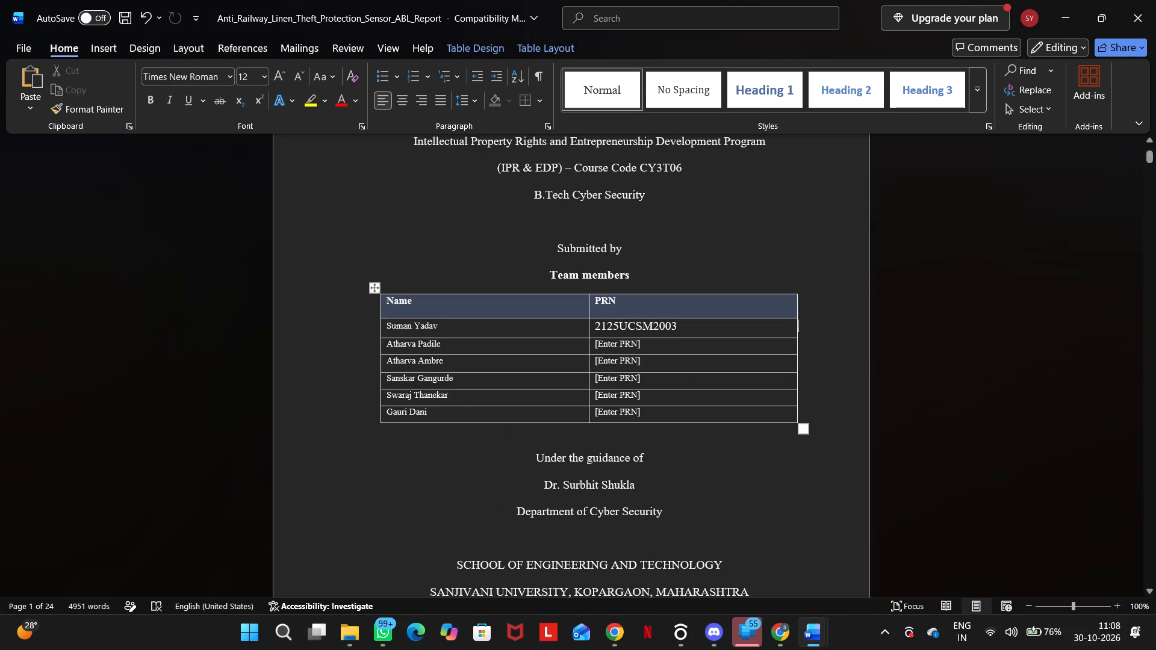
scroll(635, 278, up, 3)
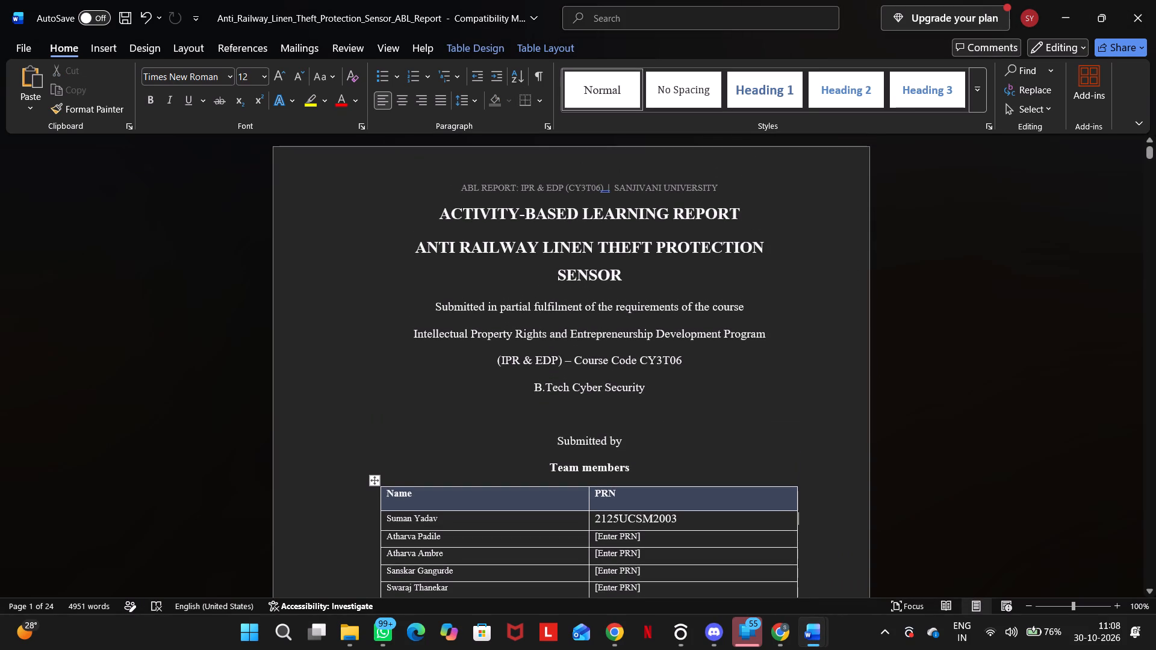
drag(444, 215, 700, 277)
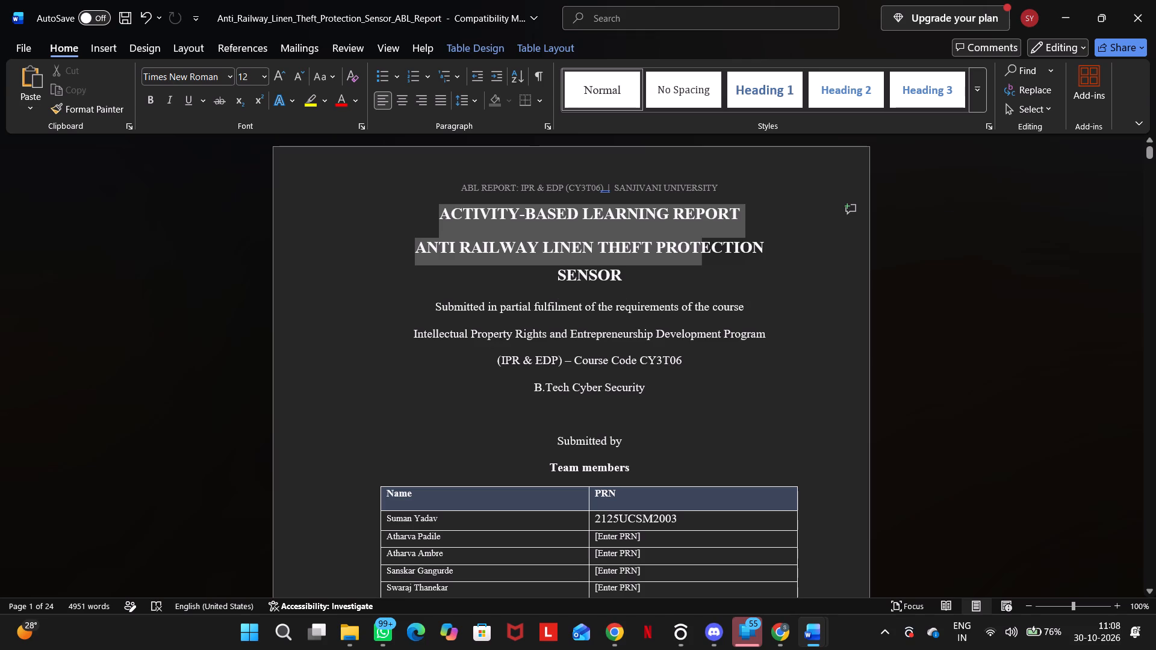
drag(700, 277, 700, 273)
key(ctrl+c)
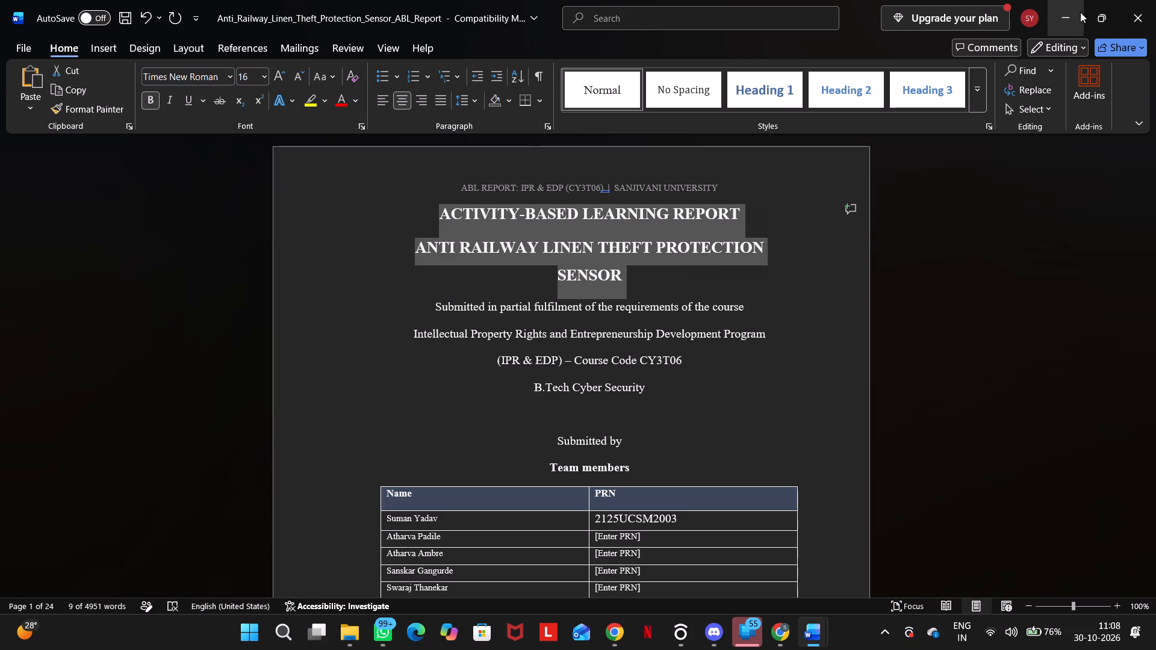
click(1058, 11)
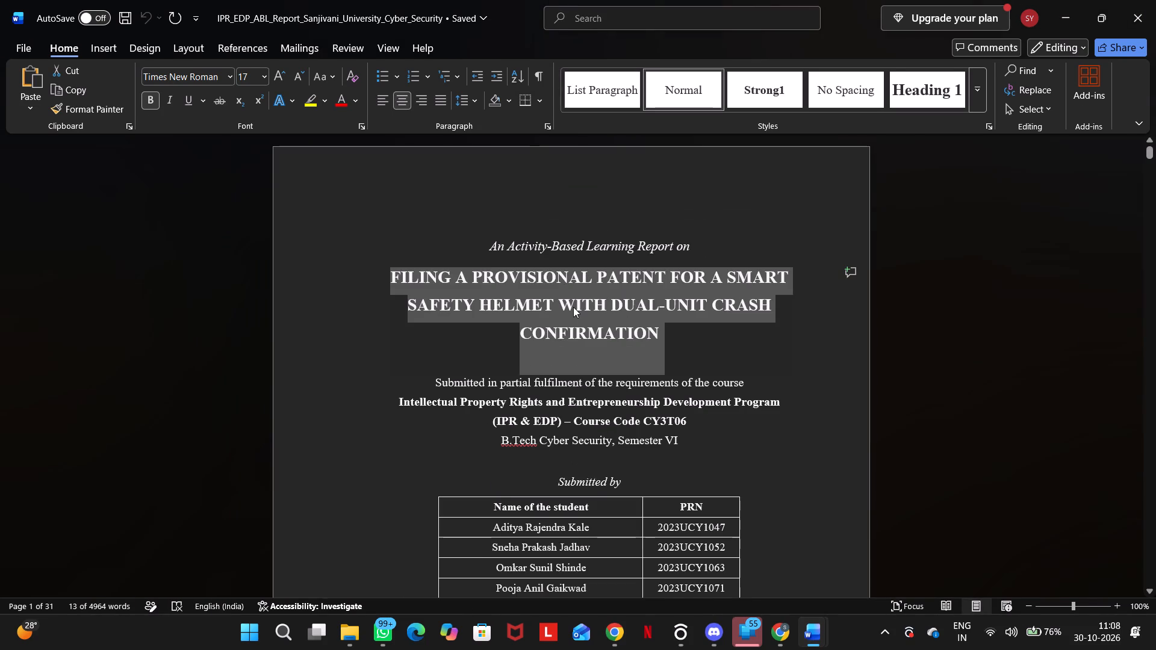
key(ctrl+v)
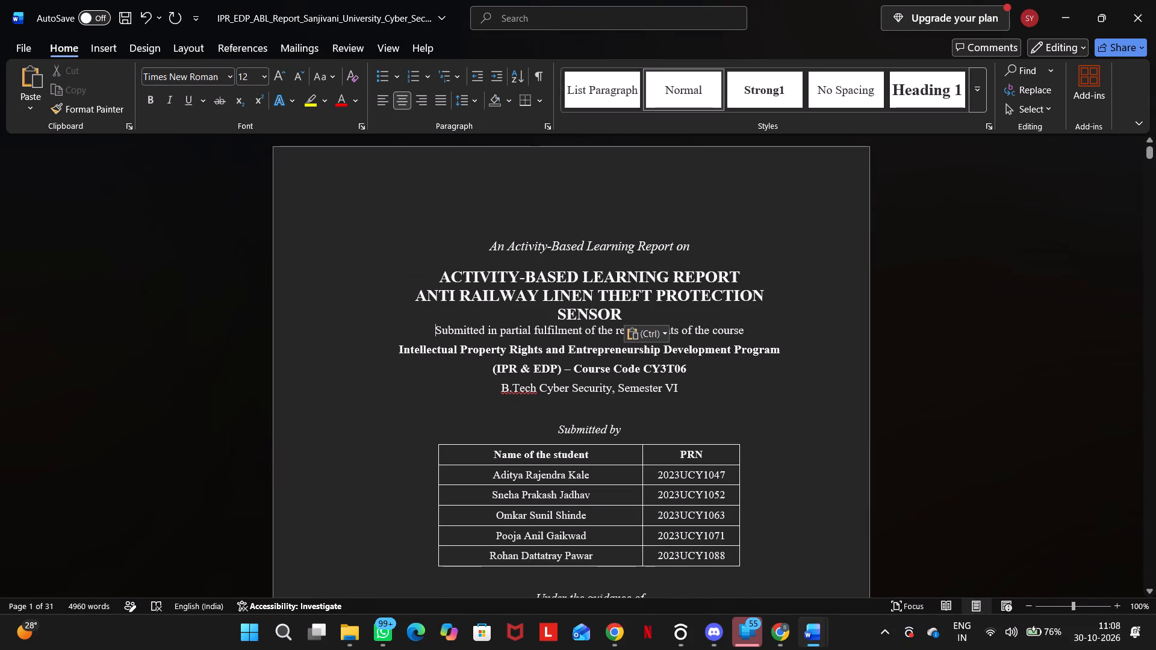
Delete the ACTIVITY-BASED LEARNING REPORT line from the pasted title and centre the remaining title.
drag(434, 275, 784, 276)
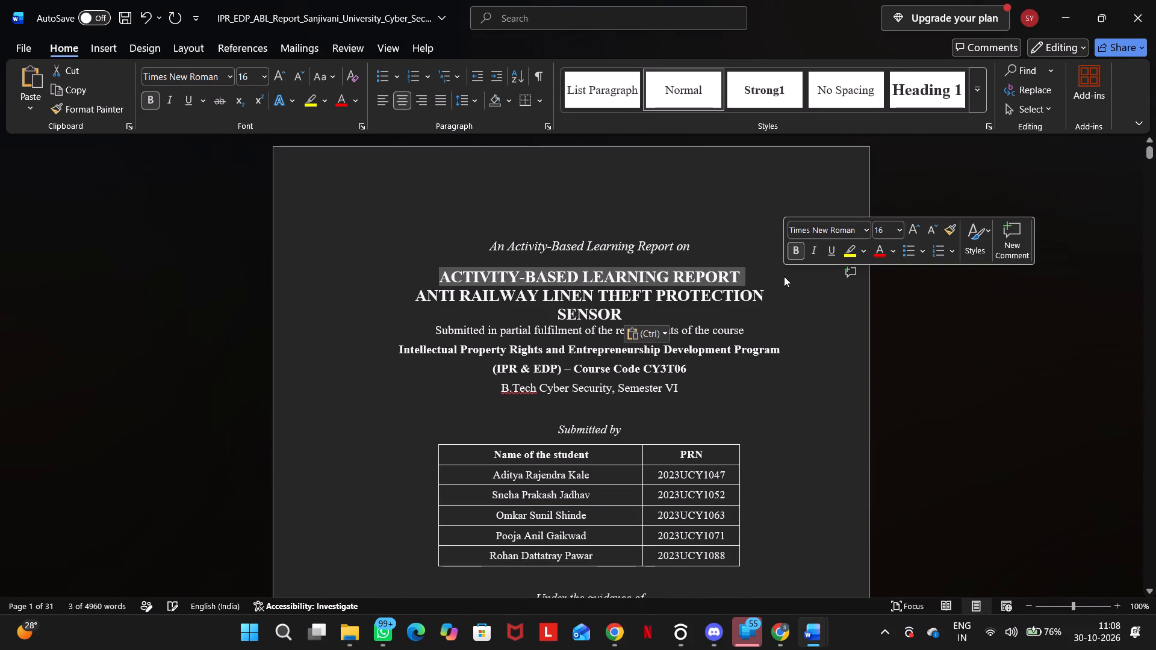
key(BackSpace)
key(BackSpace)
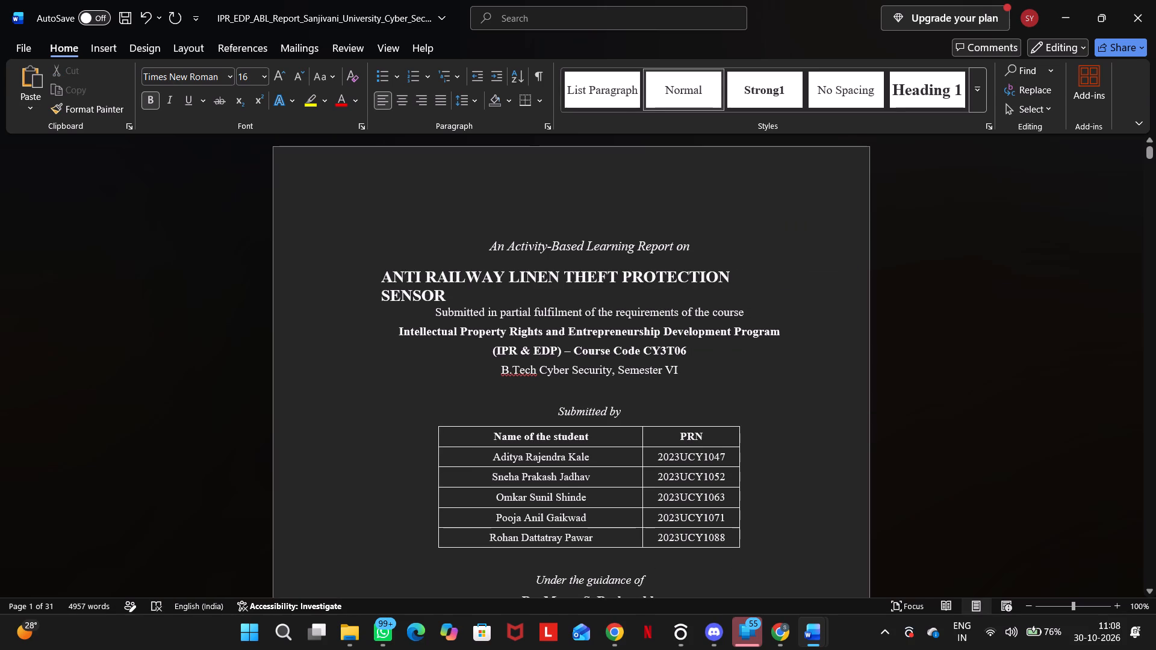
click(403, 97)
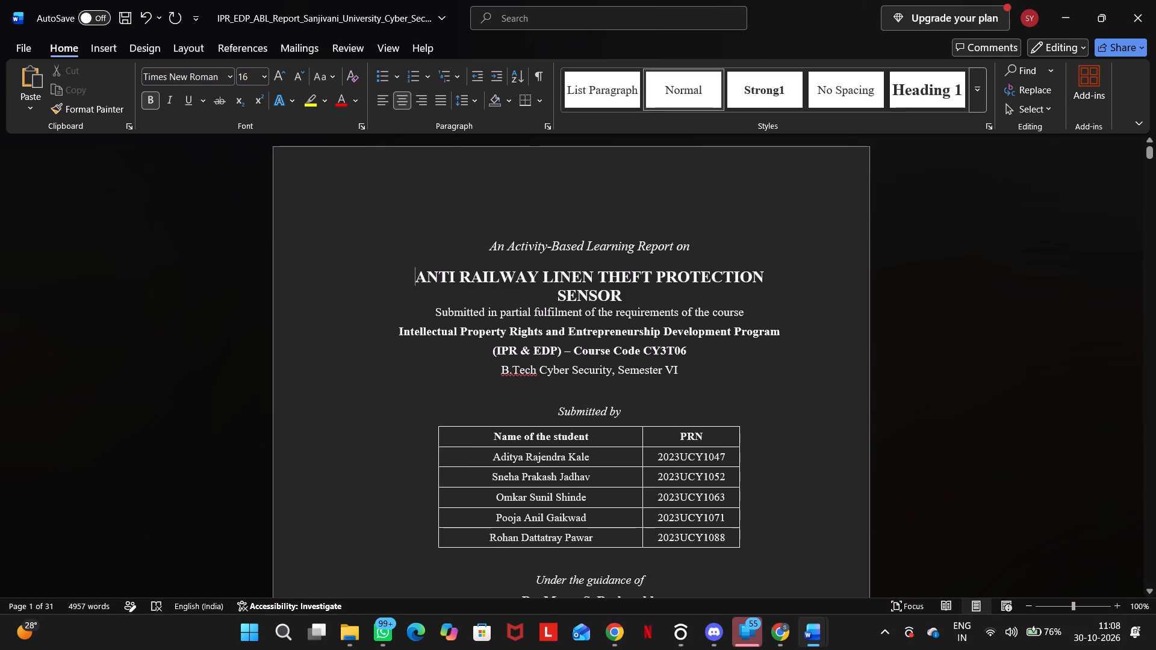
Insert a blank line between the cover title and the "Submitted in partial fulfilment" line.
click(629, 298)
key(Return)
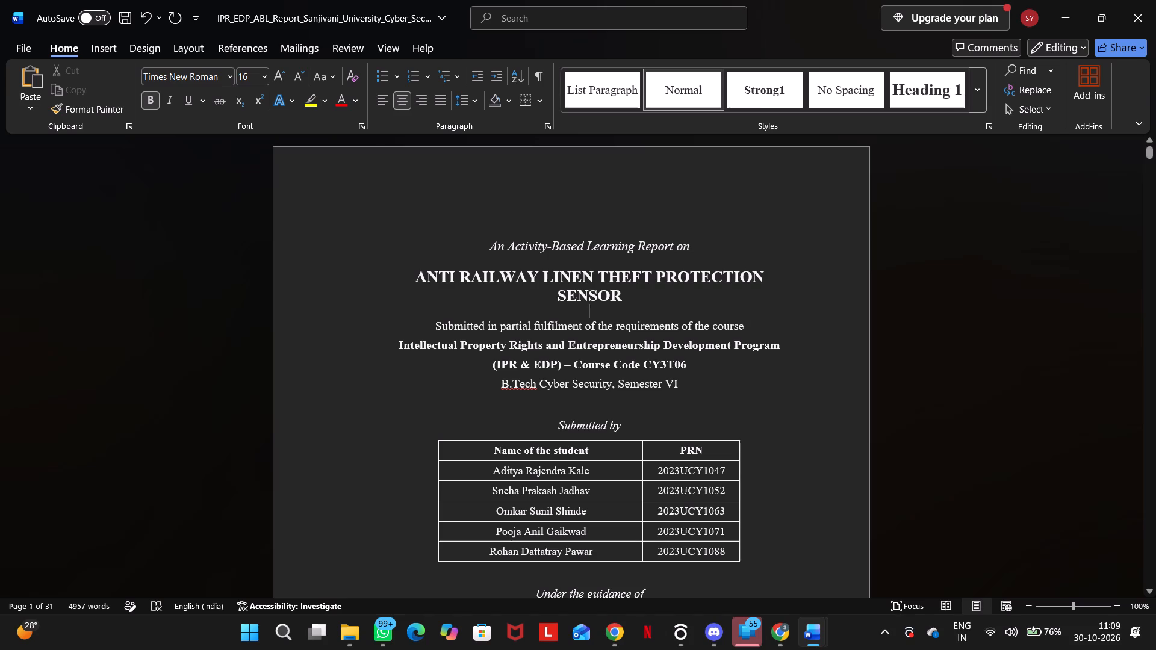
Replace the sample name in the first student row of the cover's Submitted by table with the first team member's name.
click(620, 466)
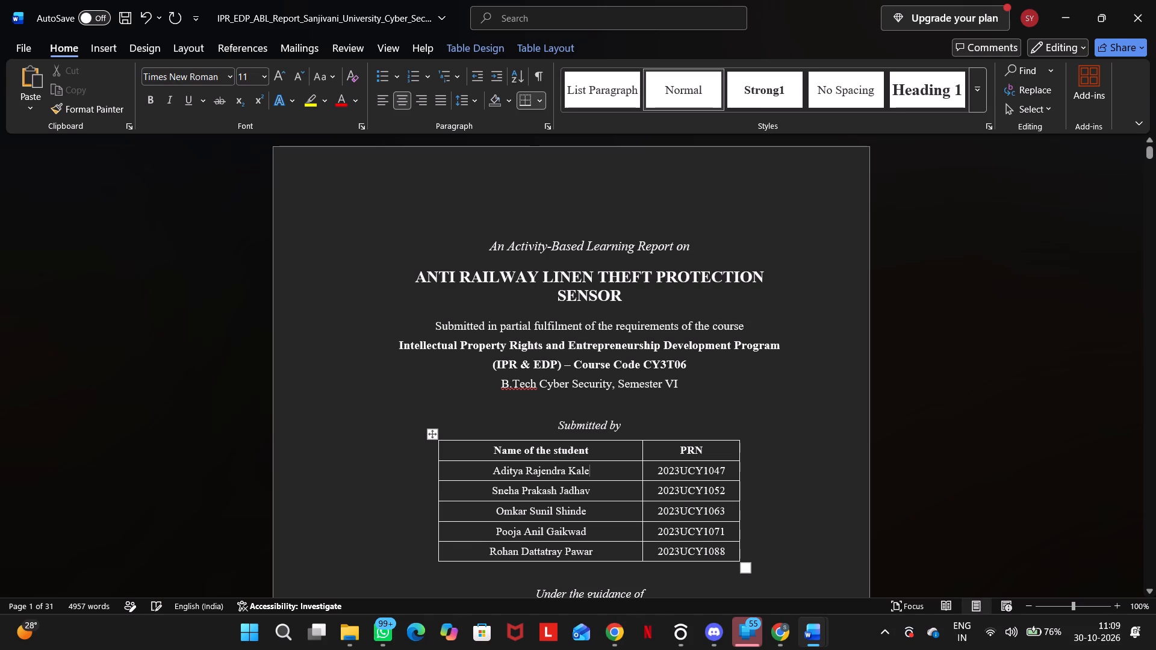
key(BackSpace)
key(BackSpace)
key(BackSpace)
key(BackSpace)
key(BackSpace)
key(BackSpace)
key(BackSpace)
key(BackSpace)
key(BackSpace)
key(BackSpace)
key(BackSpace)
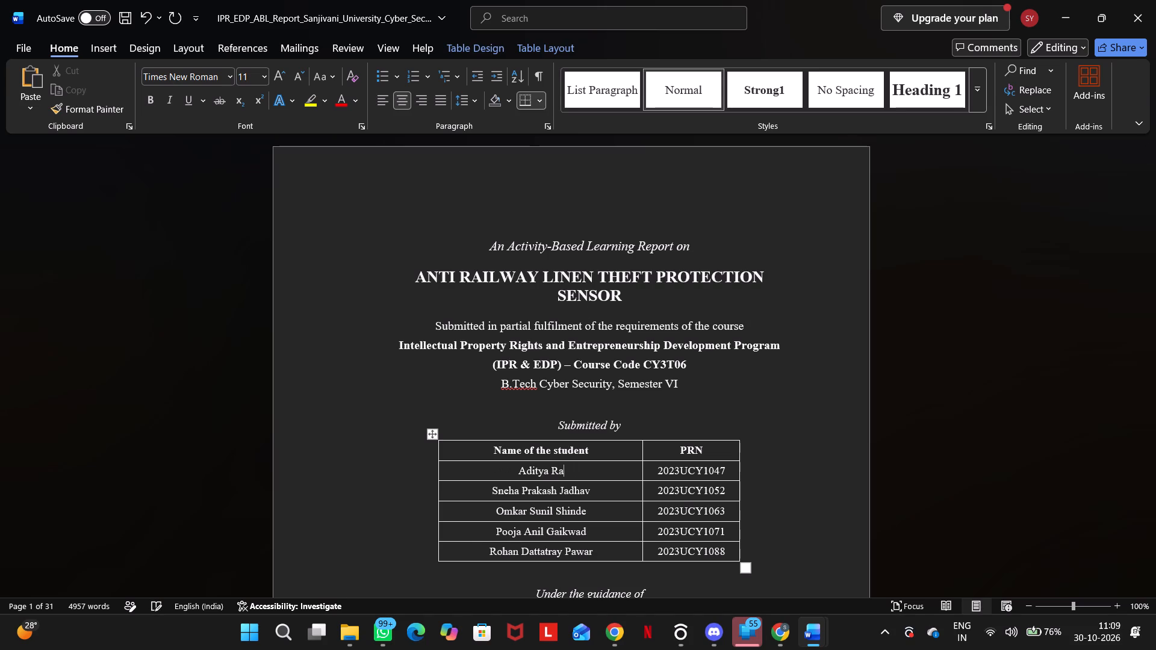
key(BackSpace)
key(BackSpace)
key(BackSpace)
key(BackSpace)
key(BackSpace)
key(BackSpace)
key(BackSpace)
key(BackSpace)
key(BackSpace)
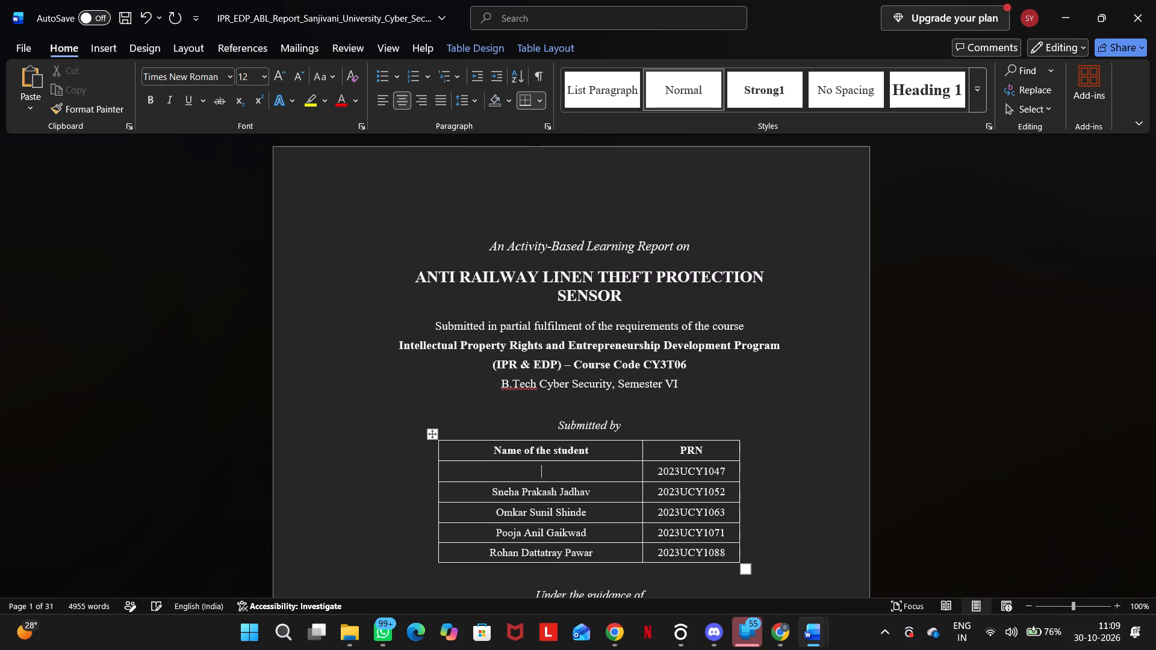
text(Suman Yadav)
Replace the sample name in the second student row of the cover table with the second team member's name.
click(601, 490)
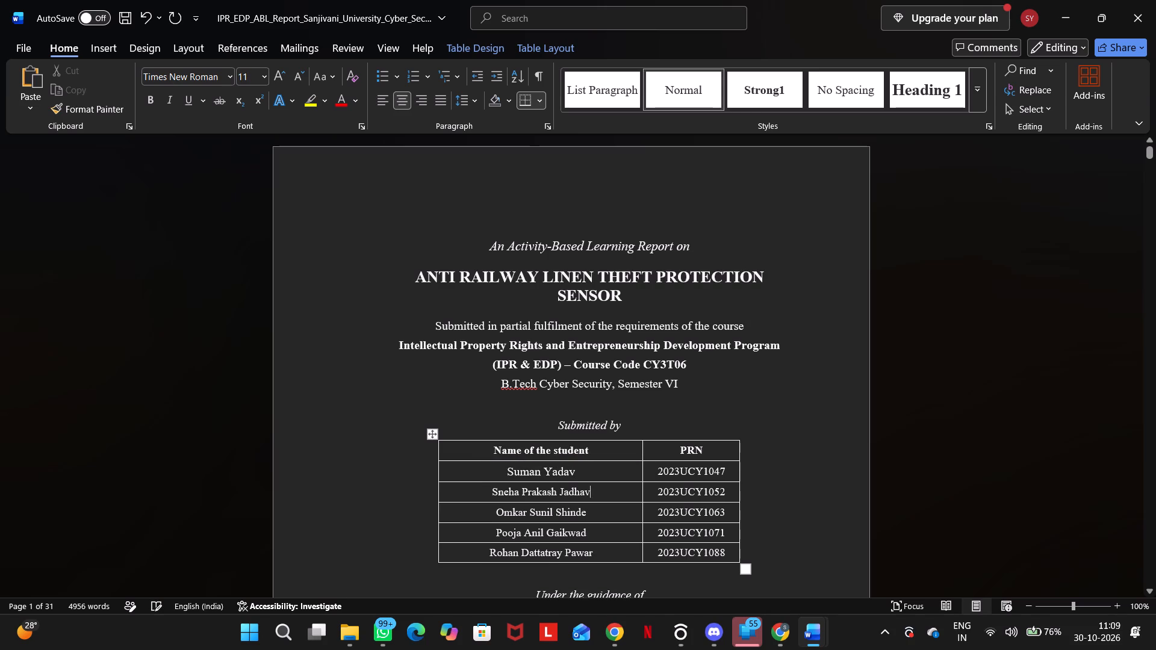
key(BackSpace)
key(BackSpace)
key(BackSpace)
key(BackSpace)
key(BackSpace)
key(BackSpace)
key(BackSpace)
key(BackSpace)
key(BackSpace)
key(BackSpace)
key(BackSpace)
key(BackSpace)
key(BackSpace)
key(BackSpace)
key(BackSpace)
key(BackSpace)
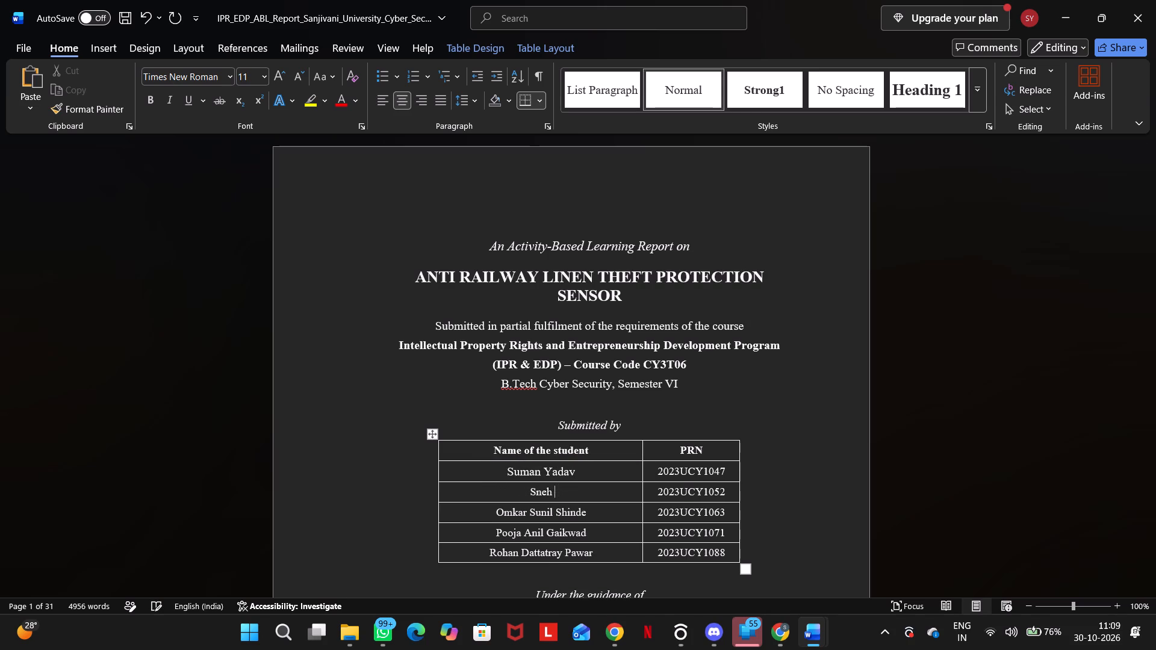
key(BackSpace)
key(BackSpace)
key(BackSpace)
key(BackSpace)
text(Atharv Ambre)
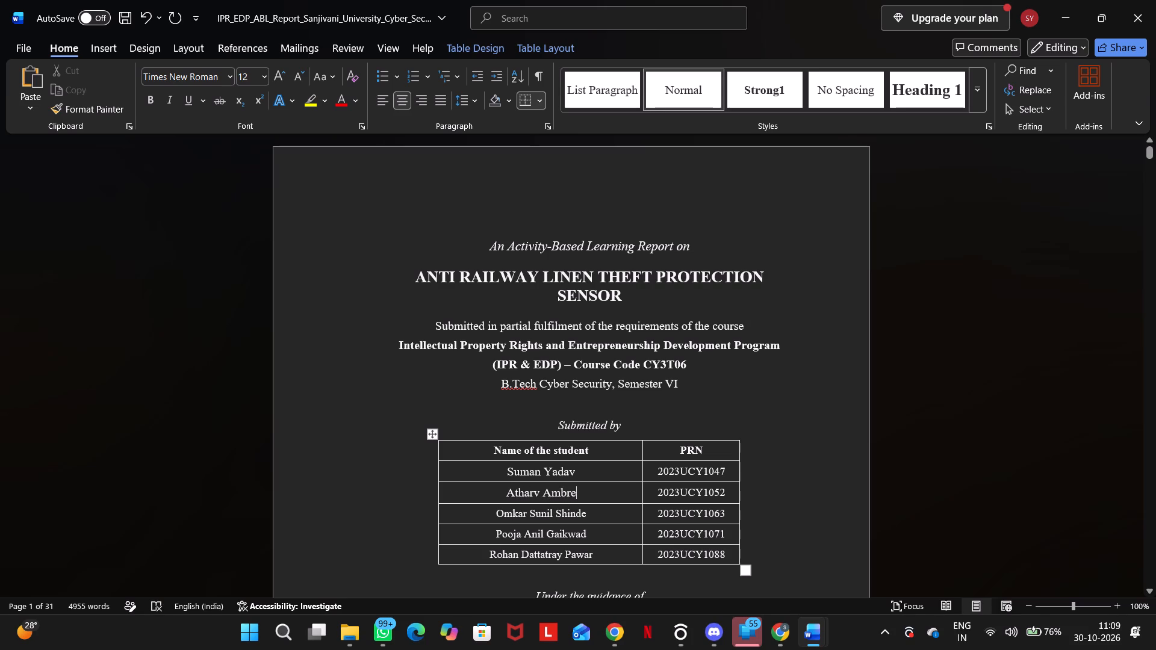
Replace the sample name in the third student row with the third team member's name, keeping the cell centred.
click(611, 516)
key(BackSpace)
key(BackSpace)
key(BackSpace)
key(BackSpace)
key(BackSpace)
key(BackSpace)
key(BackSpace)
key(BackSpace)
key(BackSpace)
key(BackSpace)
key(BackSpace)
key(BackSpace)
key(BackSpace)
key(BackSpace)
key(BackSpace)
key(BackSpace)
key(BackSpace)
key(BackSpace)
key(BackSpace)
key(BackSpace)
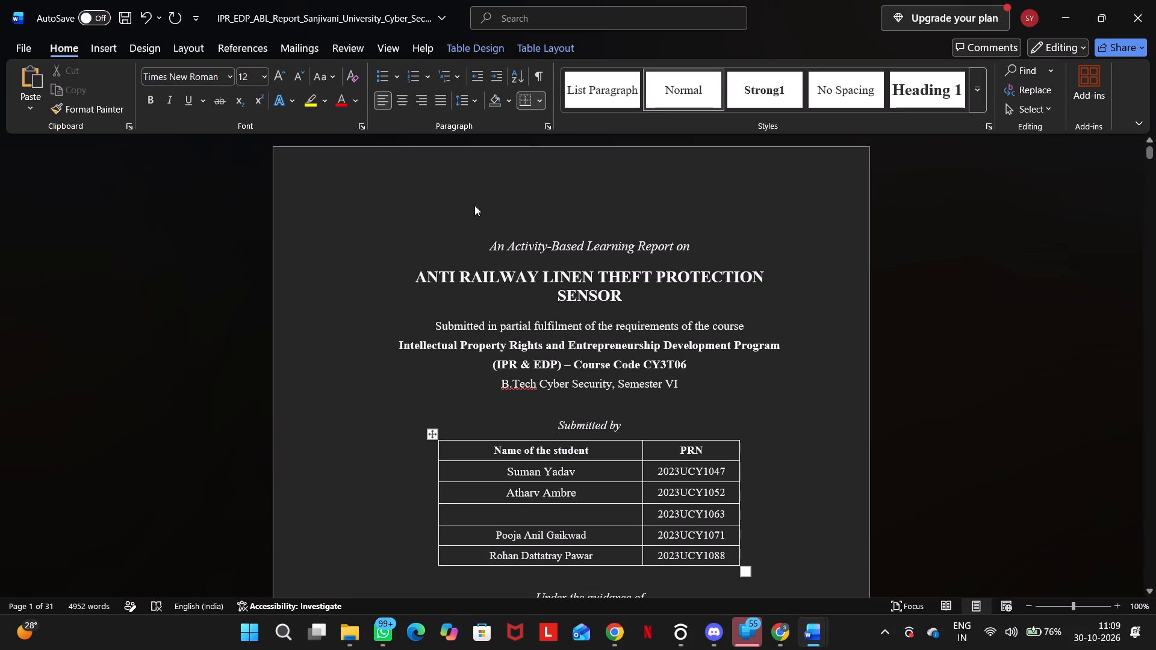
click(406, 108)
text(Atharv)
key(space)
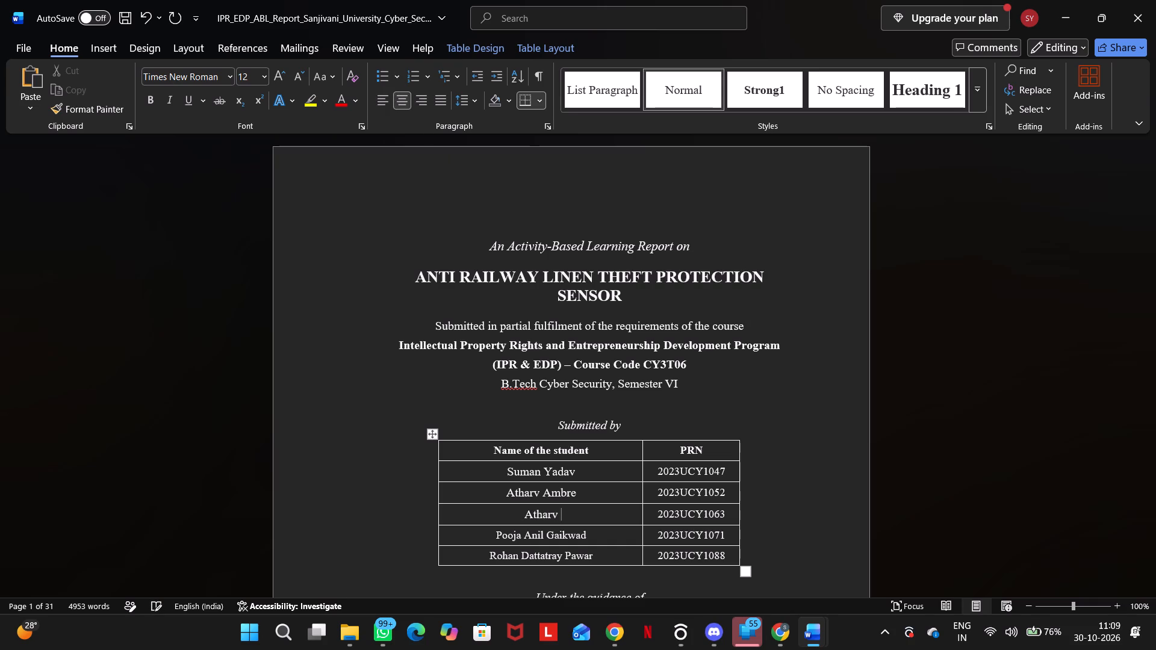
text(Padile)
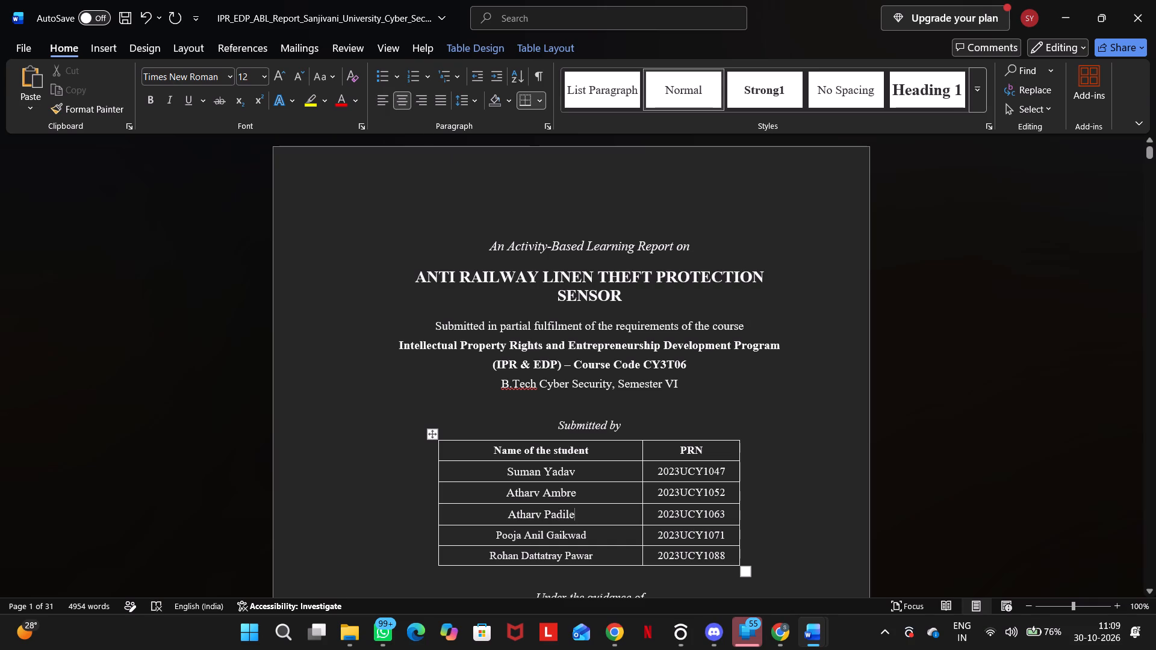
Replace the sample name in the fourth student row of the cover table with the fourth team member's name.
click(599, 533)
key(BackSpace)
key(BackSpace)
key(BackSpace)
key(BackSpace)
key(BackSpace)
key(BackSpace)
key(BackSpace)
key(BackSpace)
key(BackSpace)
key(BackSpace)
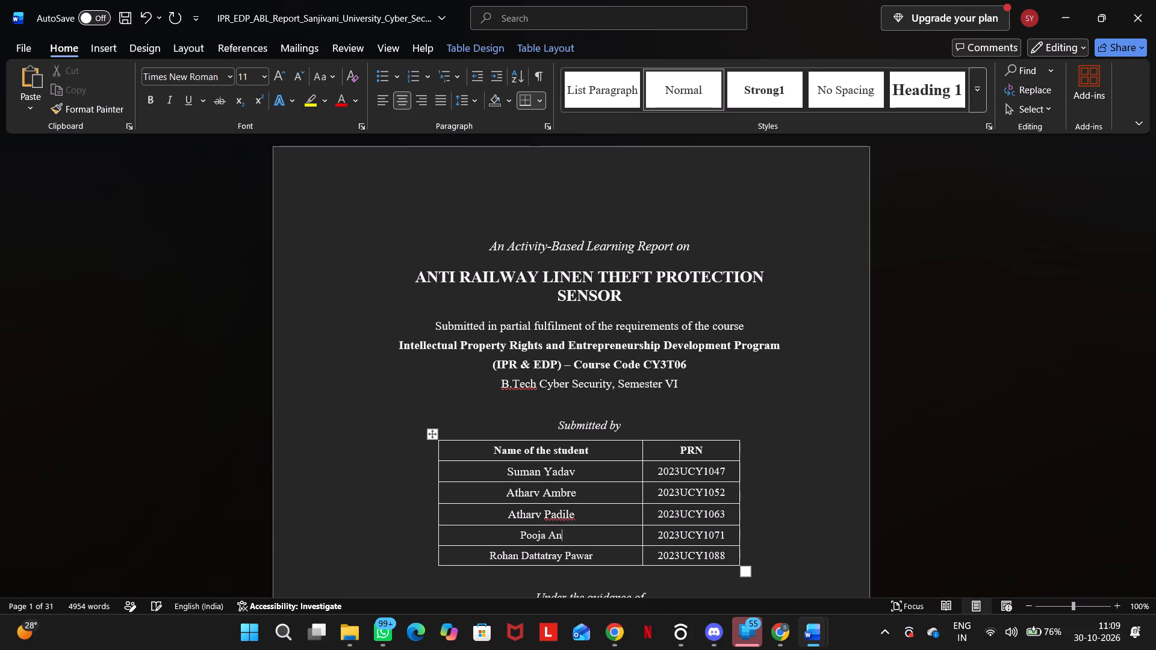
key(BackSpace)
key(BackSpace)
key(BackSpace)
key(BackSpace)
key(BackSpace)
key(BackSpace)
key(BackSpace)
key(BackSpace)
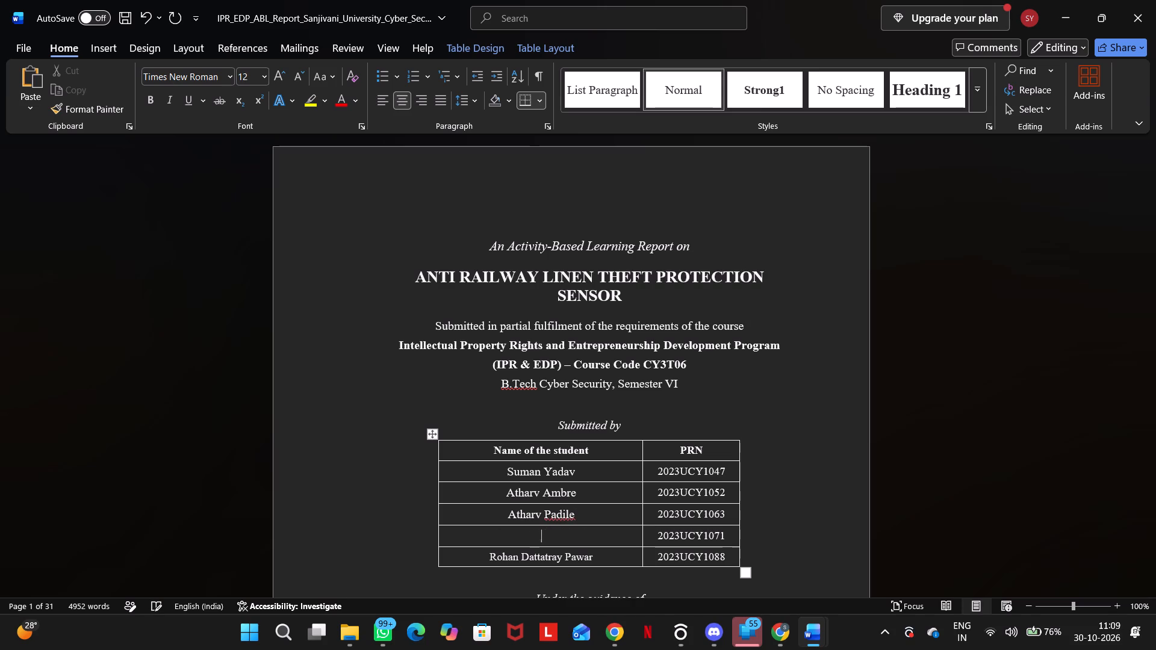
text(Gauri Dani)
Replace the sample name in the fifth student row with the fifth team member's name, keeping the cell centred.
click(603, 553)
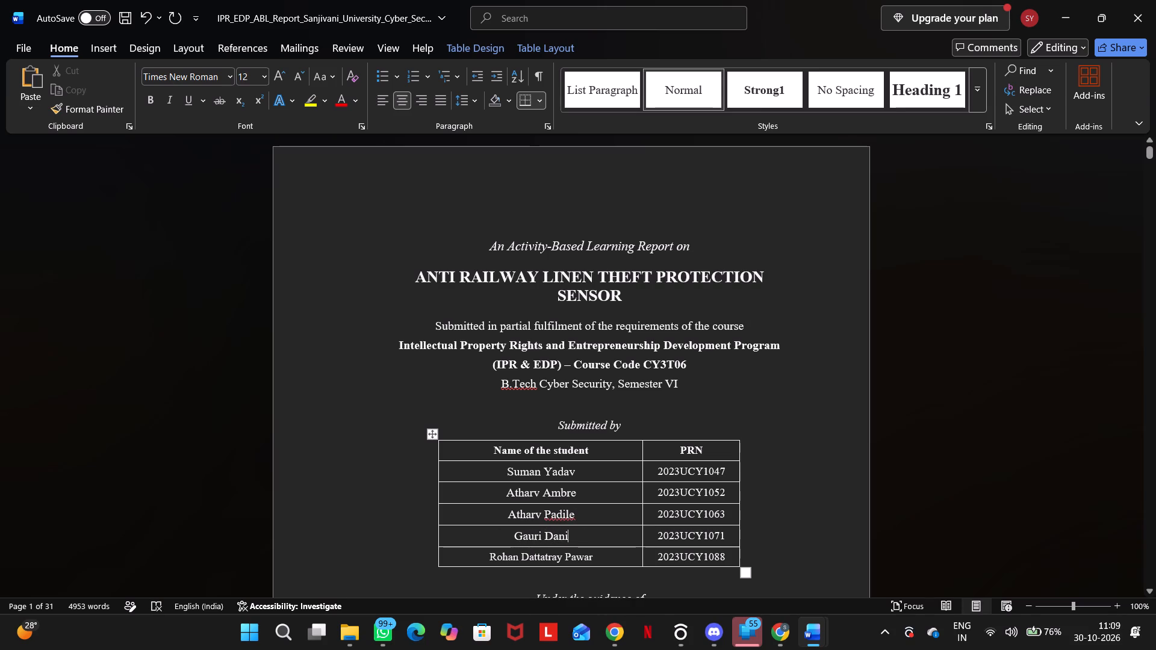
key(BackSpace)
key(BackSpace)
key(BackSpace)
key(BackSpace)
key(BackSpace)
key(BackSpace)
key(BackSpace)
key(BackSpace)
key(BackSpace)
key(BackSpace)
key(BackSpace)
key(BackSpace)
key(BackSpace)
key(BackSpace)
key(BackSpace)
key(BackSpace)
key(BackSpace)
key(BackSpace)
key(BackSpace)
key(BackSpace)
key(BackSpace)
key(BackSpace)
key(BackSpace)
key(BackSpace)
key(BackSpace)
key(BackSpace)
key(BackSpace)
key(BackSpace)
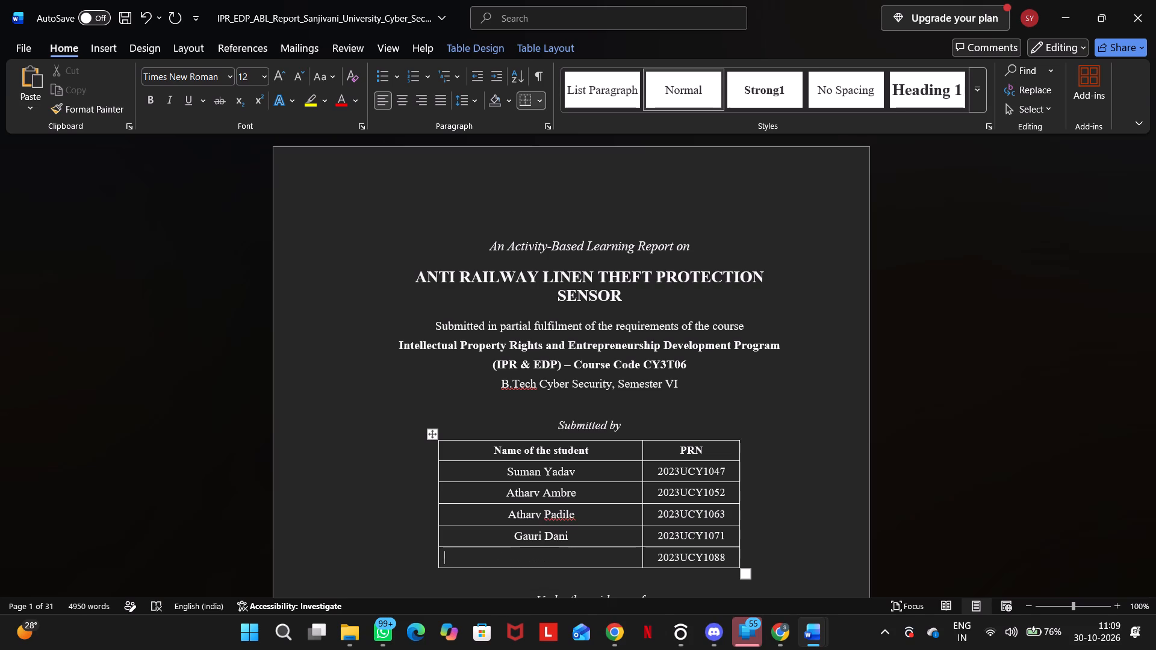
click(409, 109)
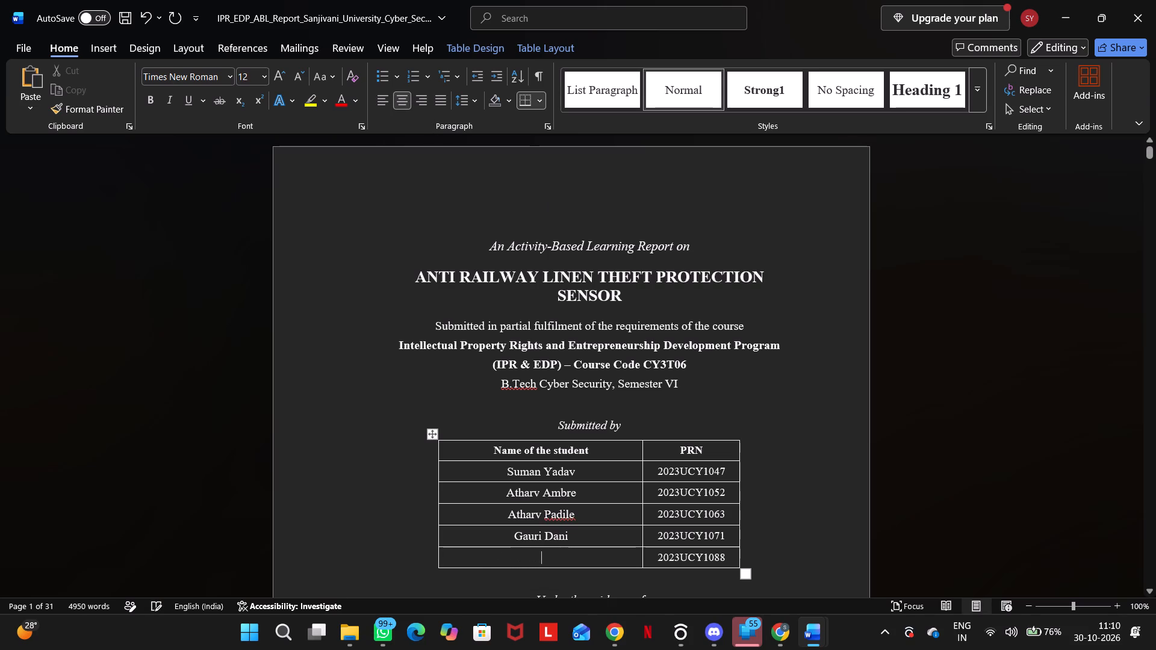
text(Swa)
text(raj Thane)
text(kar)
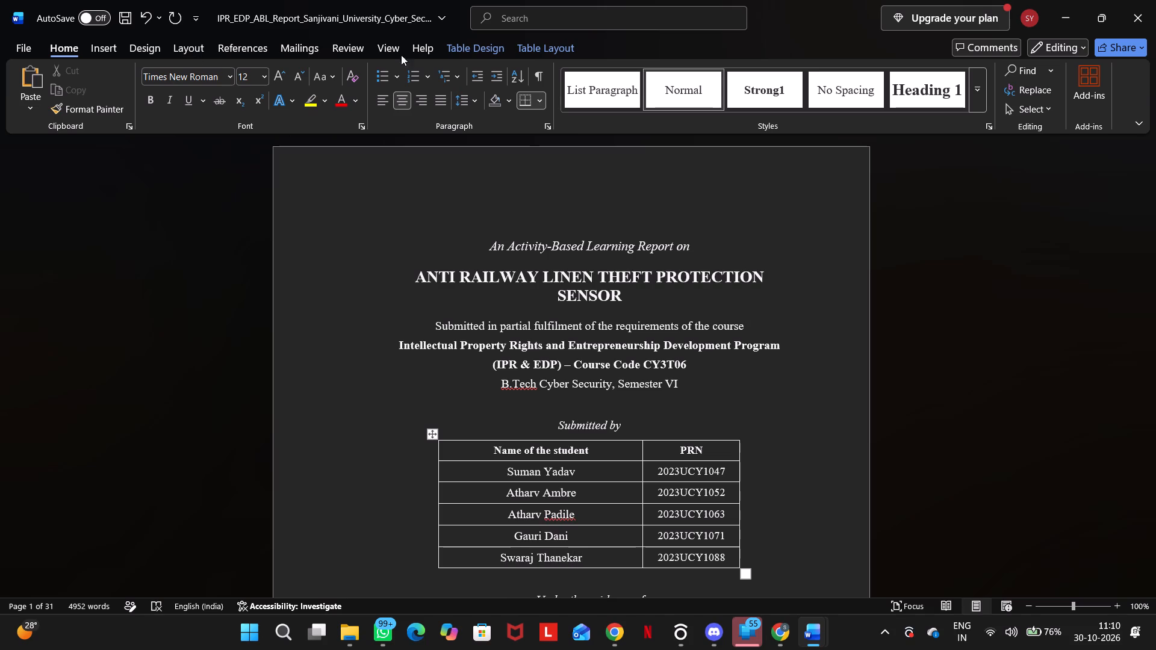
Insert a new row below the fifth student at the end of the cover's student table.
click(565, 51)
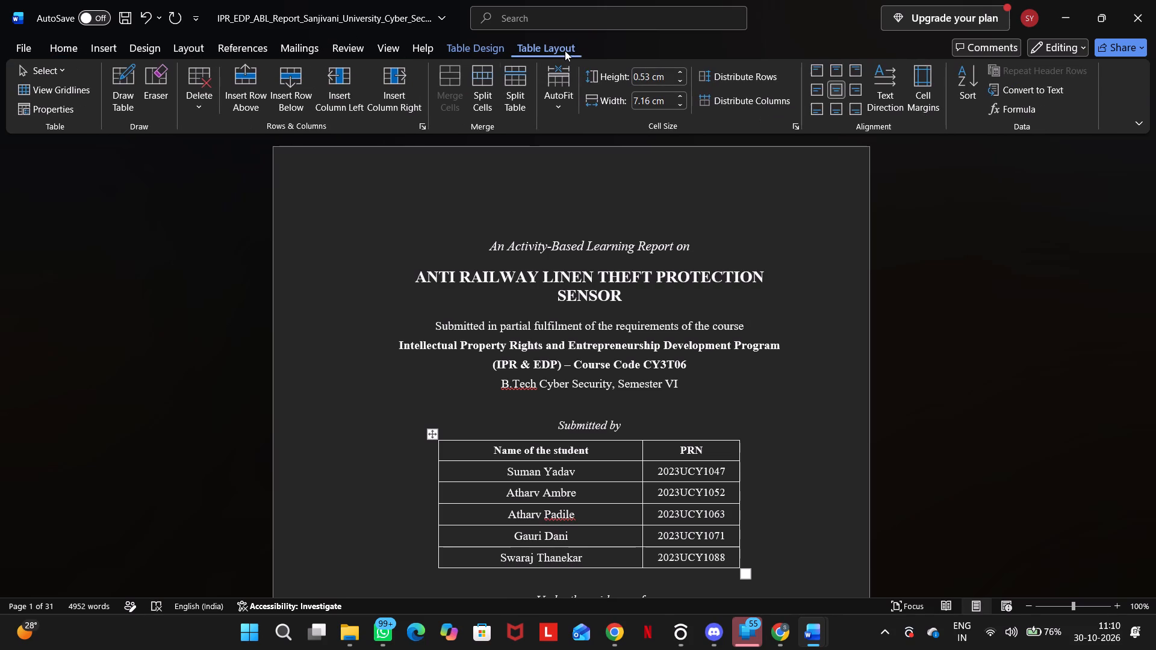
click(291, 88)
Enter the sixth team member's name in the name cell of the new last row.
scroll(680, 487, down, 1)
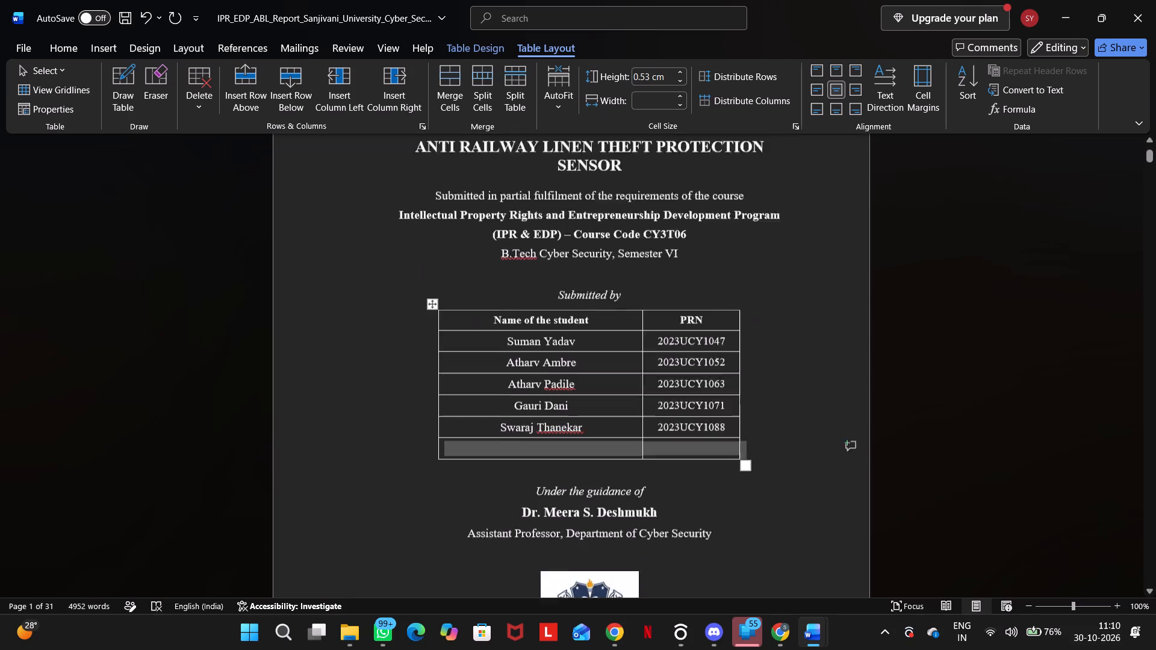
scroll(680, 487, down, 1)
click(592, 270)
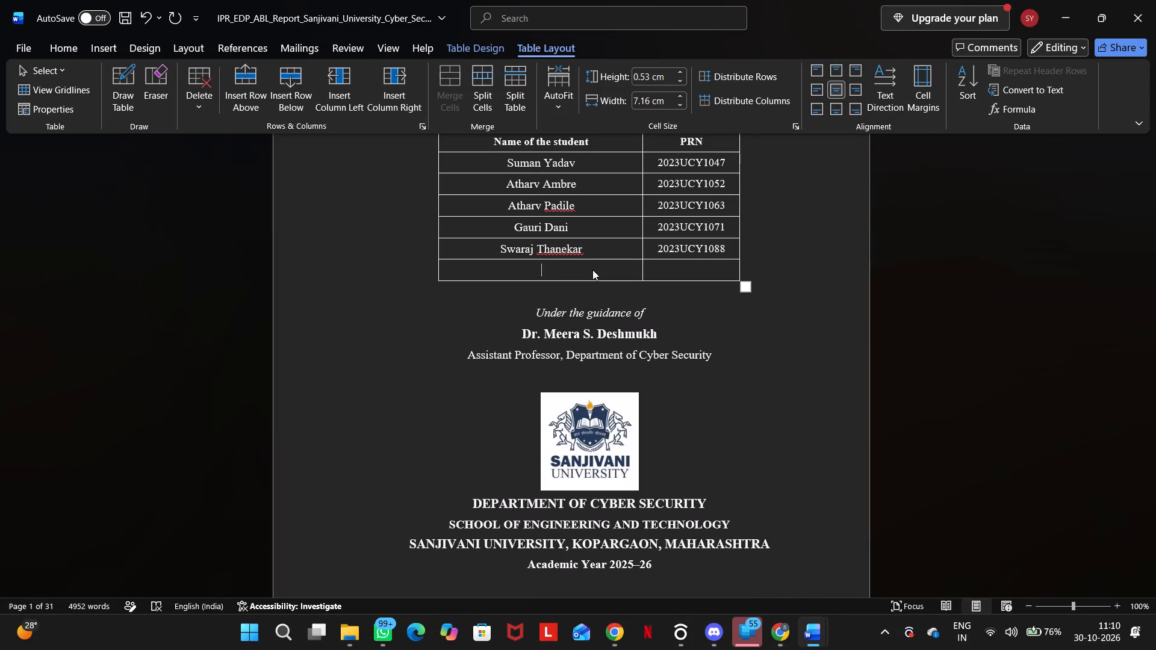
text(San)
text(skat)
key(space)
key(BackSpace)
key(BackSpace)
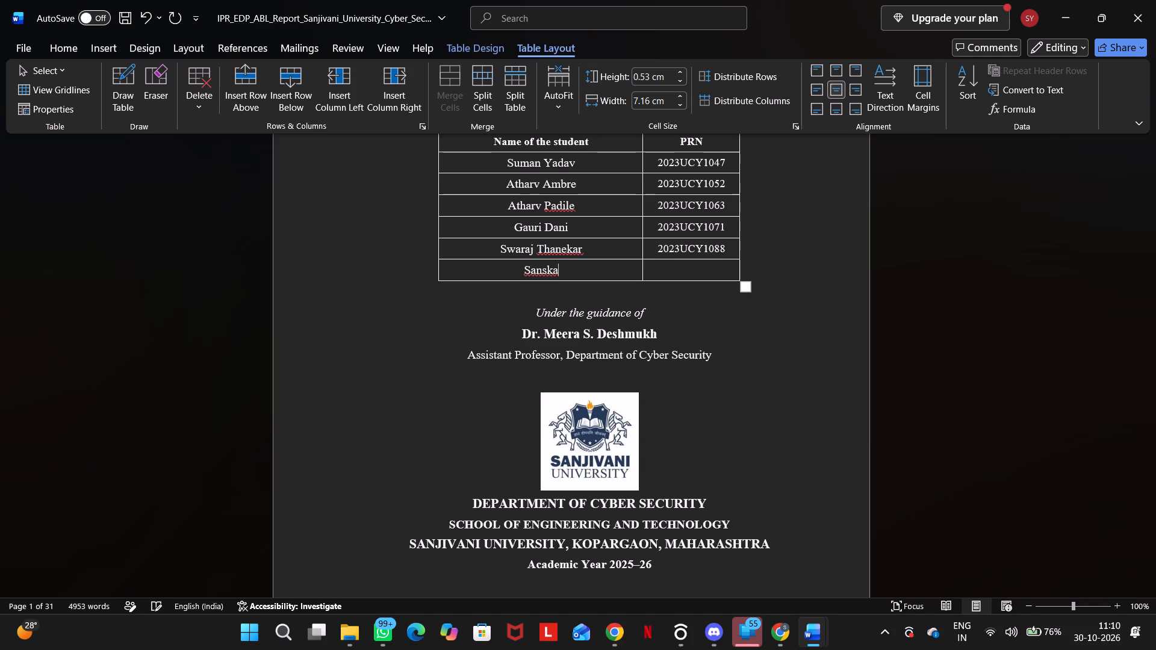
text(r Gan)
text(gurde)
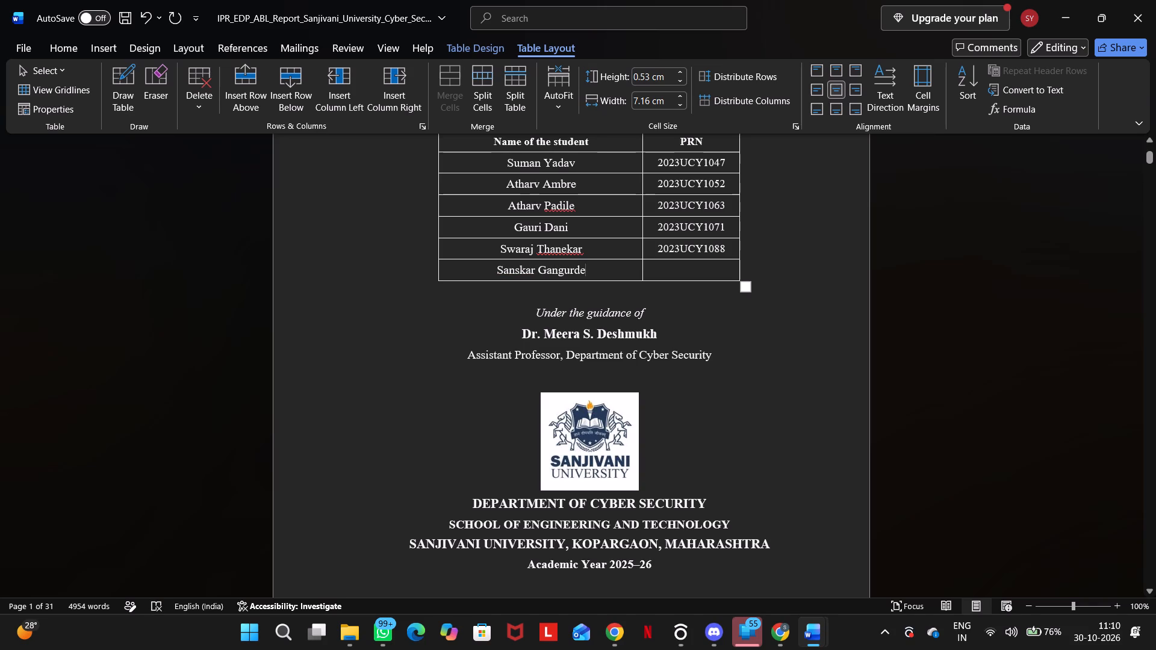
Replace the sample PRN in the first student row with the first team member's own PRN.
click(729, 166)
key(BackSpace)
key(BackSpace)
key(BackSpace)
key(BackSpace)
key(BackSpace)
key(BackSpace)
key(BackSpace)
key(BackSpace)
key(BackSpace)
key(BackSpace)
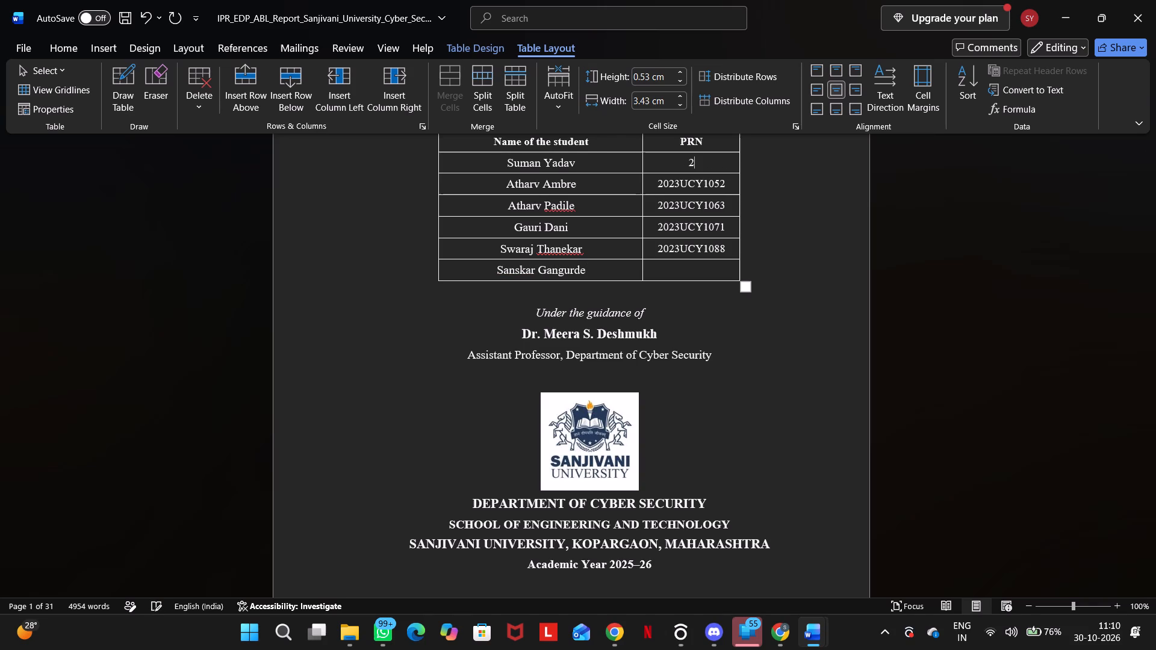
key(BackSpace)
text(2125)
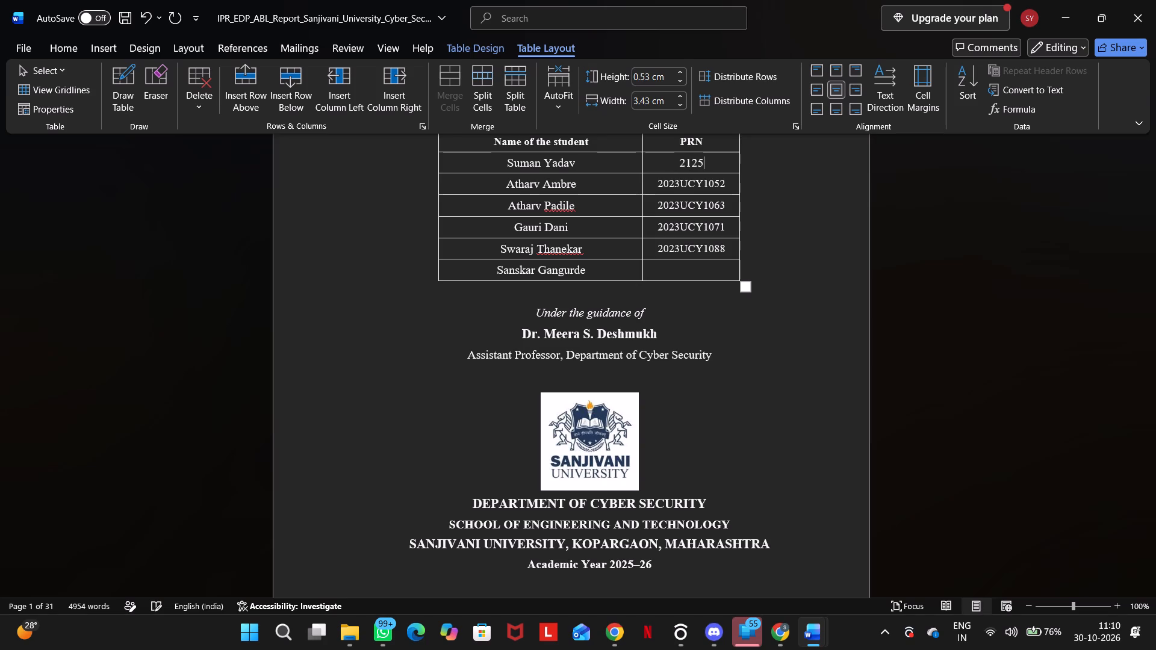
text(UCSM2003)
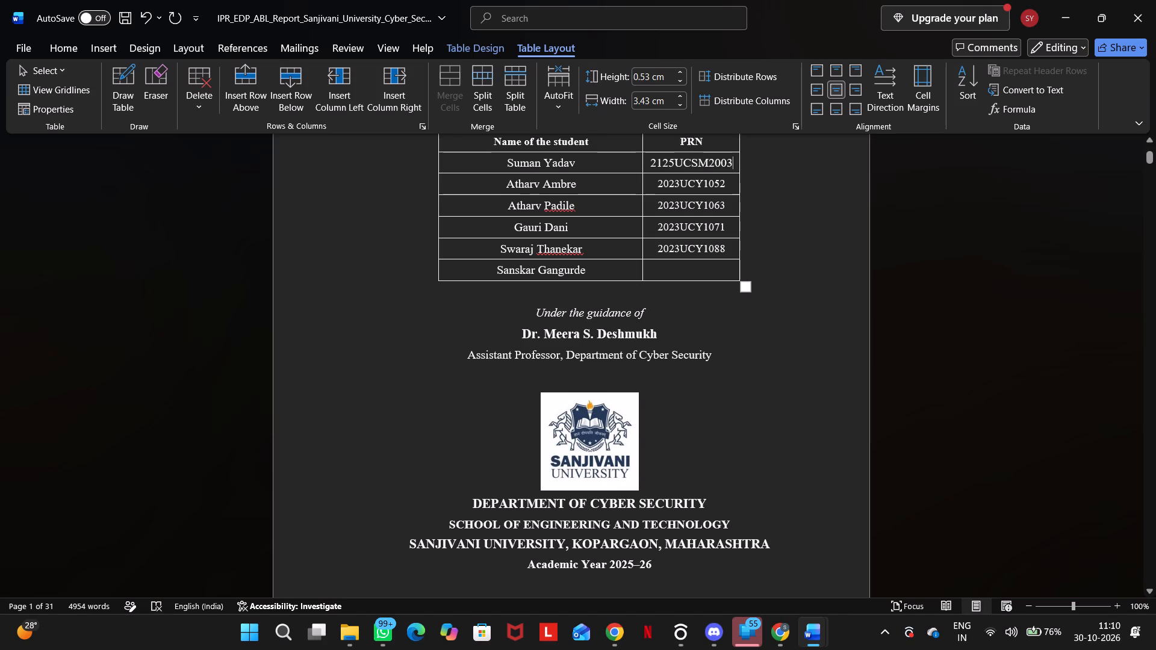
Clear the sample PRN from the second student row of the cover table and centre the empty cell.
click(729, 182)
key(BackSpace)
key(BackSpace)
key(BackSpace)
key(BackSpace)
key(BackSpace)
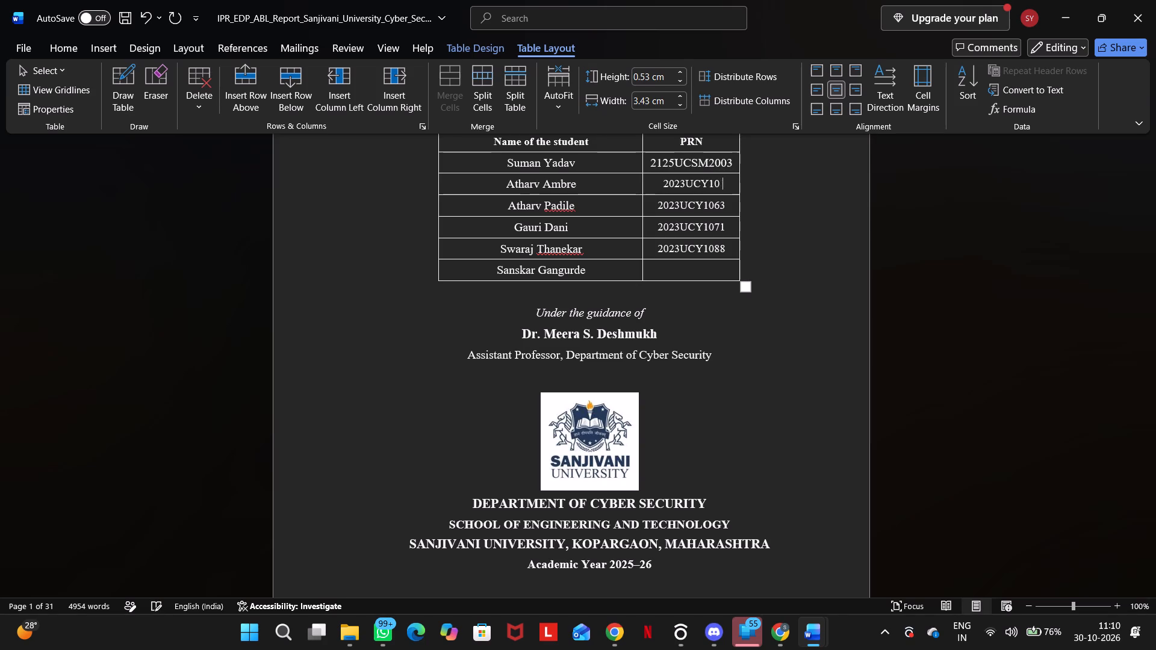
key(BackSpace)
key(BackSpace)
key(BackSpace)
key(BackSpace)
key(BackSpace)
key(BackSpace)
key(BackSpace)
click(75, 48)
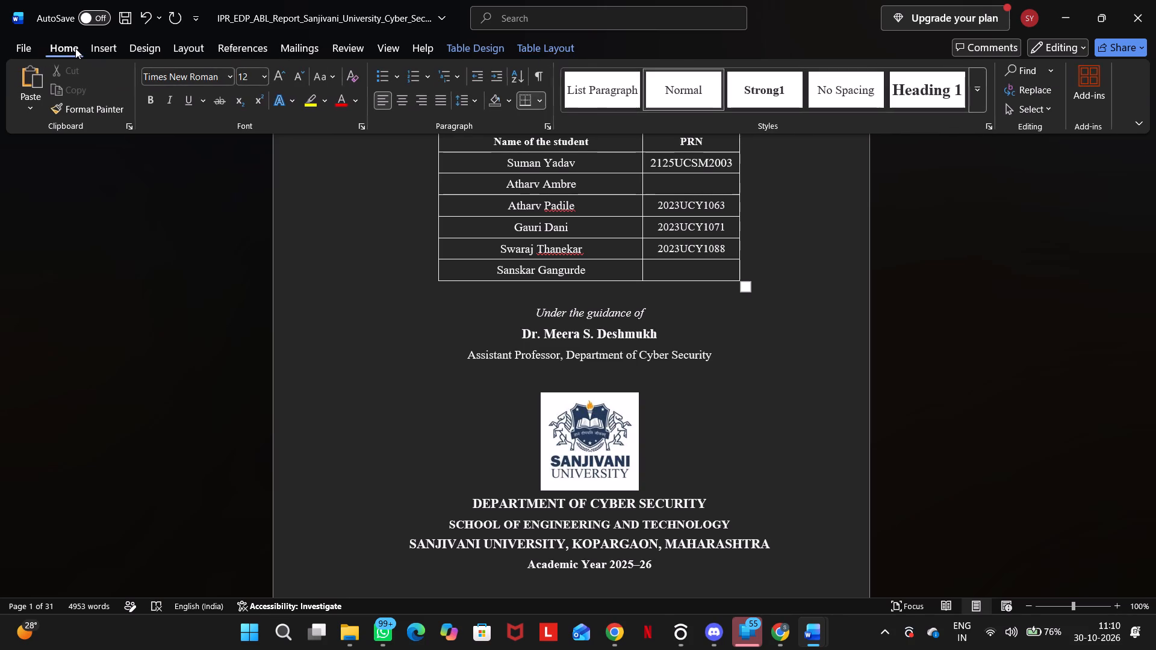
click(404, 105)
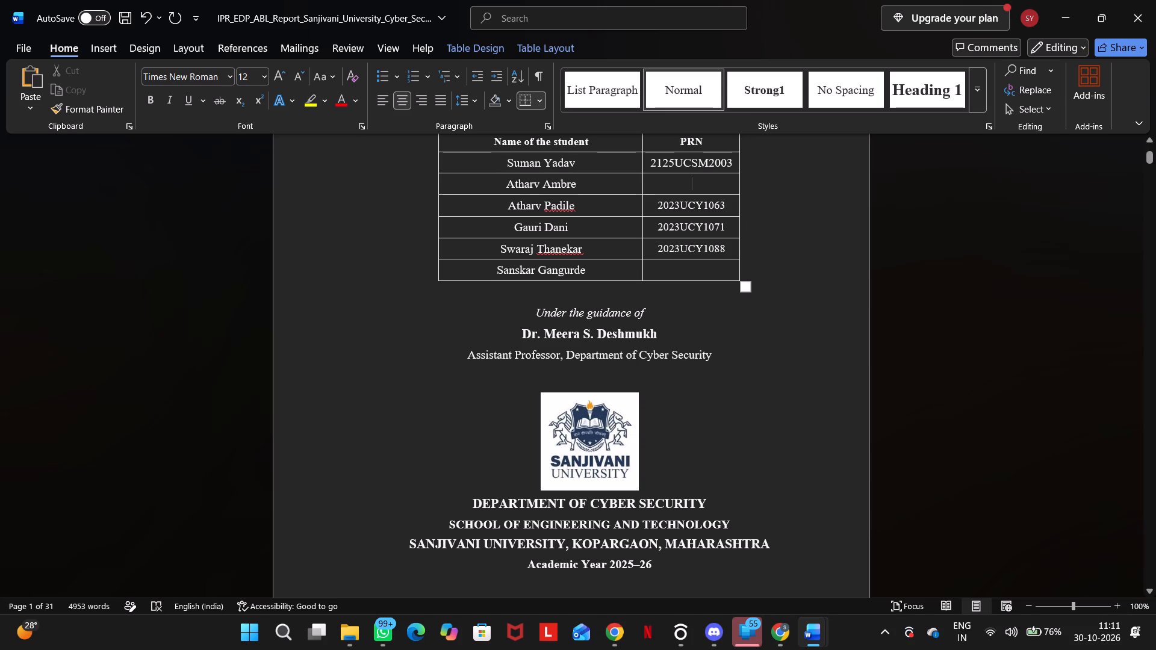
Enter the PRN prefix 2124UCSM in the PRN cell of the last student row.
click(698, 273)
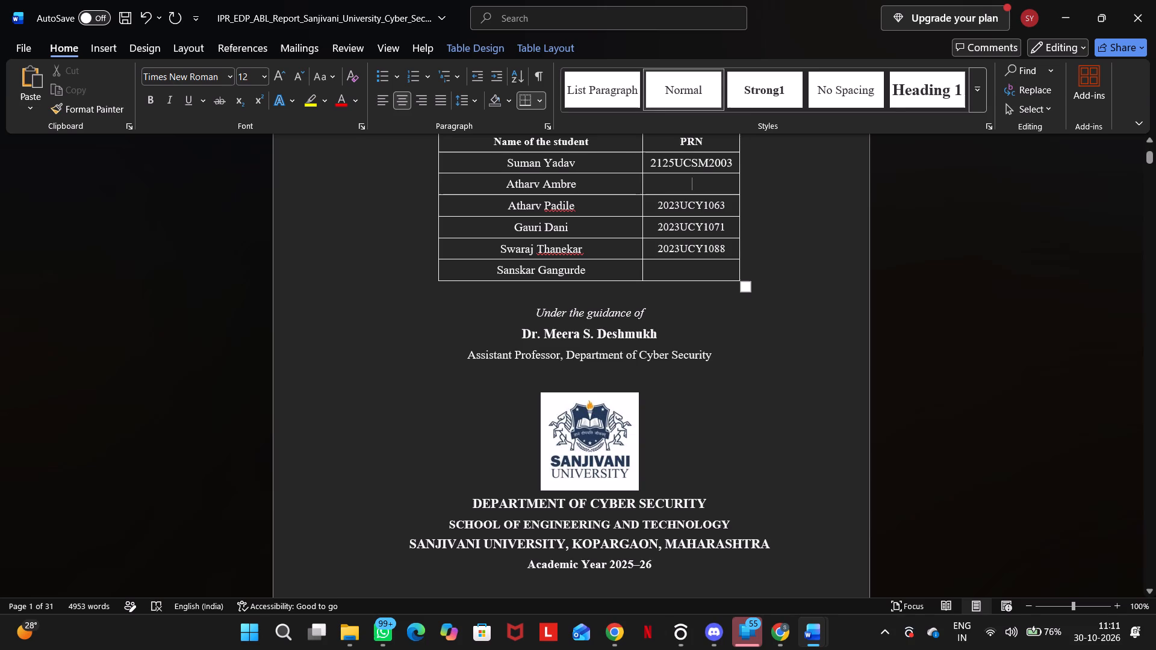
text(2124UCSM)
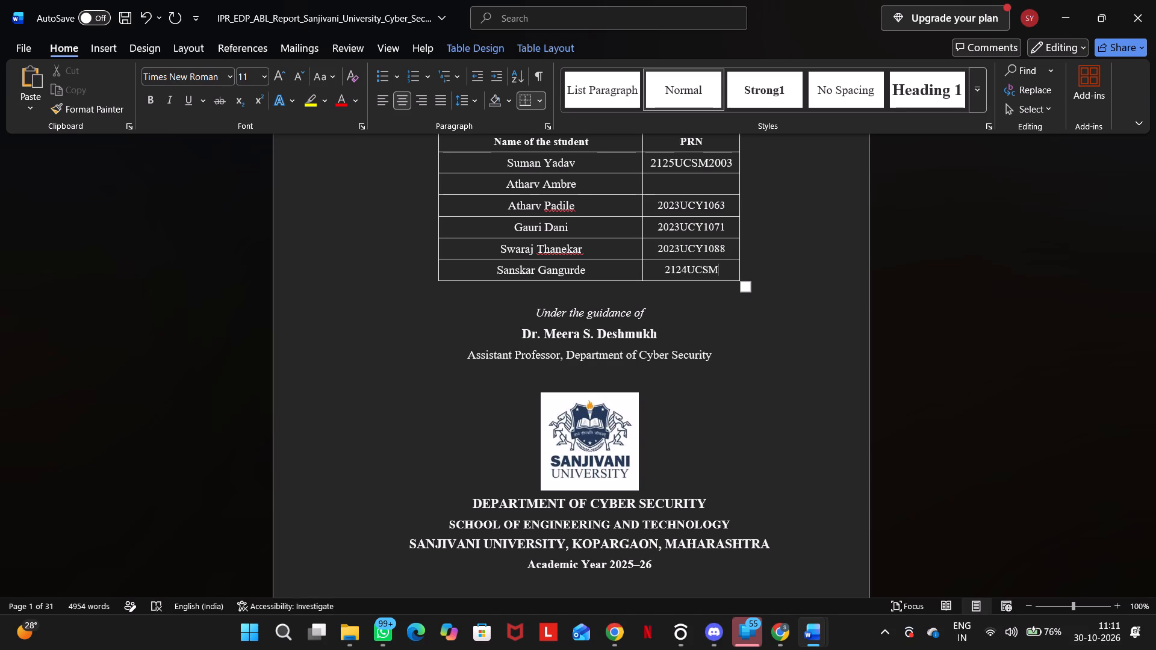
Replace the sample PRN in the fifth student row with the prefix 2124UCSM.
click(727, 255)
key(BackSpace)
key(BackSpace)
key(BackSpace)
key(BackSpace)
key(BackSpace)
key(BackSpace)
key(BackSpace)
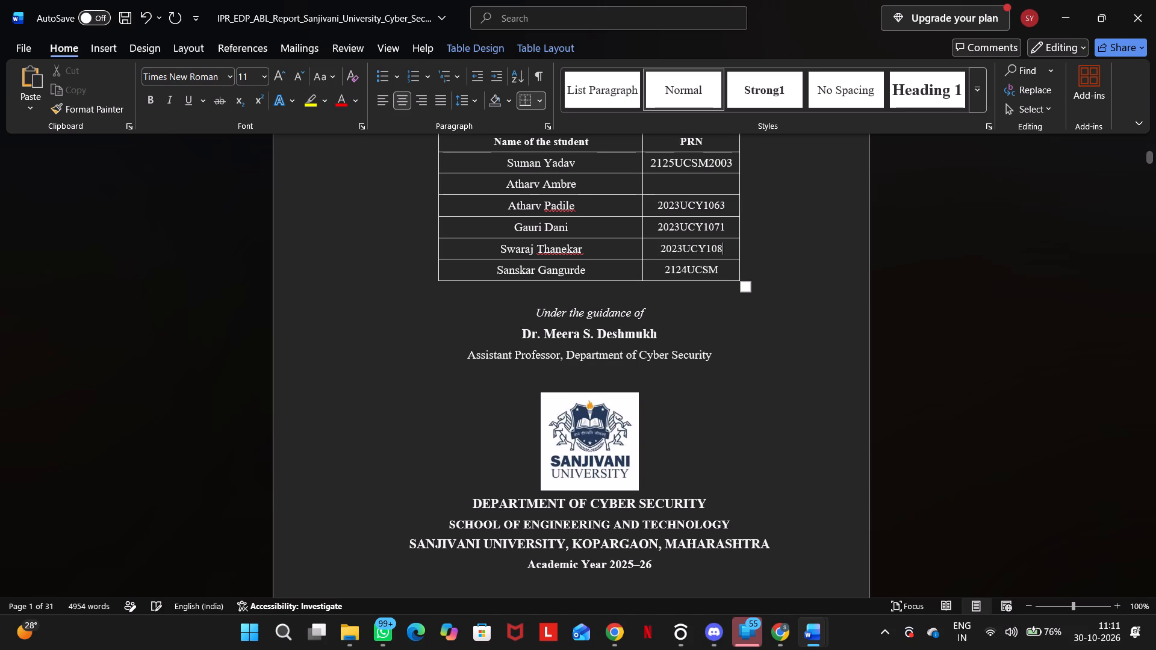
key(BackSpace)
key(BackSpace)
key(BackSpace)
key(BackSpace)
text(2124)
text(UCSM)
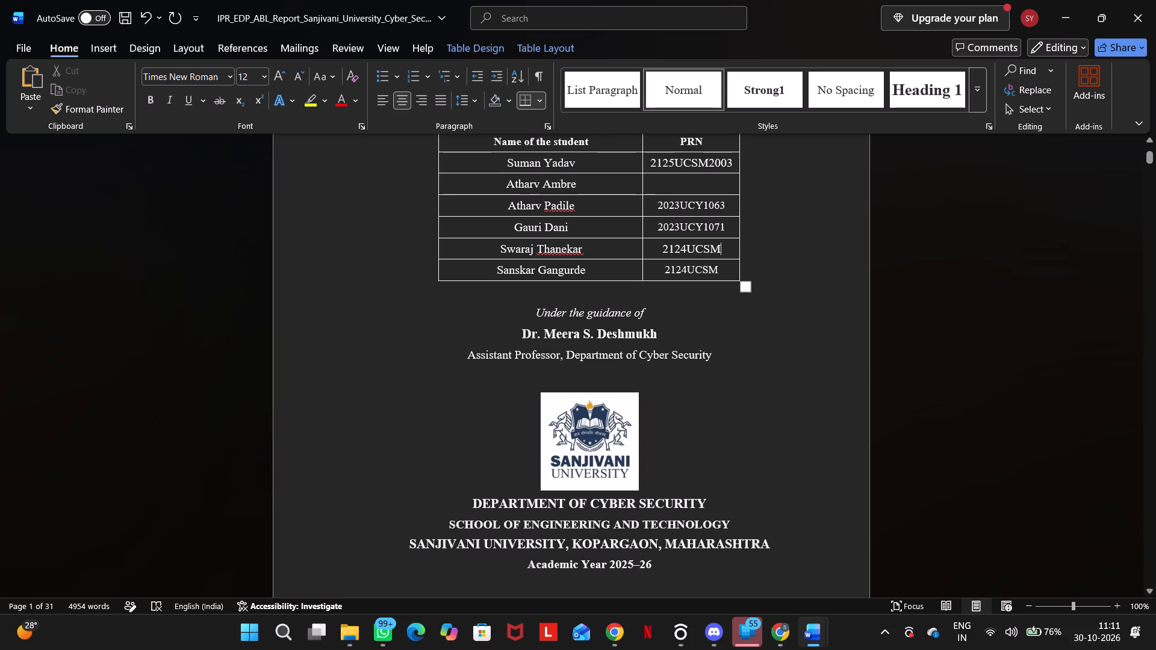
Replace the sample PRN in the fourth student row with the prefix 2124UCSM.
click(726, 229)
key(BackSpace)
key(BackSpace)
key(BackSpace)
key(BackSpace)
key(BackSpace)
key(BackSpace)
key(BackSpace)
key(BackSpace)
key(BackSpace)
key(BackSpace)
key(BackSpace)
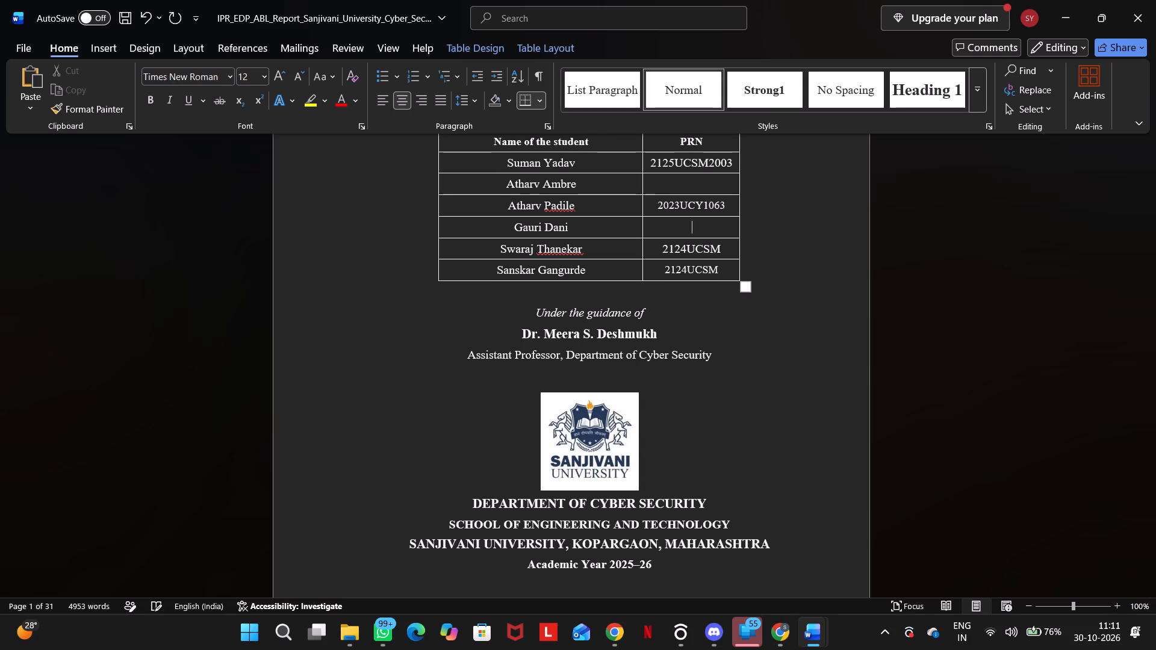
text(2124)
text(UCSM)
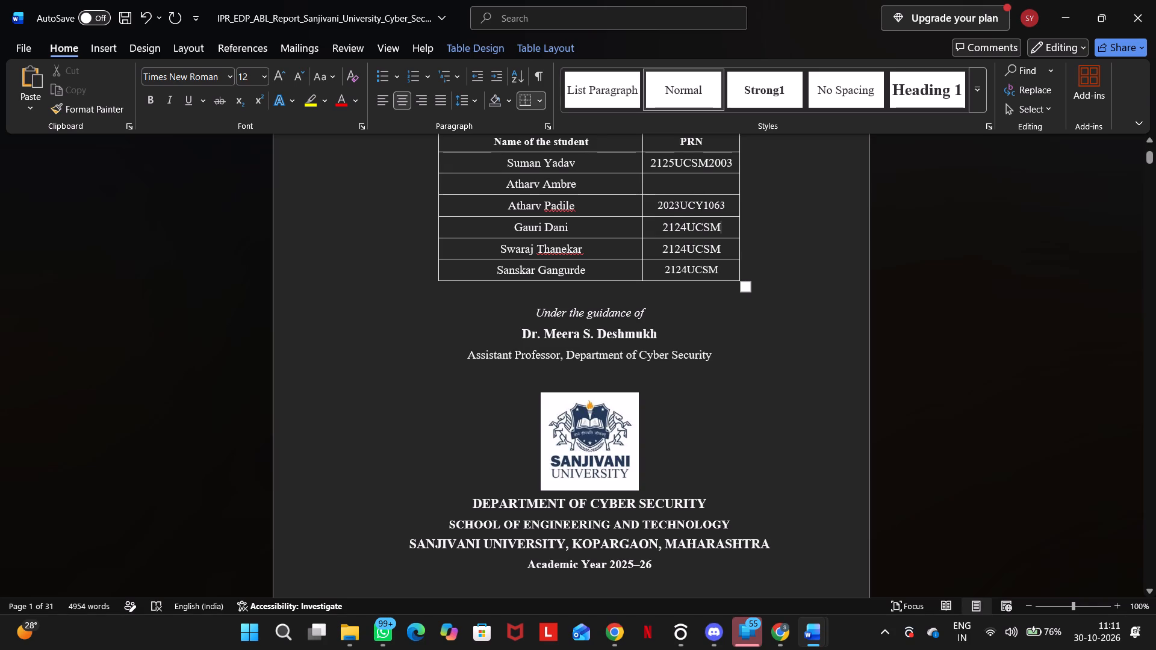
Replace the sample PRN in the third student row with the prefix 2124UCSM.
click(724, 211)
key(BackSpace)
key(BackSpace)
key(BackSpace)
key(BackSpace)
key(BackSpace)
key(BackSpace)
key(BackSpace)
key(BackSpace)
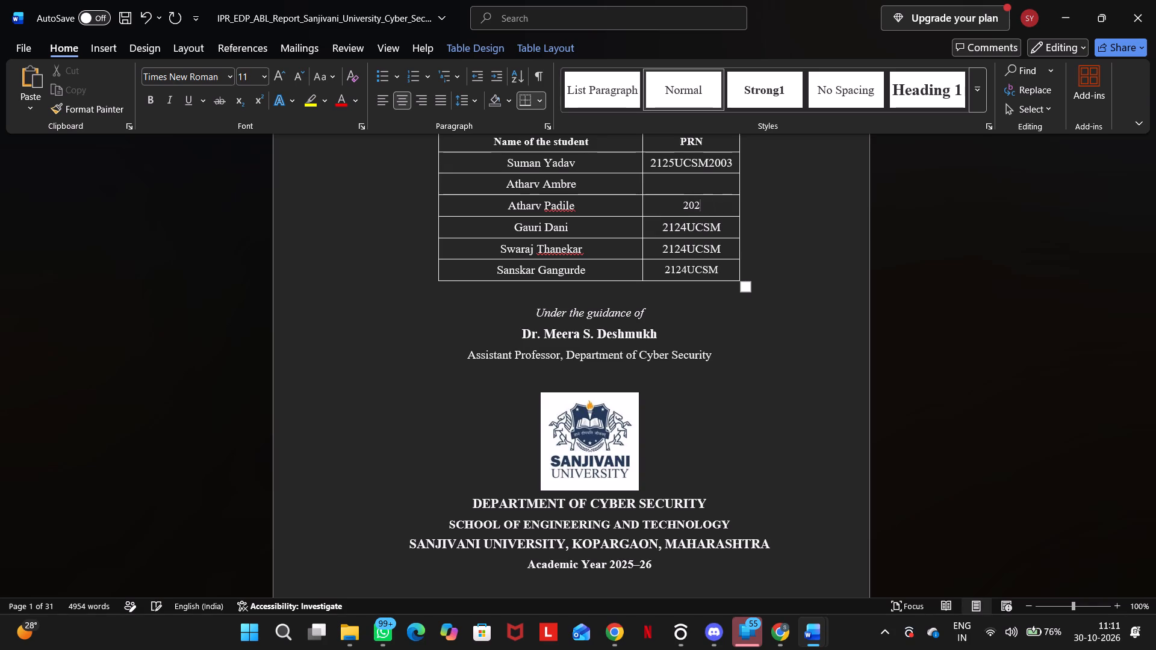
key(BackSpace)
key(BackSpace)
key(BackSpace)
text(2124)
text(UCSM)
Change the last letter of the fourth student's PRN prefix so it reads 2124UCSF.
click(726, 226)
key(BackSpace)
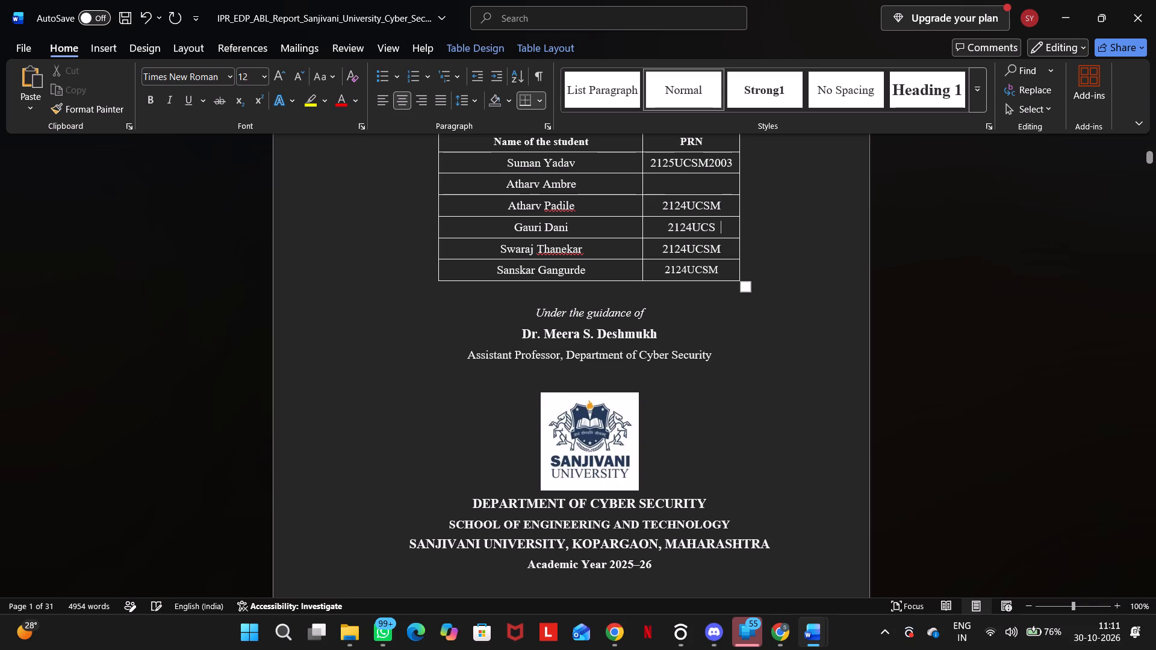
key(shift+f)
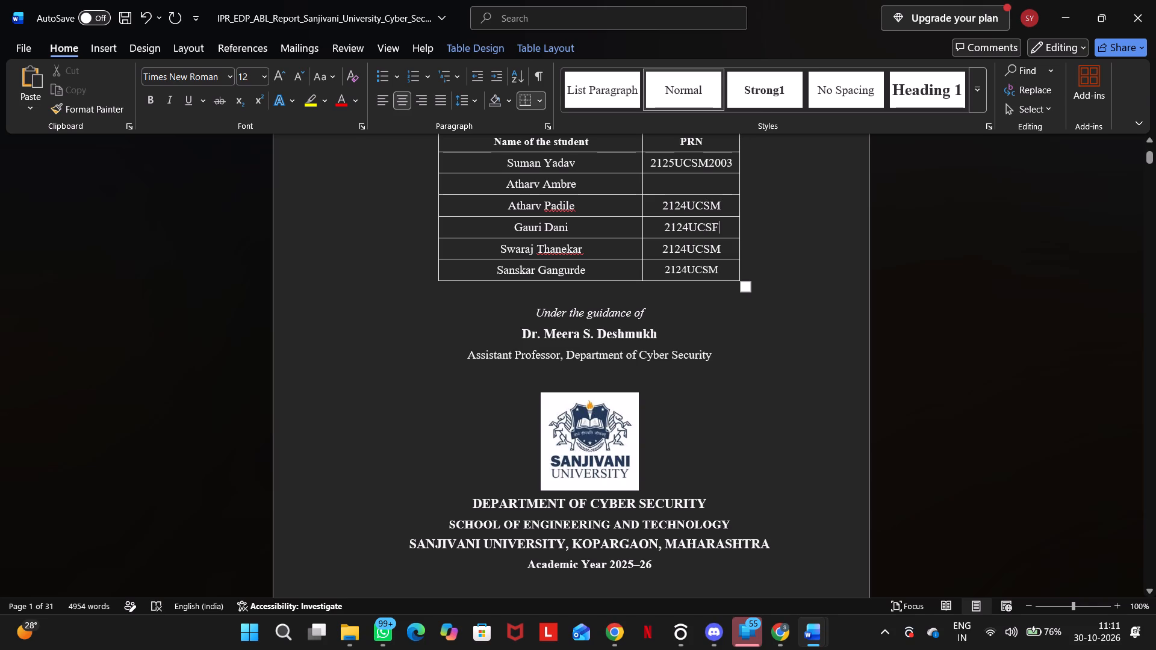
Enter 2124 as the start of the PRN in the empty cell of the second student row.
click(716, 183)
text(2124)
Complete the PRN prefix in the second student row with UCSM so it reads 2124UCSM.
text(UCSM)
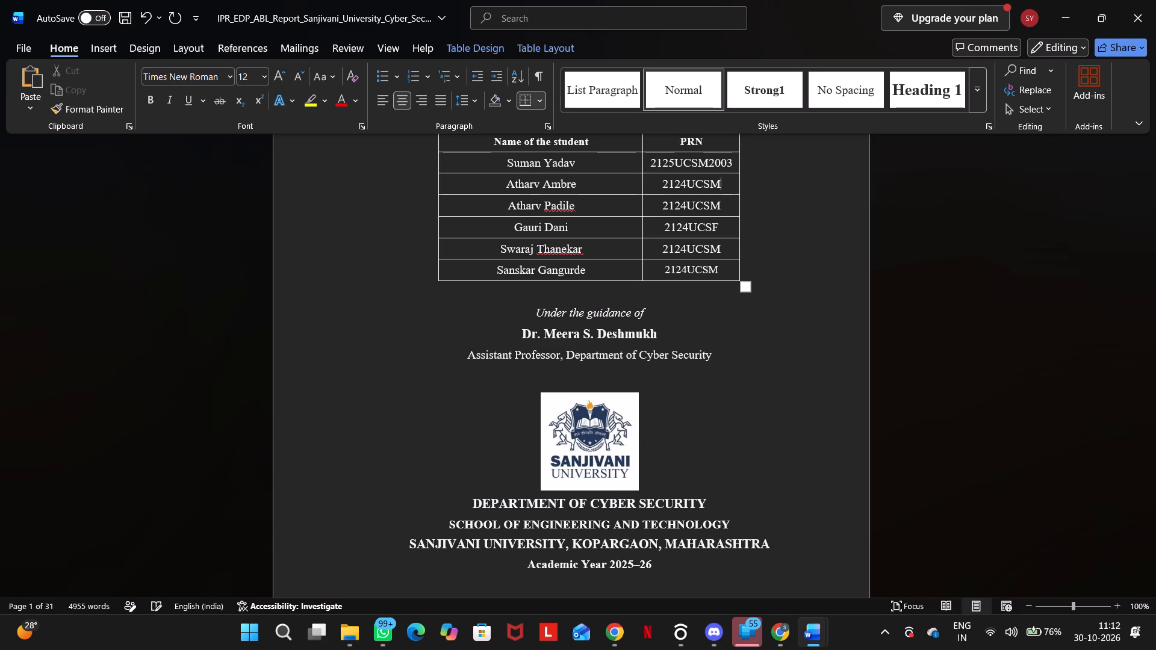
Replace the sample guide's name under "Under the guidance of" with the actual guide's name, keeping the title "Dr.".
scroll(966, 379, down, 1)
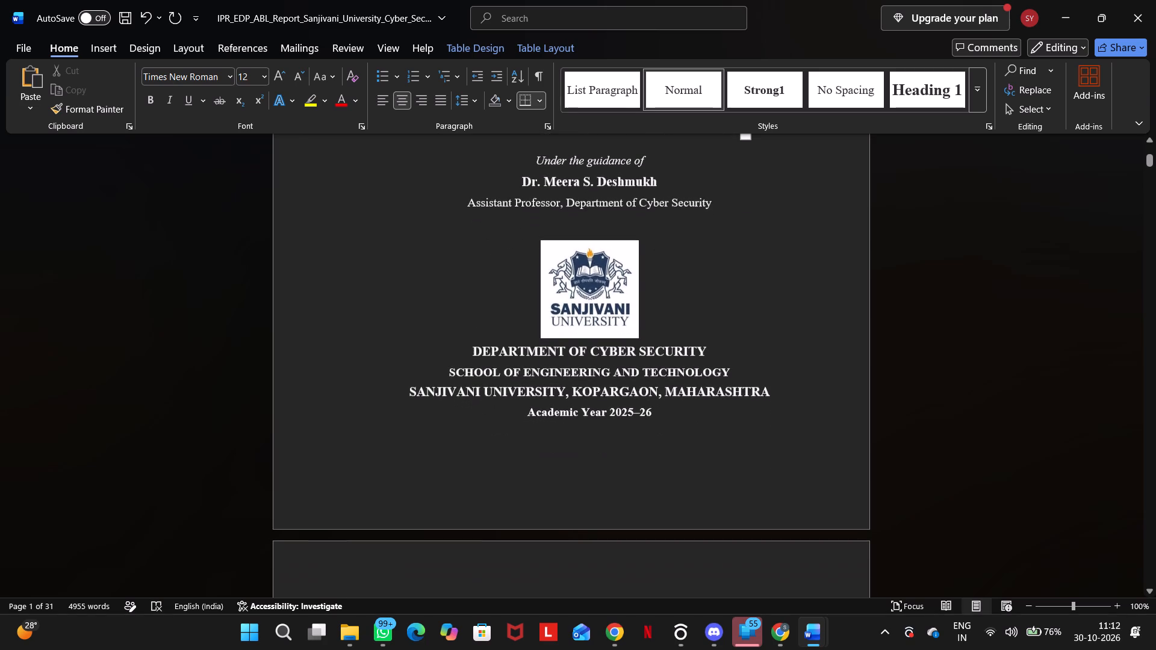
click(660, 182)
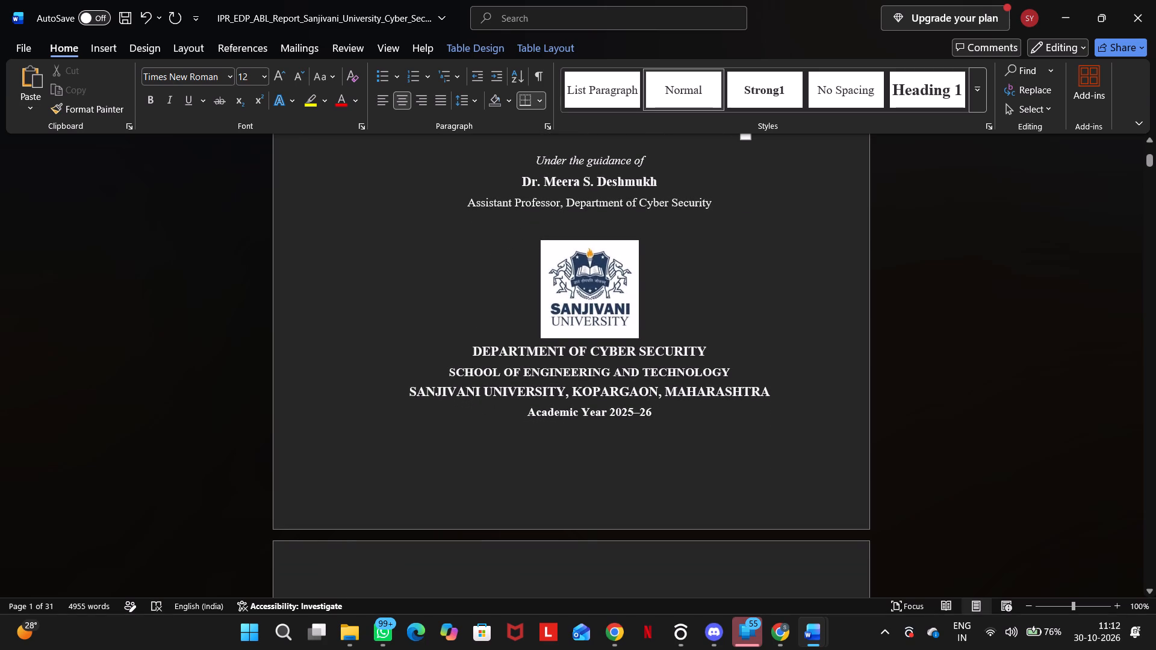
key(BackSpace)
key(BackSpace)
key(BackSpace)
key(BackSpace)
key(BackSpace)
key(BackSpace)
key(BackSpace)
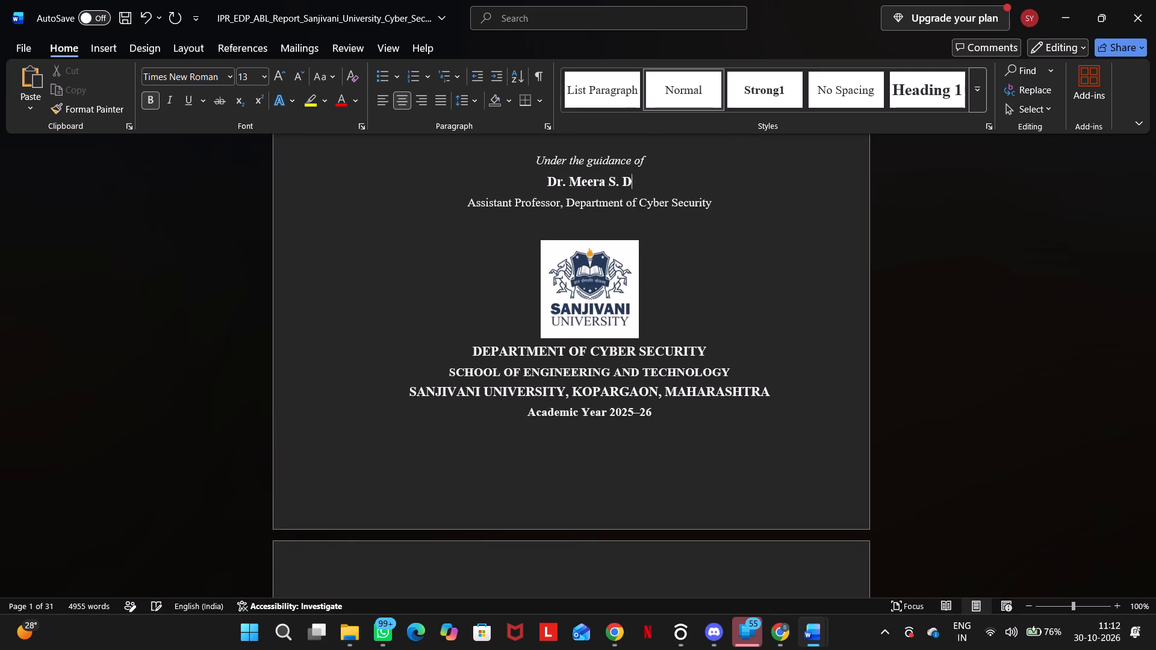
key(BackSpace)
key(BackSpace)
key(BackSpace)
key(BackSpace)
key(BackSpace)
key(BackSpace)
key(BackSpace)
key(BackSpace)
key(BackSpace)
key(BackSpace)
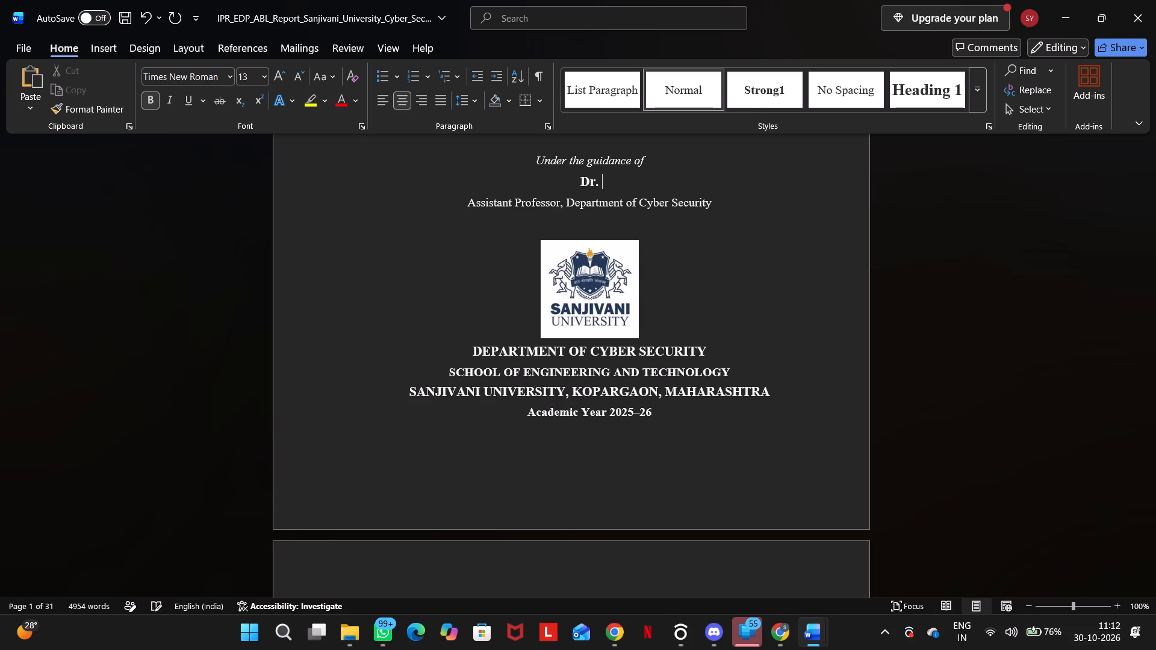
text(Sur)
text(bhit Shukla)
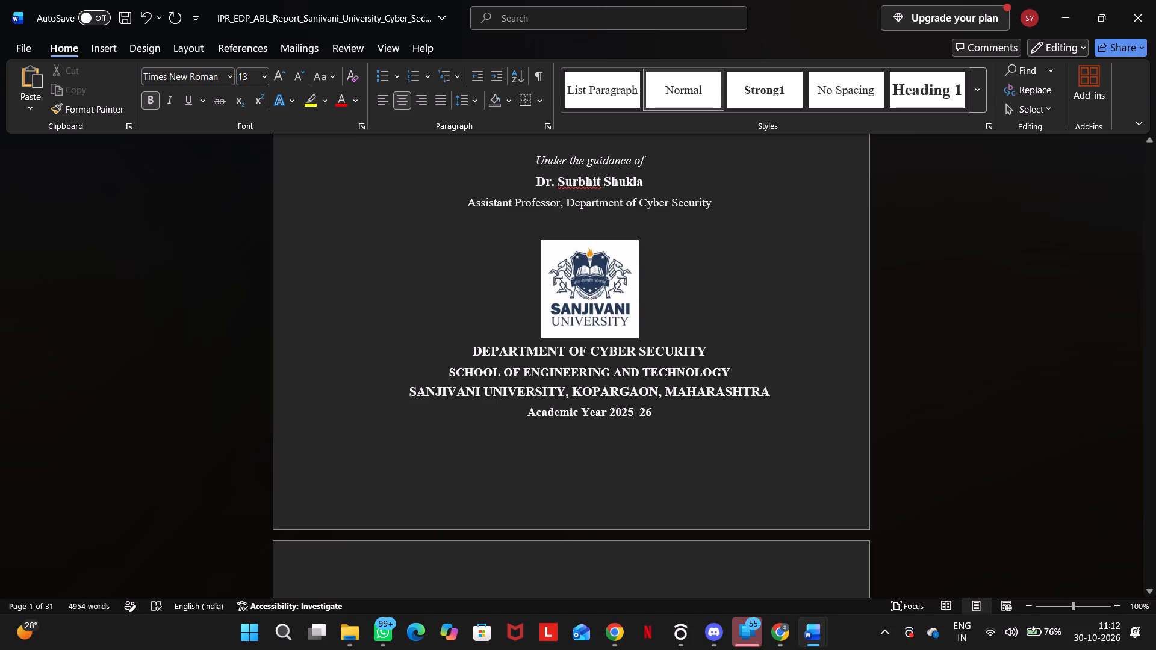
Go to the certificate page's body text with the sample student details.
scroll(850, 338, down, 3)
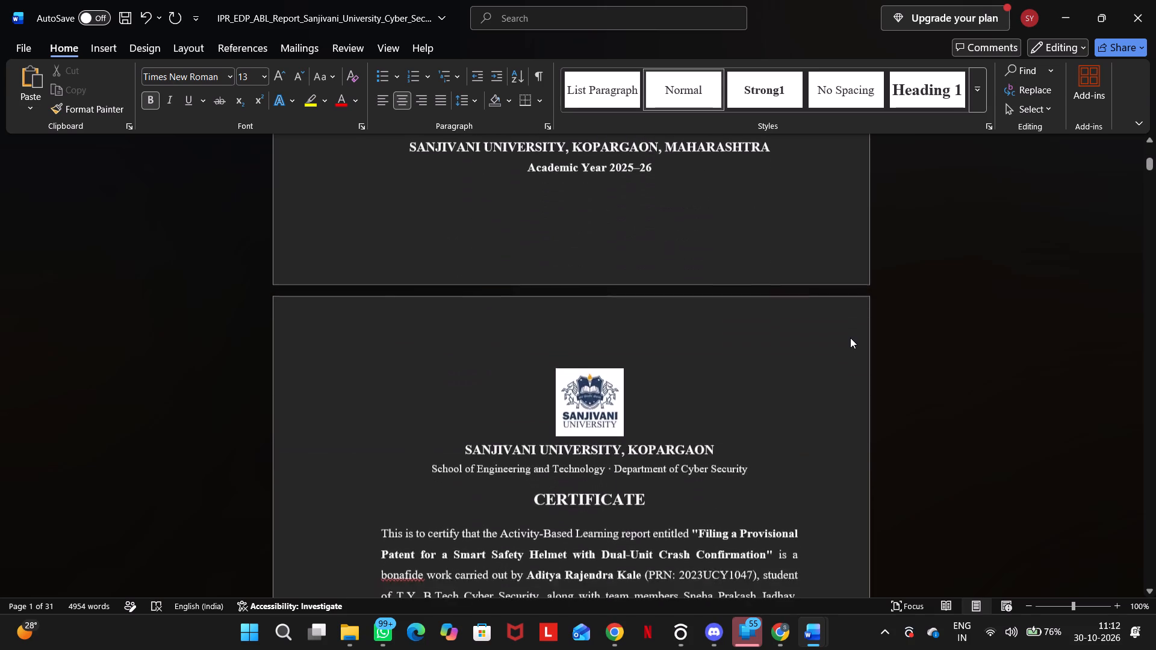
scroll(850, 338, down, 1)
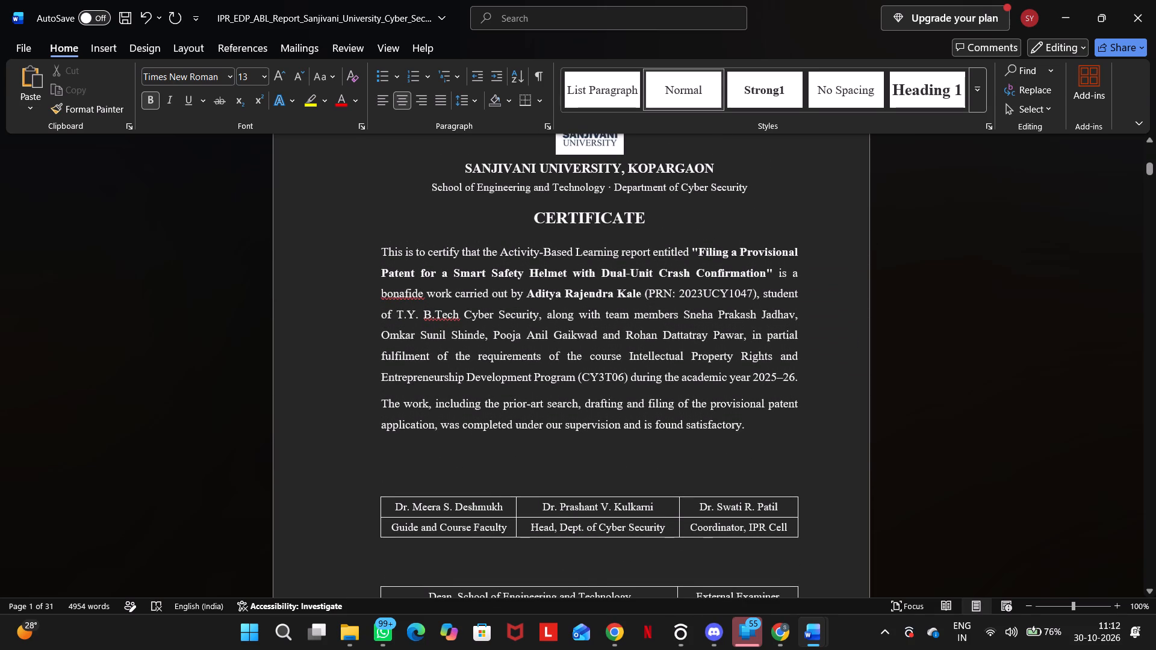
Delete the sample smart-helmet report title between the quotation marks in the certificate's first paragraph.
click(765, 274)
key(BackSpace)
key(BackSpace)
key(BackSpace)
key(BackSpace)
key(BackSpace)
key(BackSpace)
key(BackSpace)
key(BackSpace)
key(BackSpace)
key(BackSpace)
key(BackSpace)
key(BackSpace)
key(BackSpace)
key(BackSpace)
key(BackSpace)
key(BackSpace)
key(BackSpace)
key(BackSpace)
key(BackSpace)
key(BackSpace)
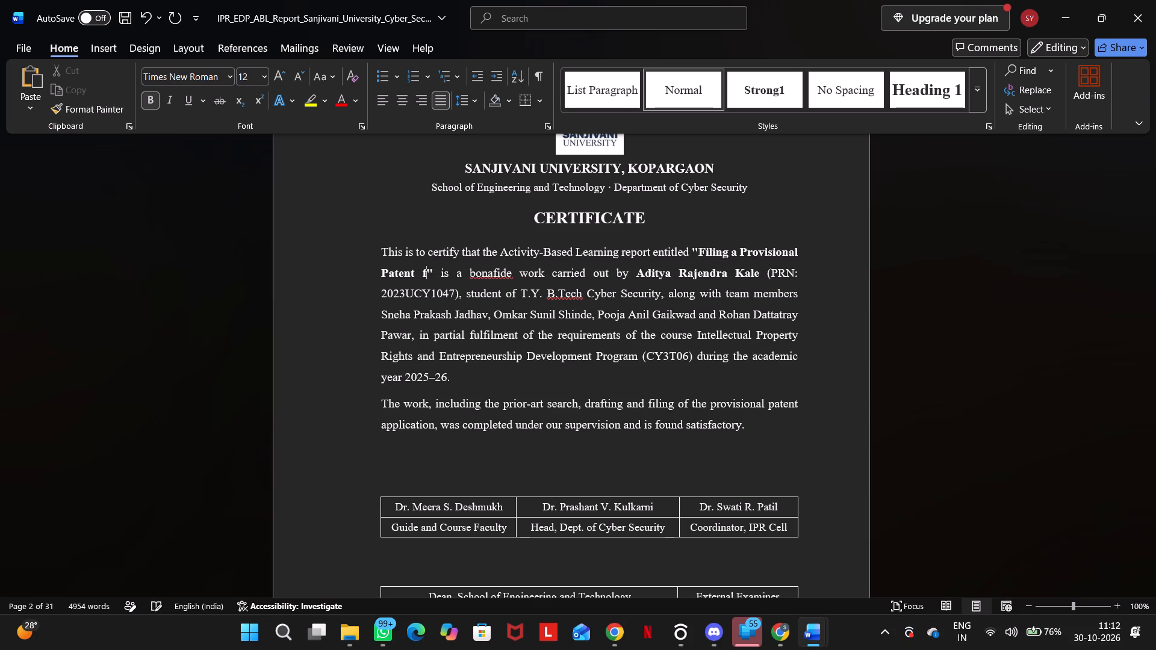
key(BackSpace)
key(BackSpace)
key(BackSpace)
key(BackSpace)
key(BackSpace)
key(BackSpace)
key(BackSpace)
key(BackSpace)
key(BackSpace)
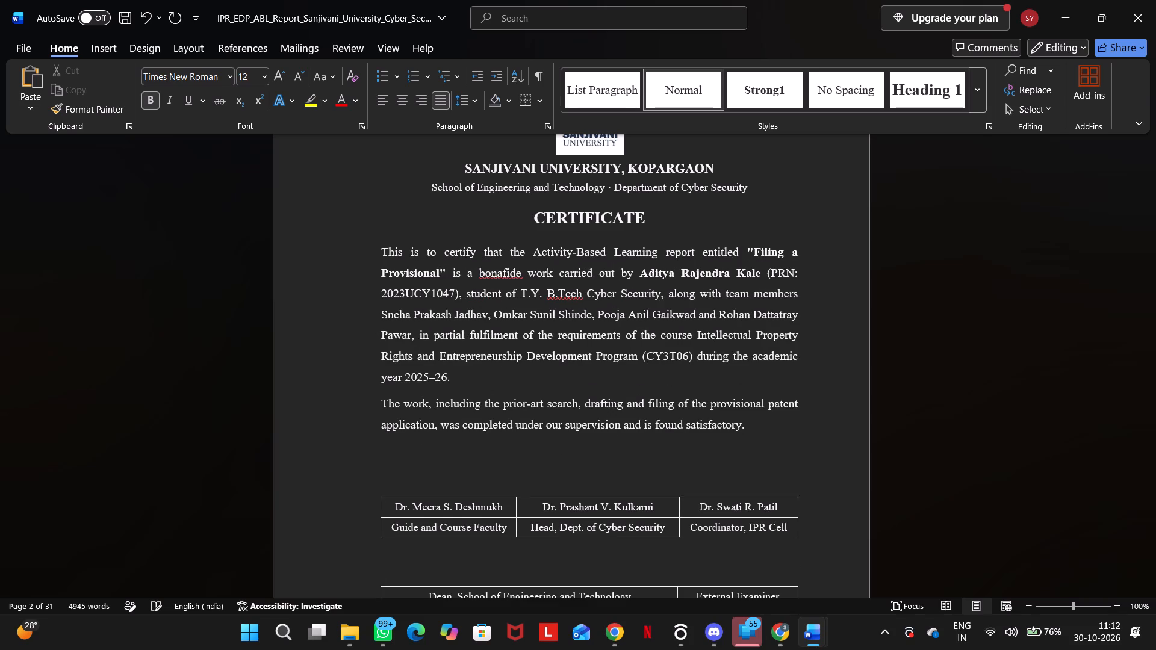
key(BackSpace)
key(BackSpace)
key(BackSpace)
key(BackSpace)
key(BackSpace)
key(BackSpace)
key(BackSpace)
key(BackSpace)
key(BackSpace)
key(BackSpace)
key(BackSpace)
key(BackSpace)
key(BackSpace)
key(BackSpace)
key(BackSpace)
key(BackSpace)
key(BackSpace)
key(BackSpace)
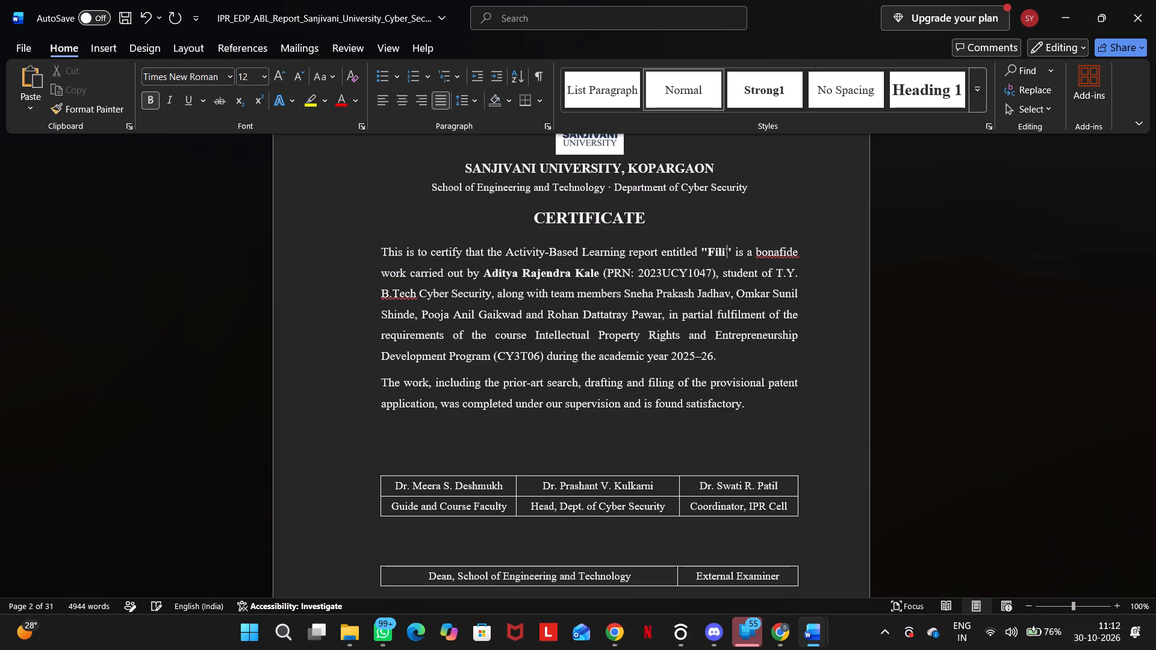
key(BackSpace)
key(BackSpace)
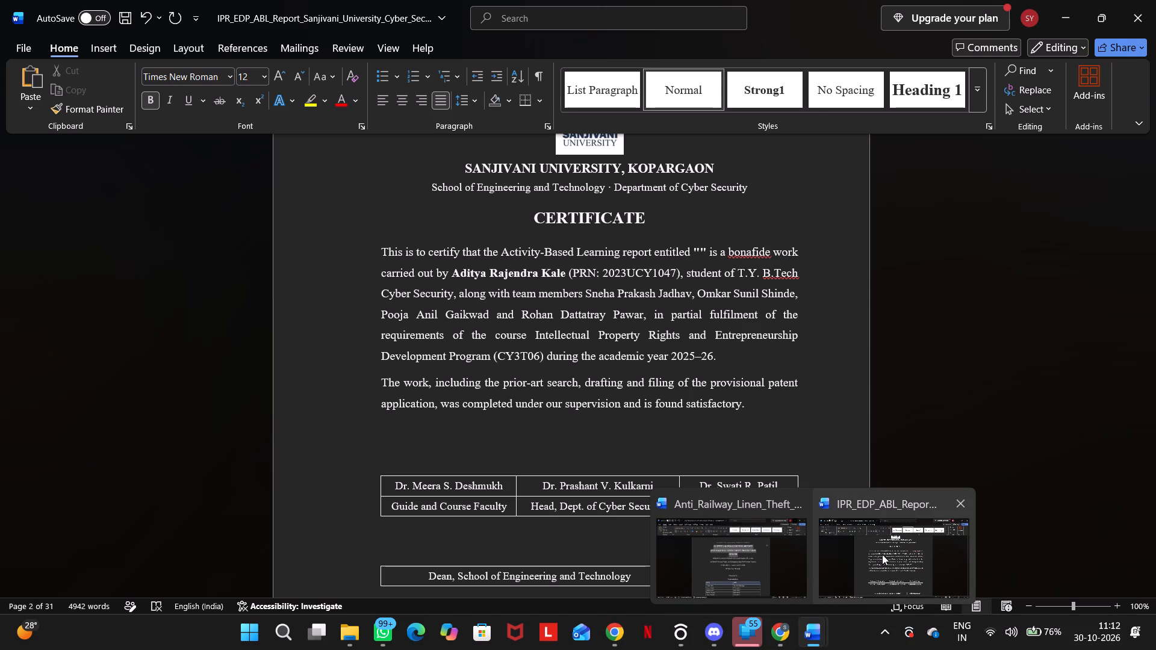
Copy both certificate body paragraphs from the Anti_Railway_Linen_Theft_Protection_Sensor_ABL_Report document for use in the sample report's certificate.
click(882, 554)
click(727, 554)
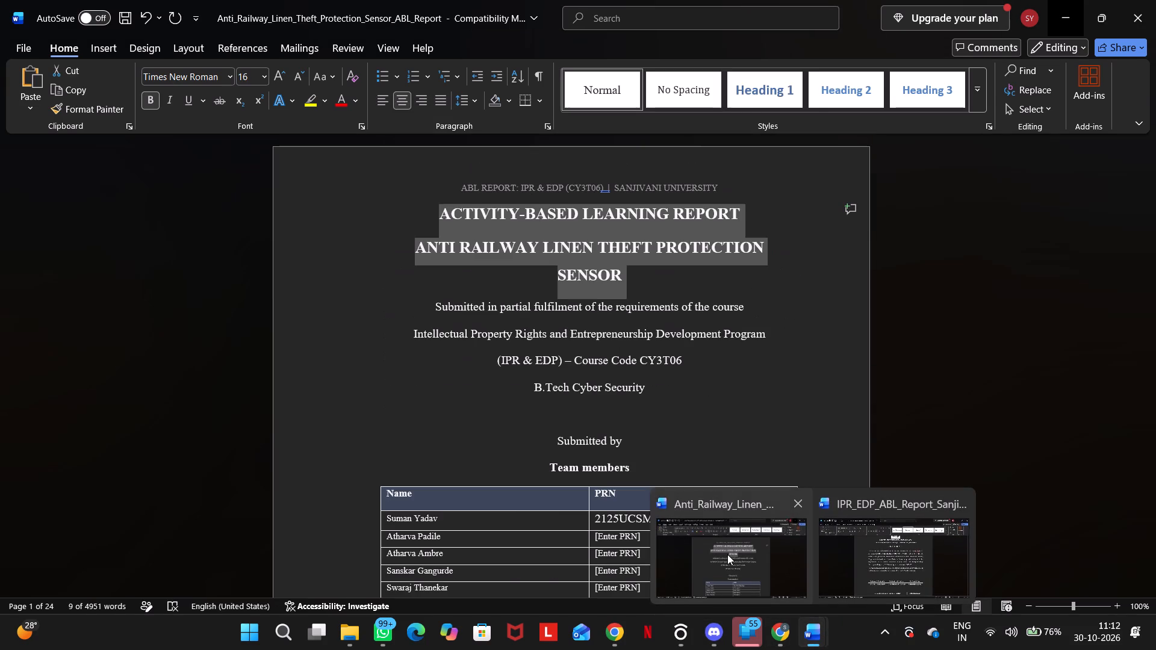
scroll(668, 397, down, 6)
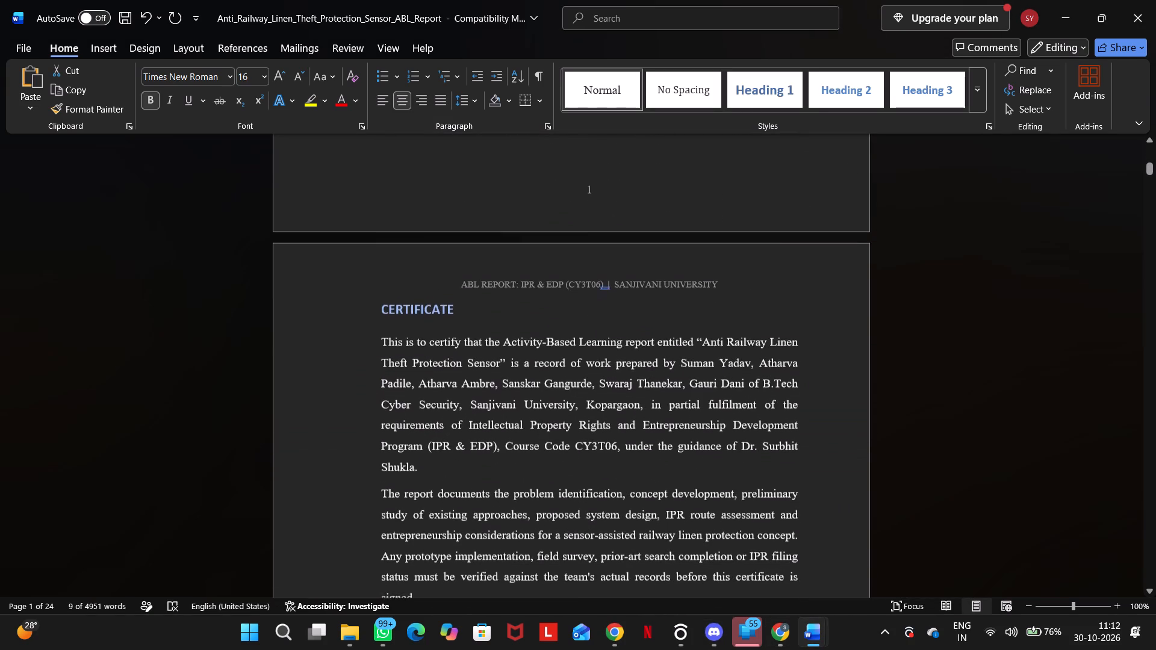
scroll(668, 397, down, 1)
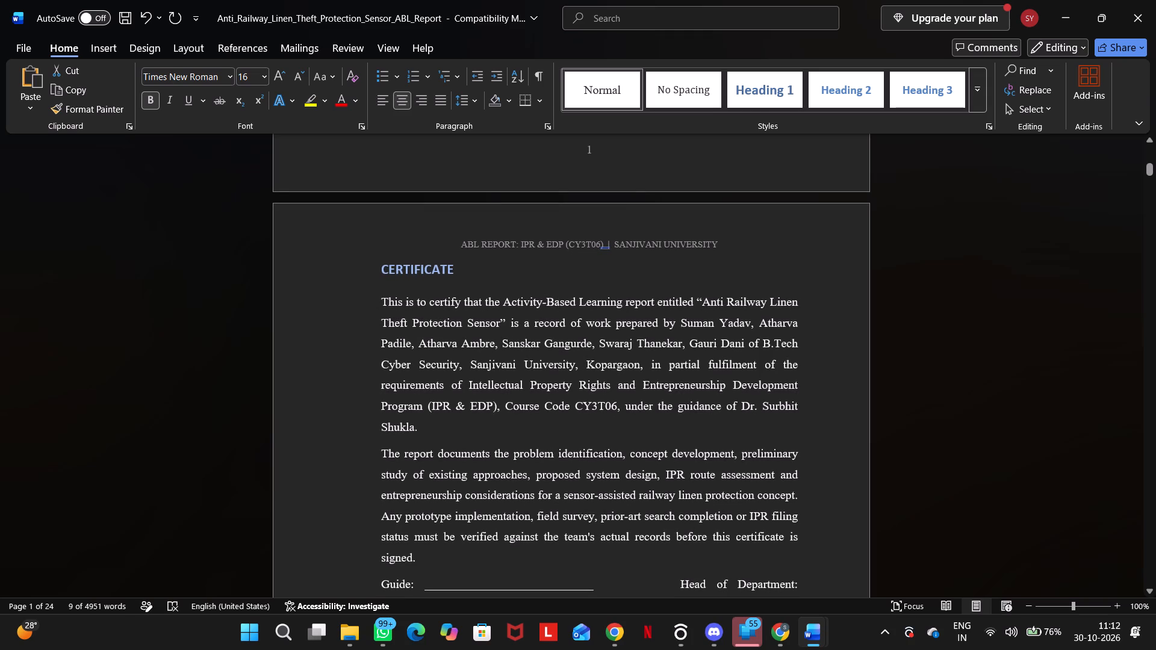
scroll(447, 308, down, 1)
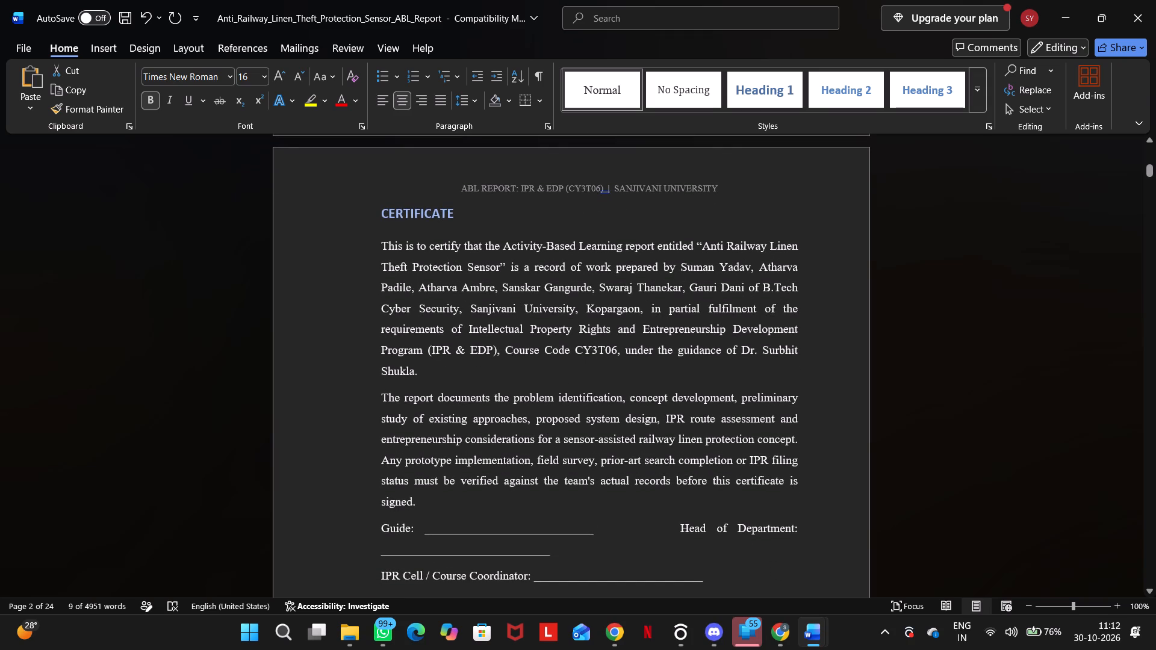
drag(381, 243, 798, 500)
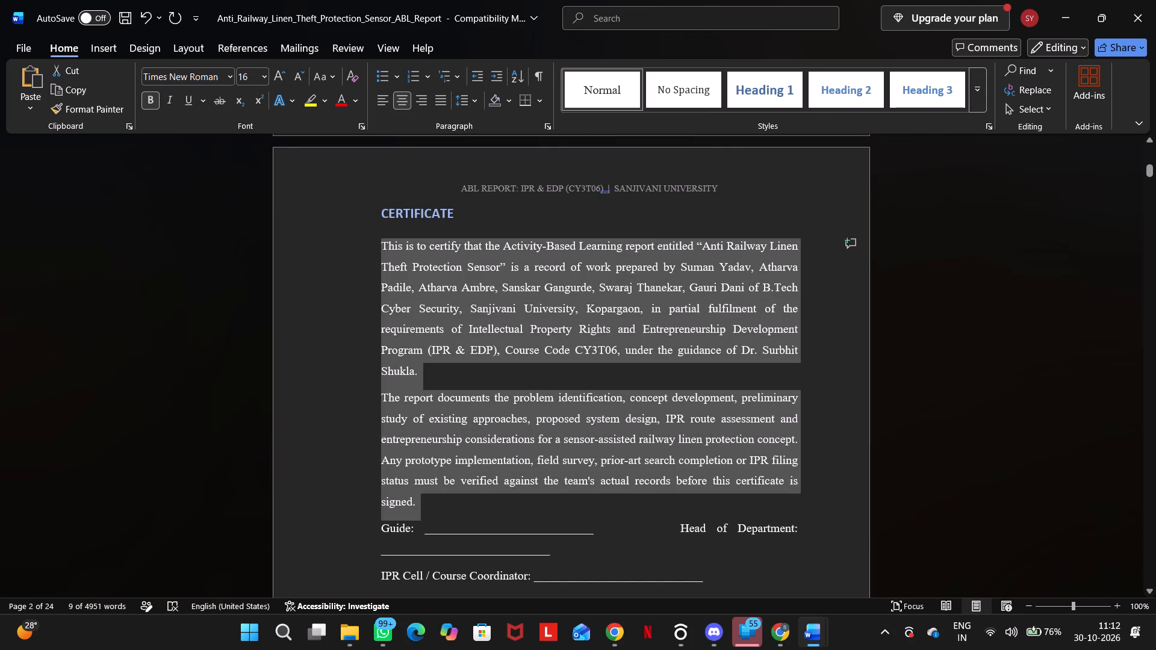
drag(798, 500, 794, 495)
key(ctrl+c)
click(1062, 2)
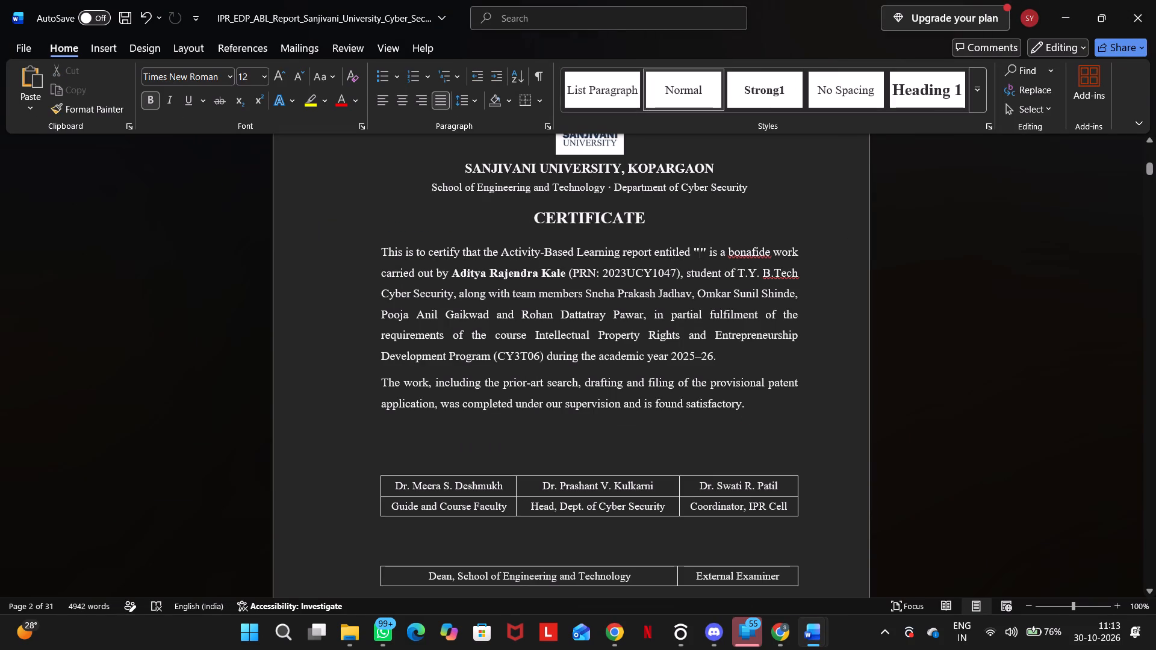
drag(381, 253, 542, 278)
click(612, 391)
Copy the title Anti Railway Linen Theft Protection Sensor from the team document's certificate into the empty quotation marks of the sample report's certificate.
click(698, 249)
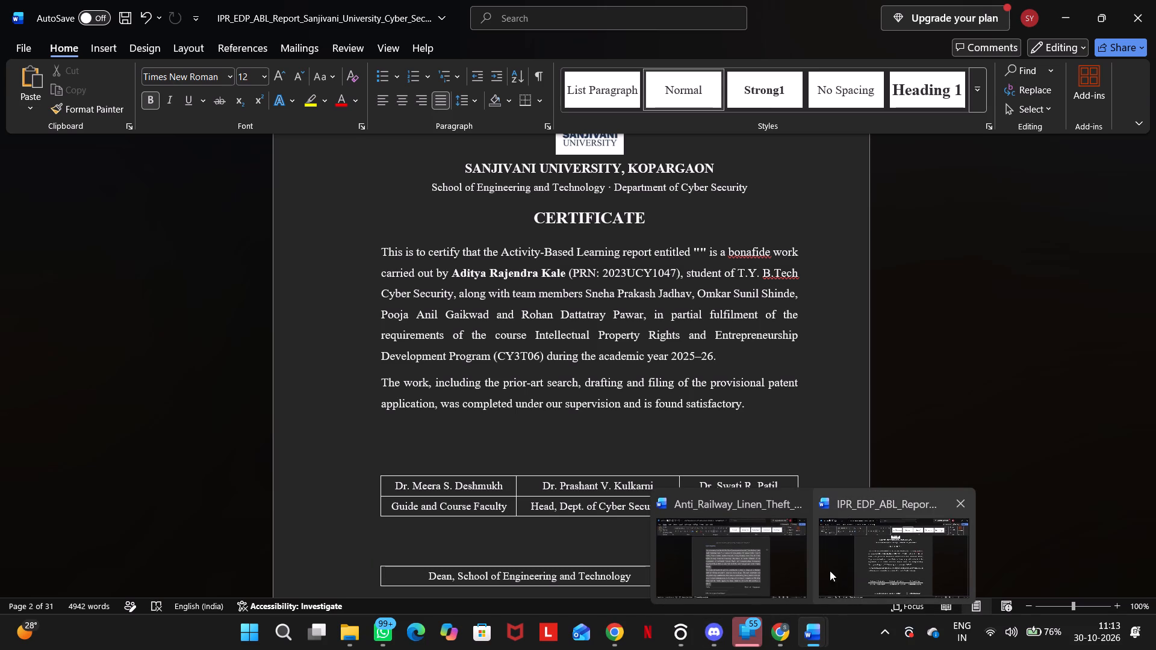
click(786, 571)
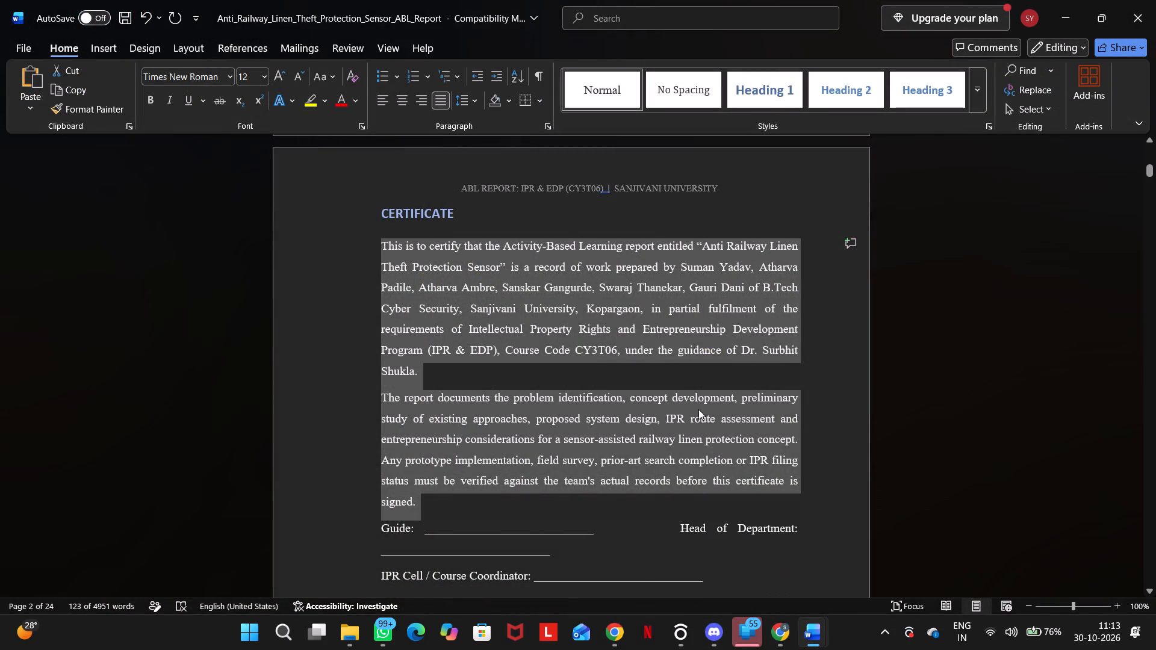
click(669, 365)
drag(704, 247, 490, 260)
key(ctrl+c)
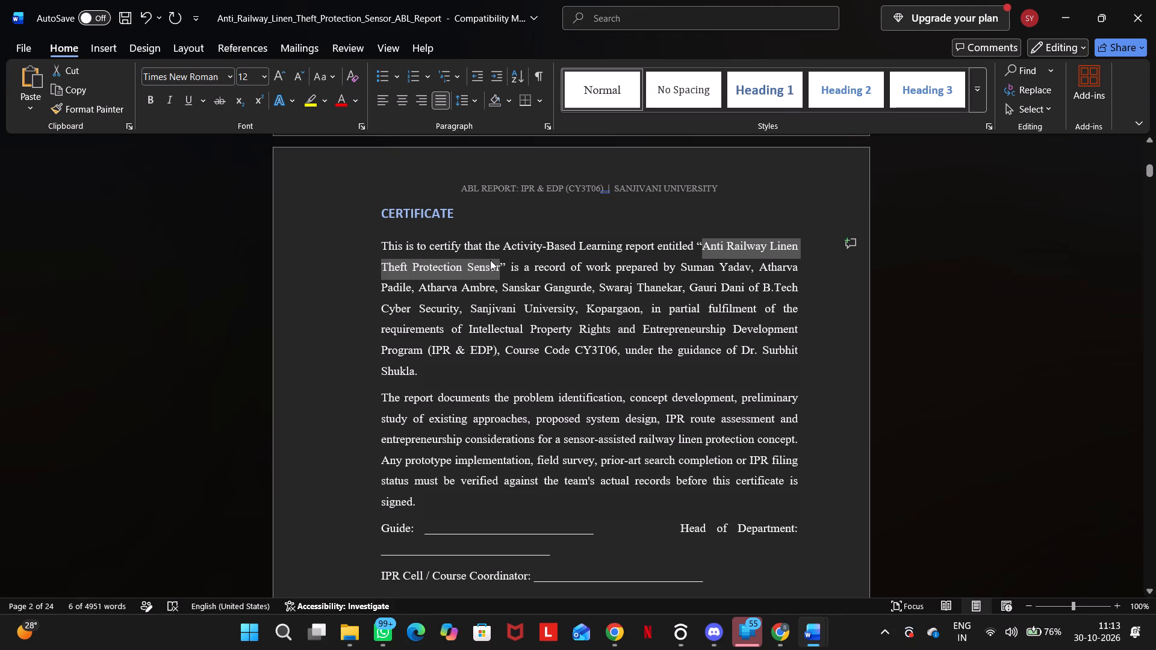
click(1071, 4)
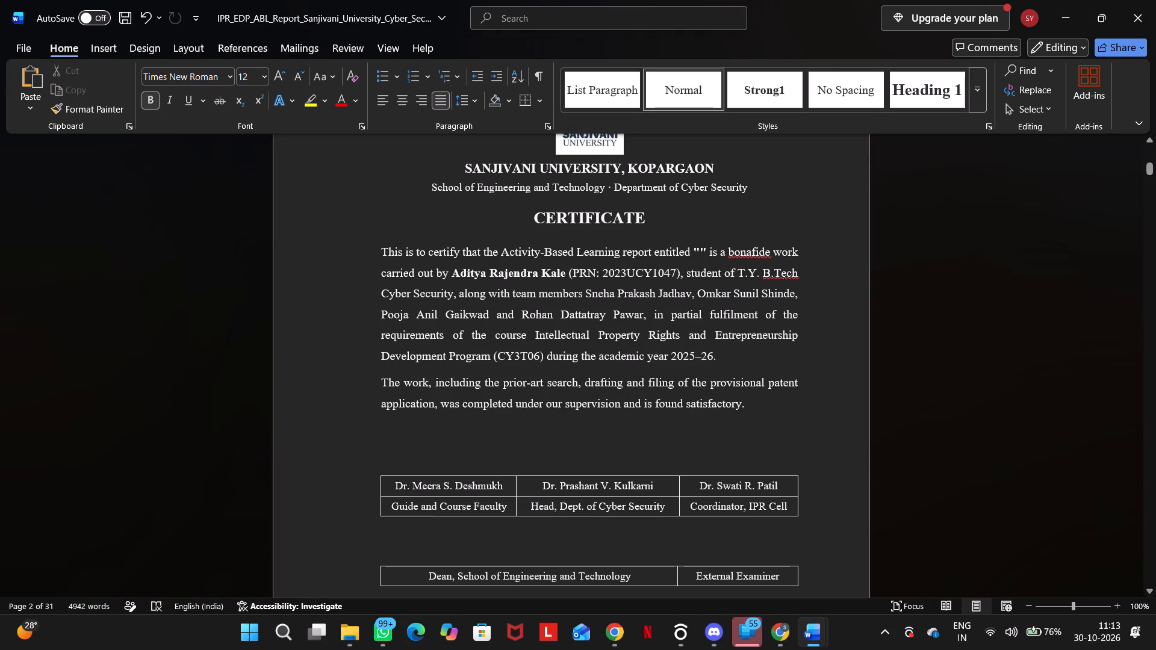
key(ctrl+v)
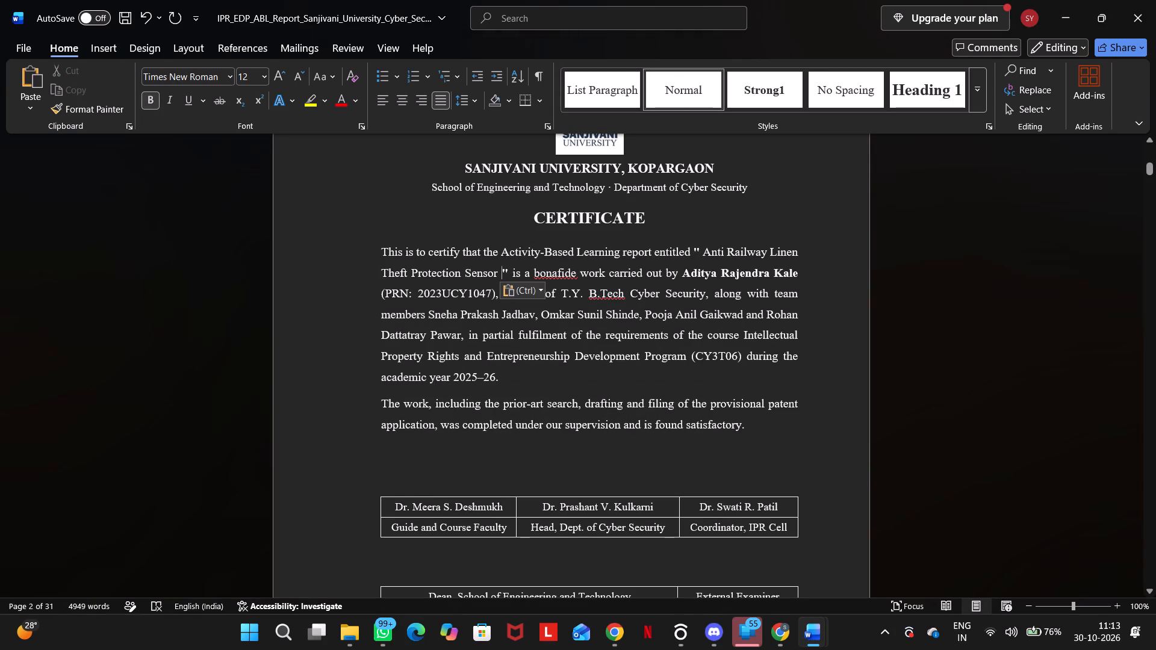
Replace the sample student's bold name after "carried out by" in the certificate paragraph with the team's lead student's name.
click(806, 276)
click(463, 296)
click(592, 362)
click(799, 275)
key(BackSpace)
key(BackSpace)
key(BackSpace)
key(BackSpace)
key(BackSpace)
key(BackSpace)
key(BackSpace)
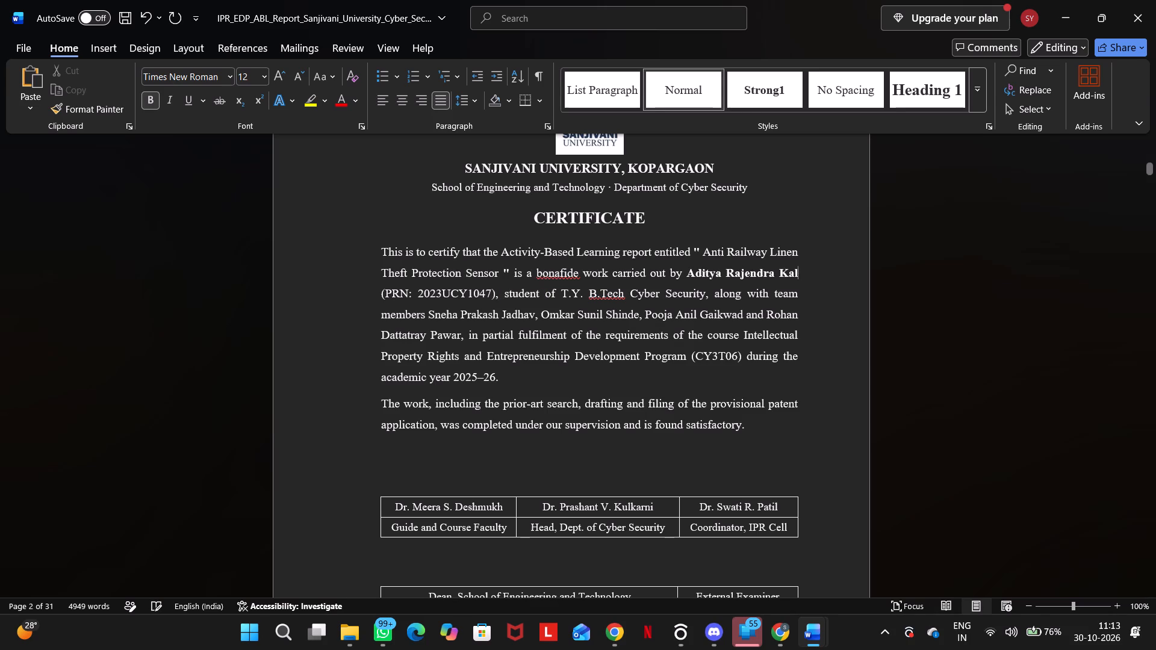
key(BackSpace)
key(BackSpace)
key(BackSpace)
key(BackSpace)
key(BackSpace)
key(BackSpace)
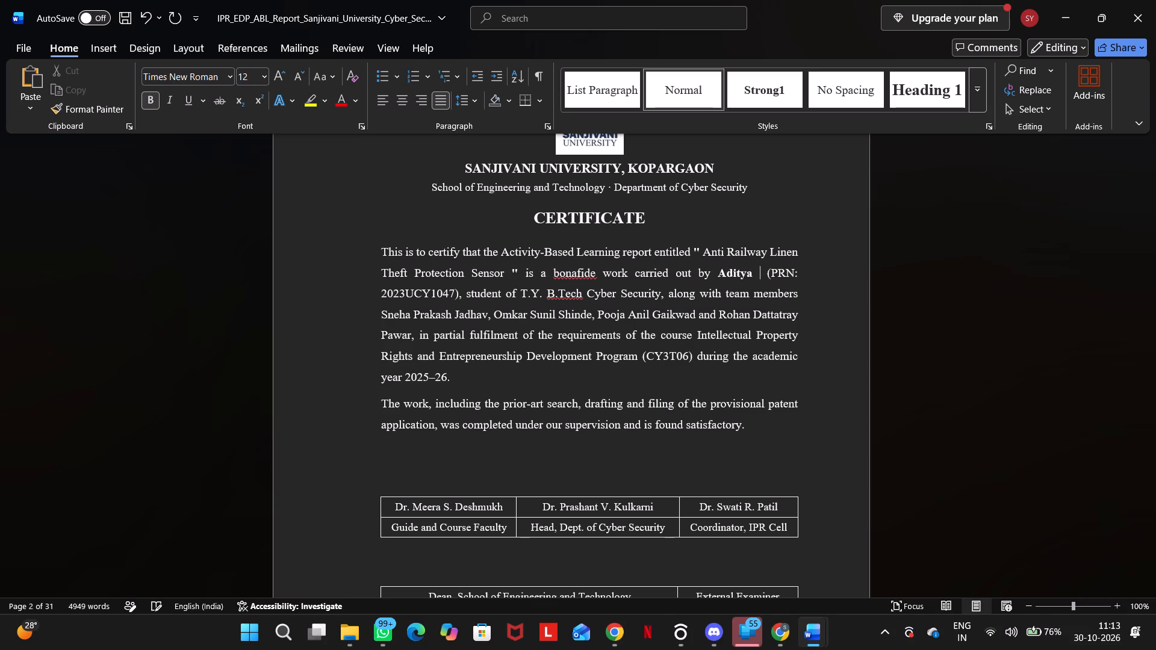
key(BackSpace)
key(BackSpace)
key(BackSpace)
key(BackSpace)
key(BackSpace)
key(BackSpace)
key(BackSpace)
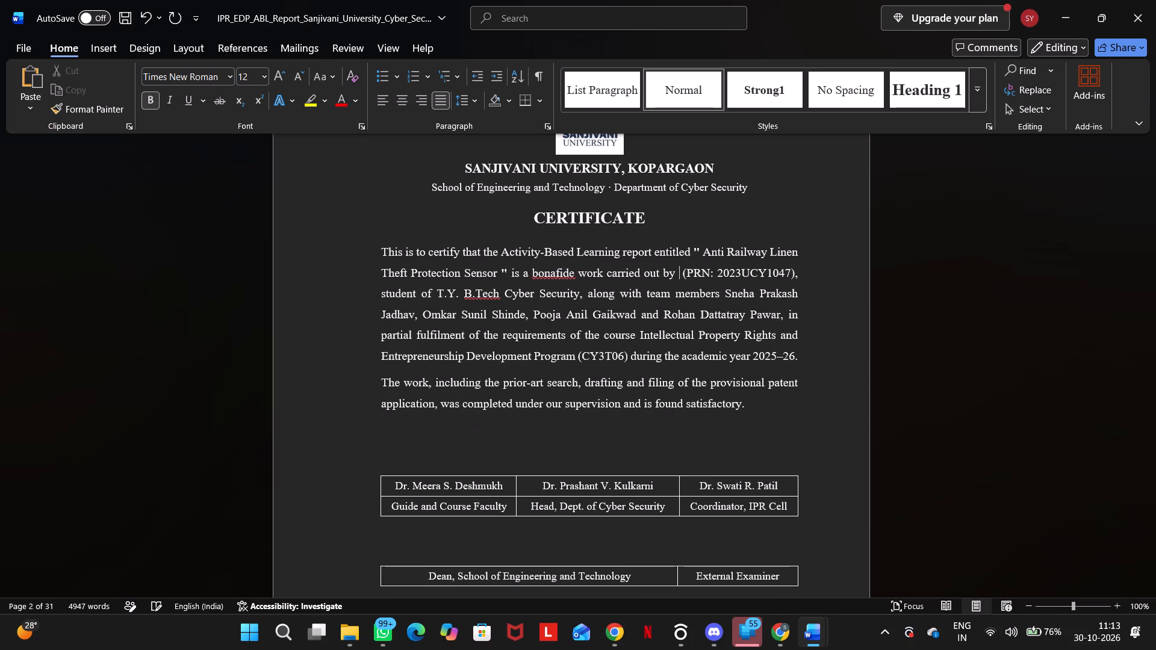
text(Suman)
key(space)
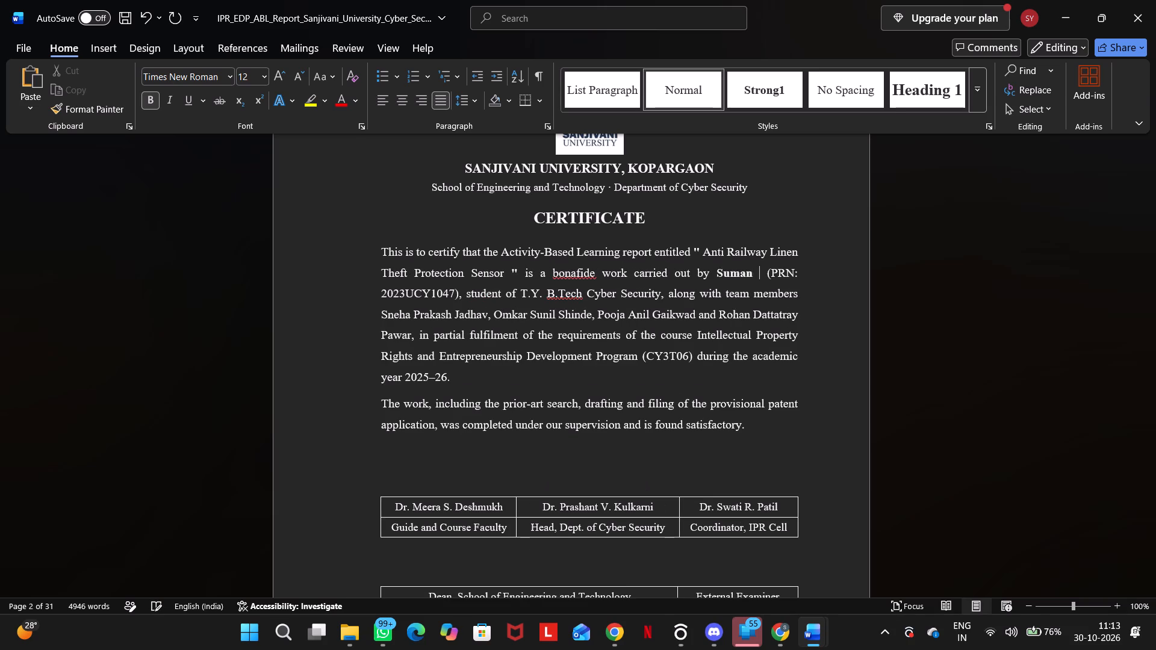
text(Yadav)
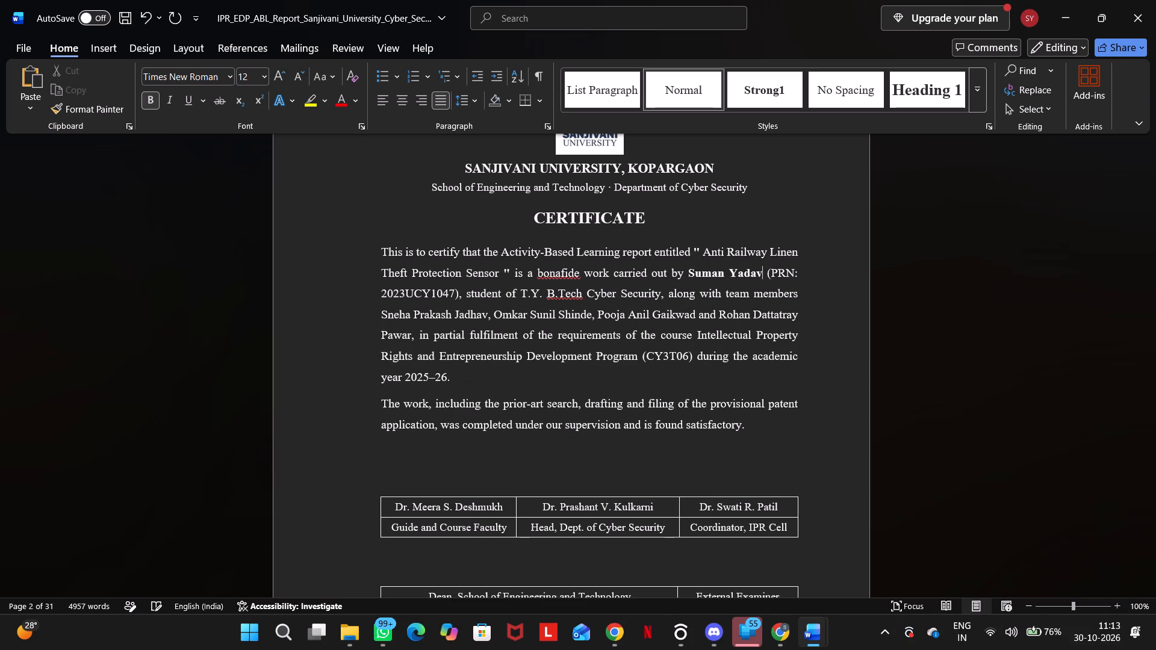
Replace the sample PRN in the certificate's parentheses with the lead student's own PRN.
click(455, 289)
key(BackSpace)
key(BackSpace)
key(BackSpace)
key(BackSpace)
key(BackSpace)
key(BackSpace)
key(BackSpace)
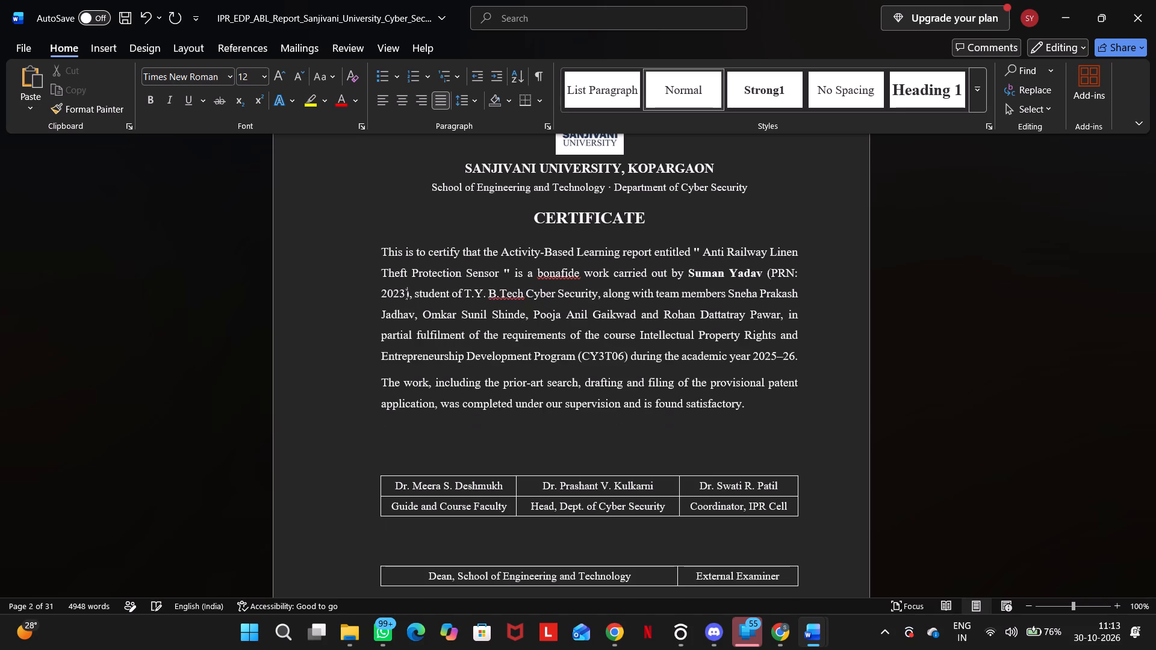
key(BackSpace)
key(BackSpace)
key(BackSpace)
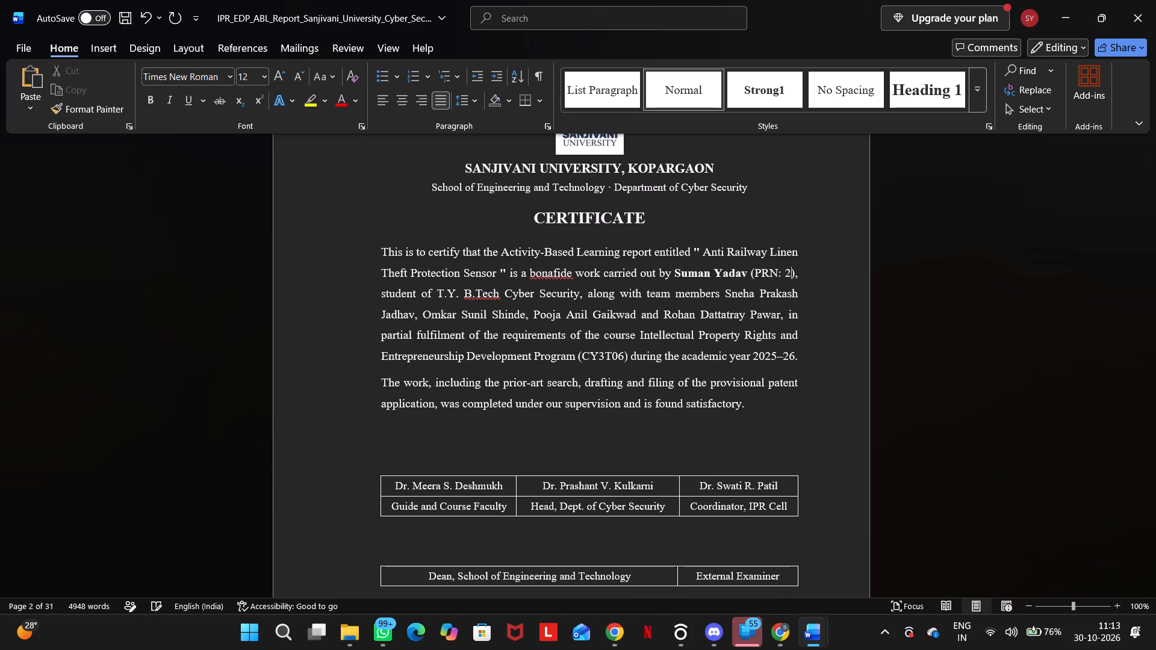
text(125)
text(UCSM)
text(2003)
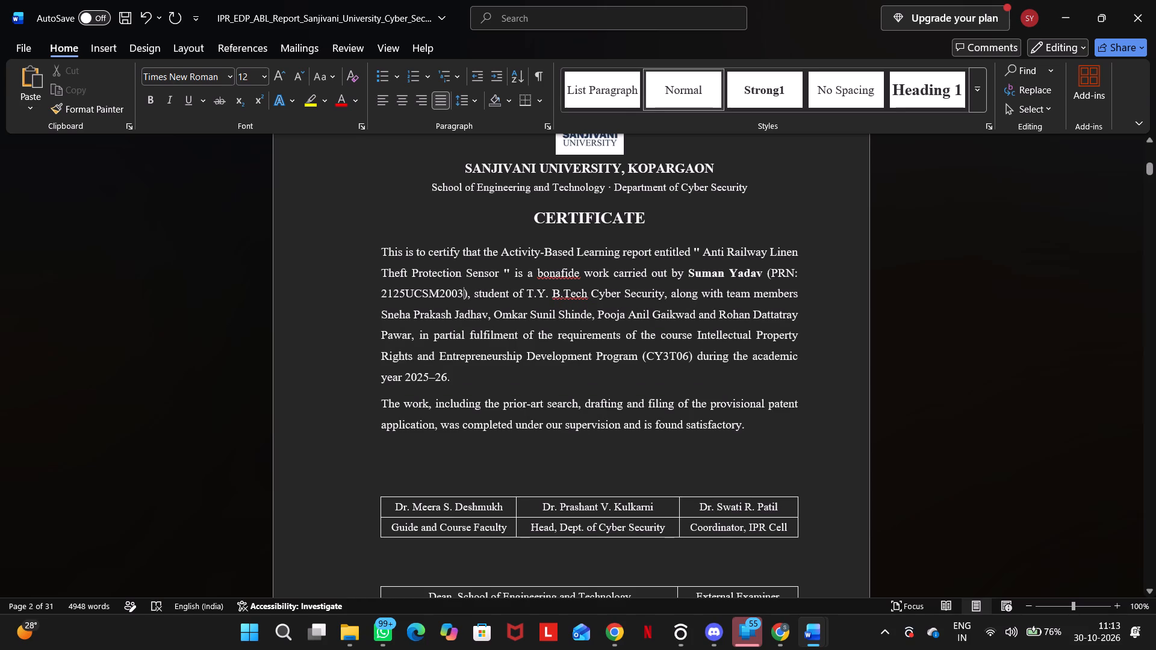
Replace the first sample name after "along with team members" in the certificate with the first actual team member's name.
click(486, 315)
key(BackSpace)
key(BackSpace)
key(BackSpace)
key(BackSpace)
key(BackSpace)
key(BackSpace)
key(BackSpace)
key(BackSpace)
key(BackSpace)
key(BackSpace)
key(BackSpace)
key(BackSpace)
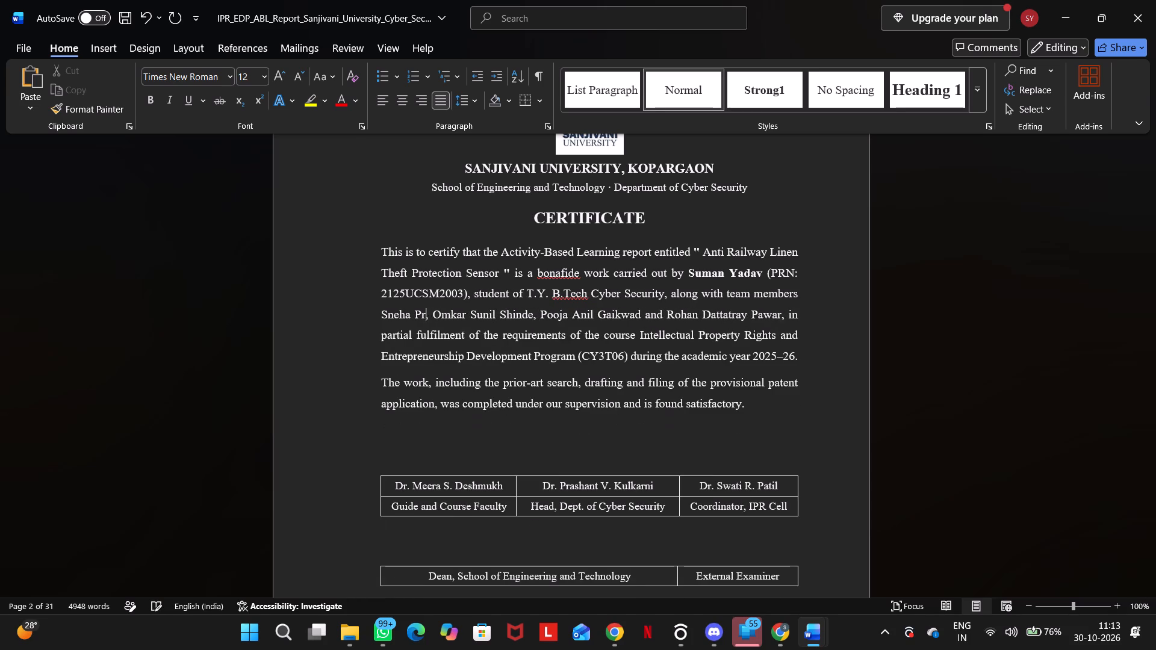
key(BackSpace)
key(BackSpace)
key(BackSpace)
key(BackSpace)
key(BackSpace)
key(BackSpace)
key(BackSpace)
key(BackSpace)
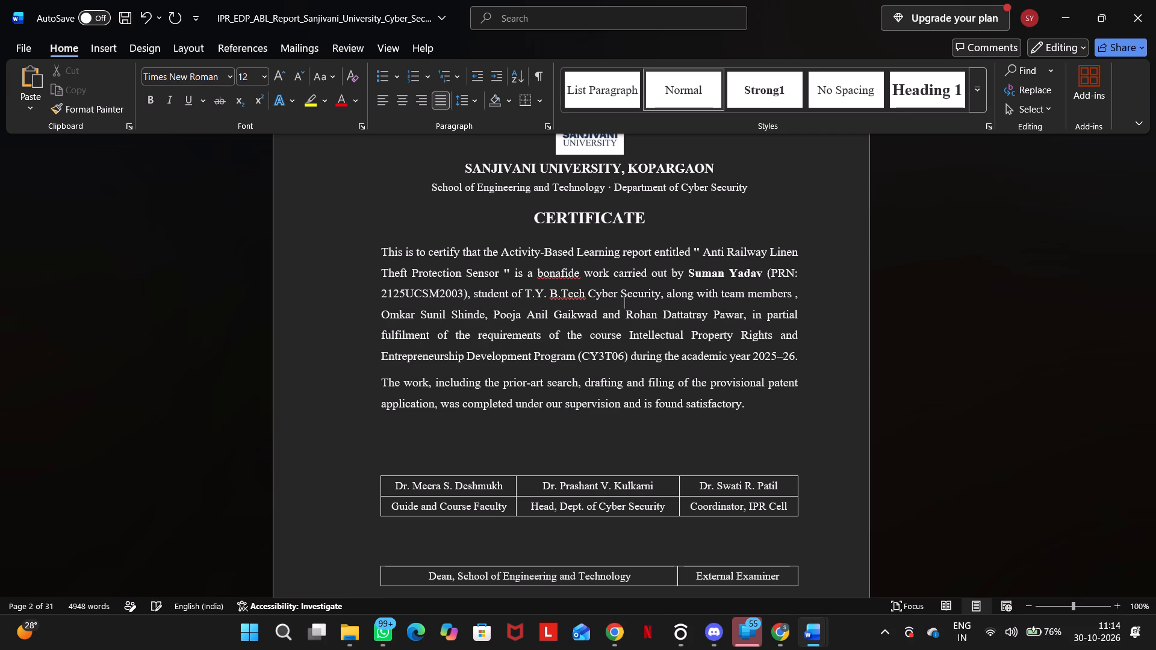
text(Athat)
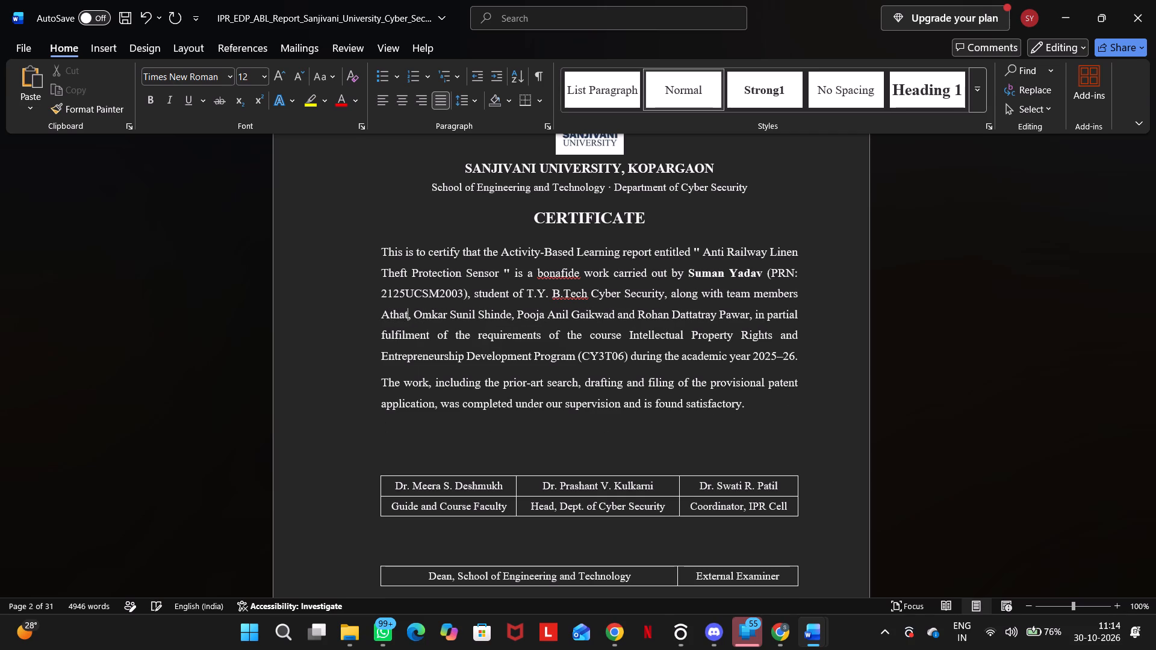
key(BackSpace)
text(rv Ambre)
Replace the second sample name in the certificate's team member list with the second actual team member's name.
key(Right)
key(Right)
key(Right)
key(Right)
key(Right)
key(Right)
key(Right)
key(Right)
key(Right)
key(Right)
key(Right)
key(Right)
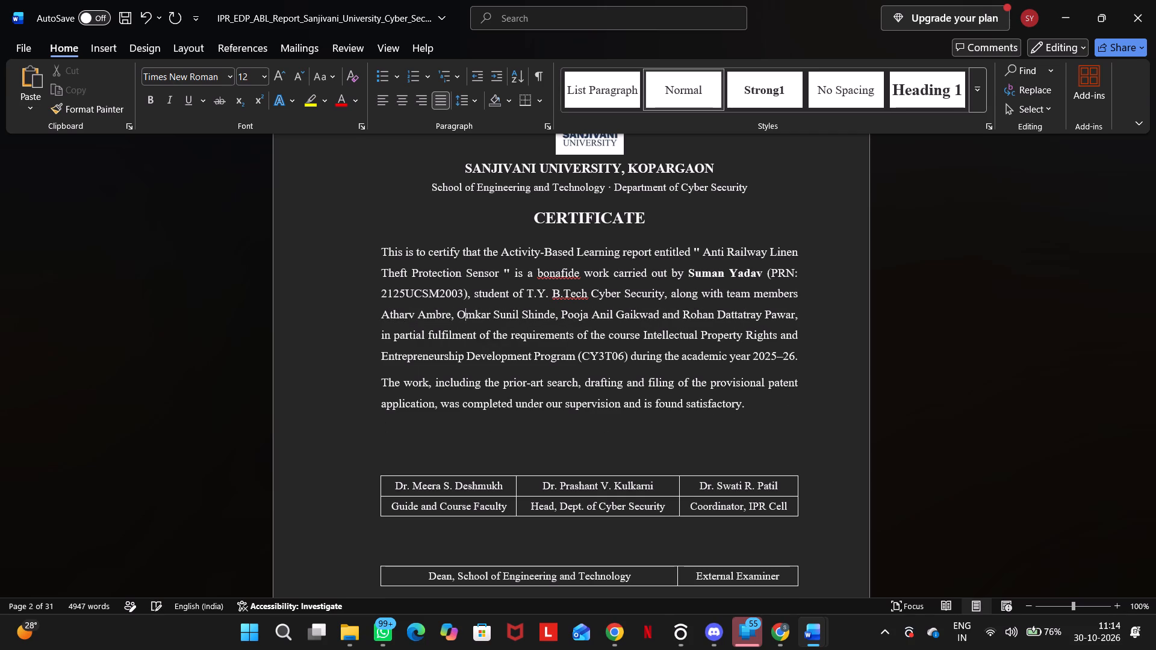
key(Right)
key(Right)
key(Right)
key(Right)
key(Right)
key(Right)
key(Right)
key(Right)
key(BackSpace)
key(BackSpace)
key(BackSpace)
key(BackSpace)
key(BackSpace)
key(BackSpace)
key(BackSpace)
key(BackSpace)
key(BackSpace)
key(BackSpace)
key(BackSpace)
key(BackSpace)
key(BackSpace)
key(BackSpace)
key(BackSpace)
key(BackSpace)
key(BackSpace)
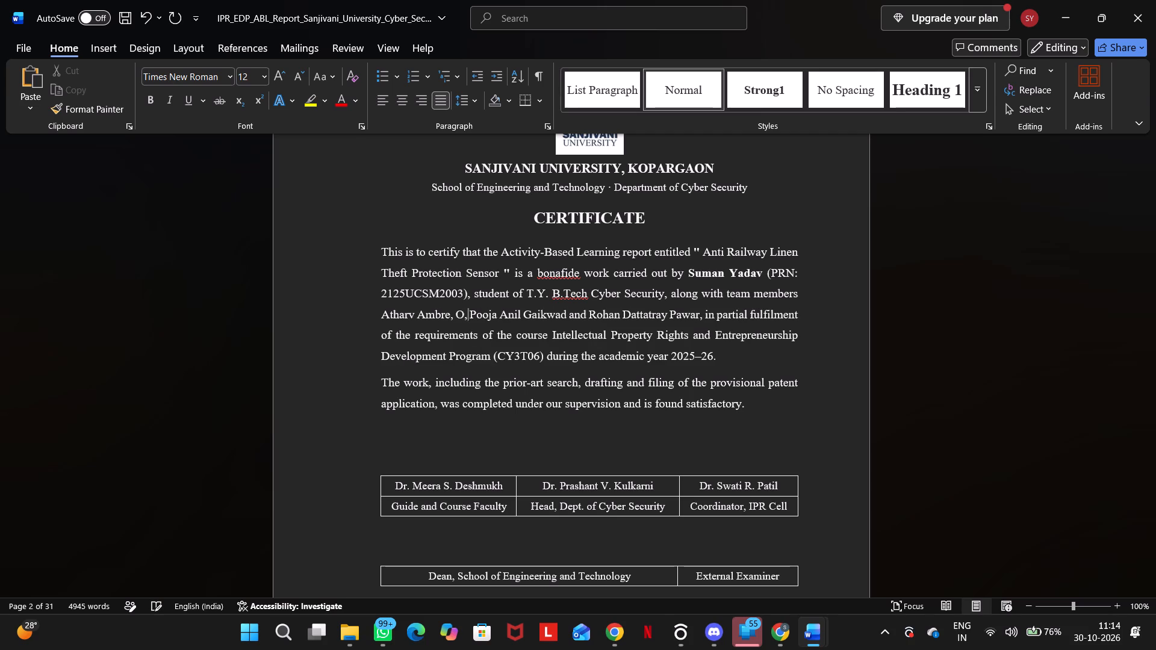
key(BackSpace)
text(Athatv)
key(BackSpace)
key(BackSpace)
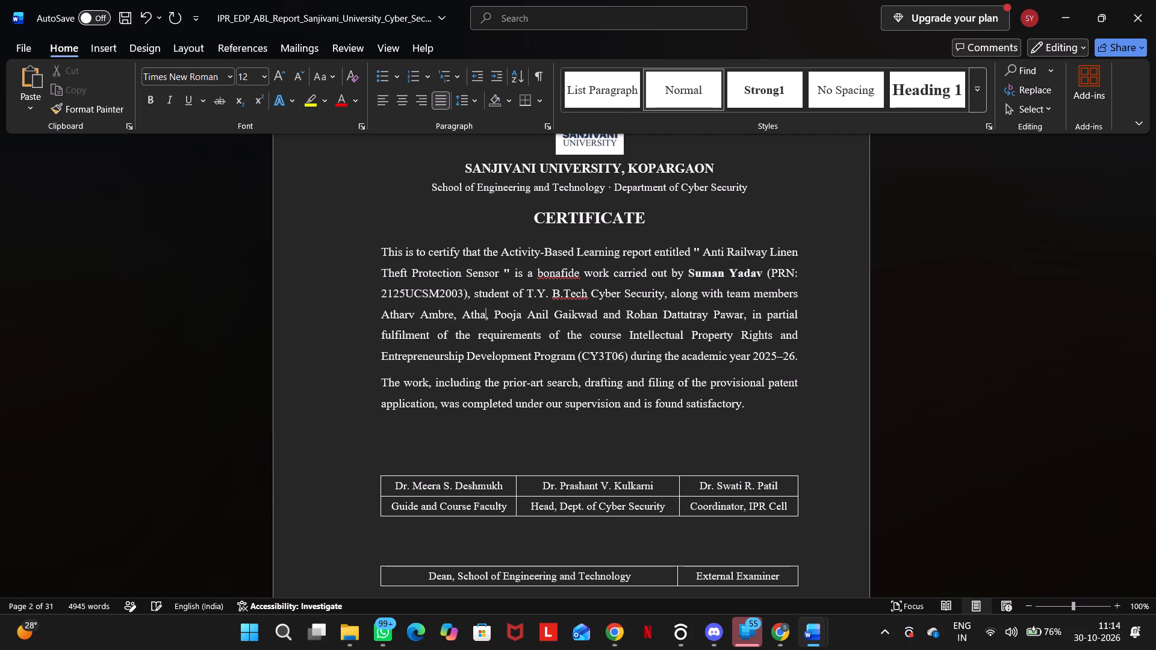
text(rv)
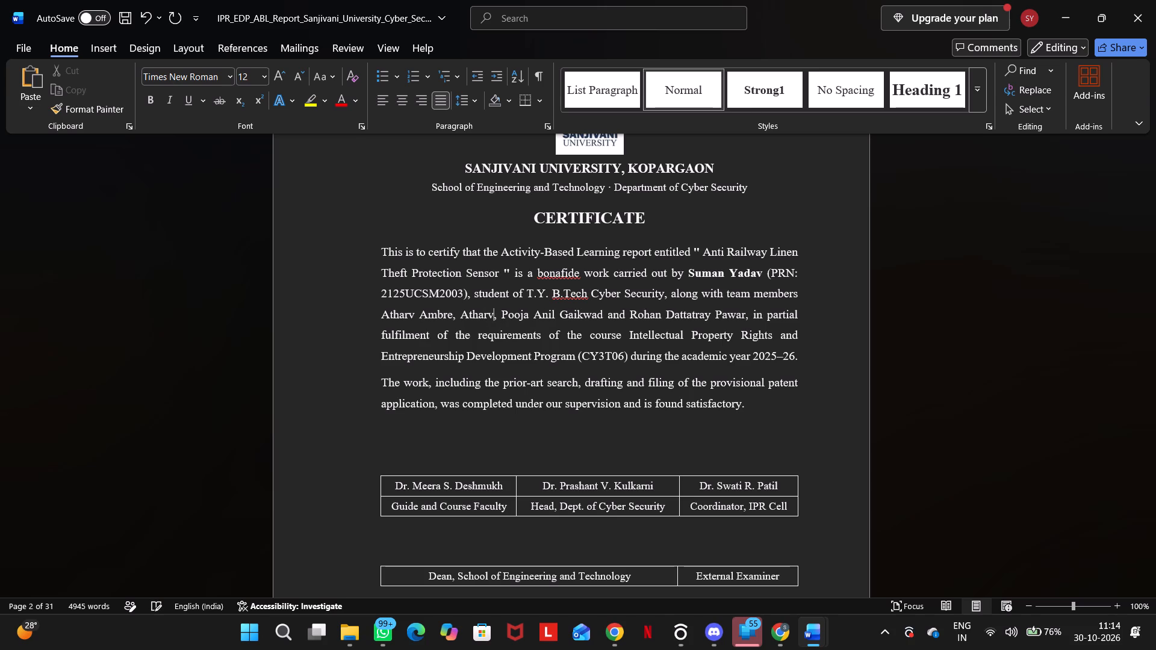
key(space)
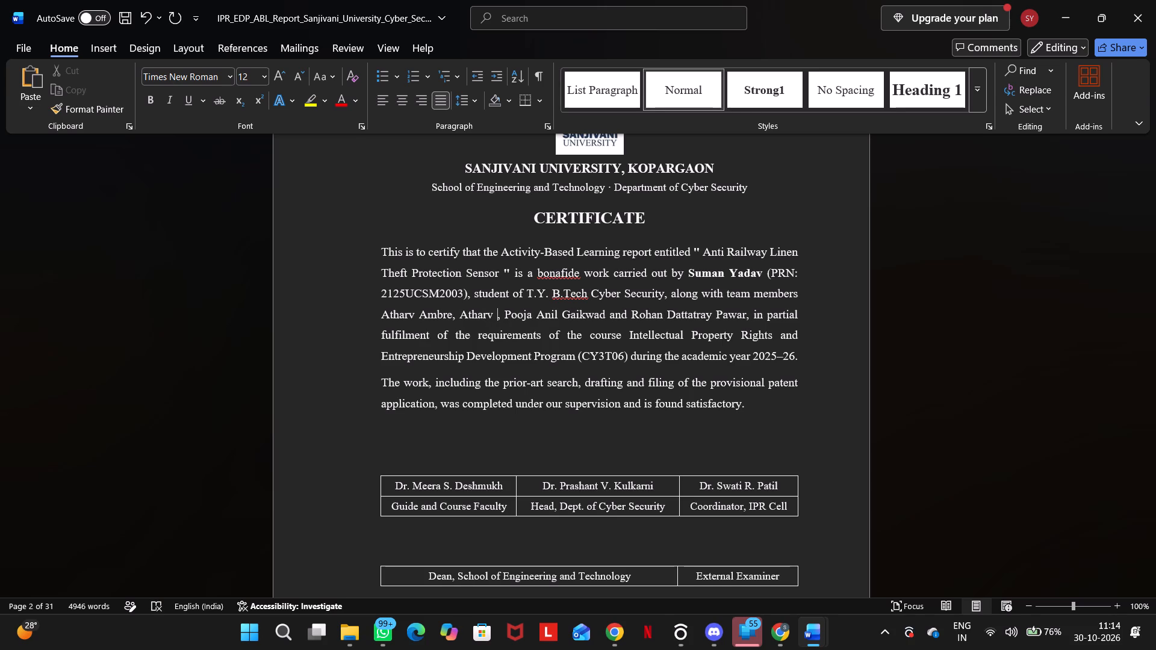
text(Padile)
Replace the third sample name, just before "and" in the certificate's team member list, with the third actual team member's name.
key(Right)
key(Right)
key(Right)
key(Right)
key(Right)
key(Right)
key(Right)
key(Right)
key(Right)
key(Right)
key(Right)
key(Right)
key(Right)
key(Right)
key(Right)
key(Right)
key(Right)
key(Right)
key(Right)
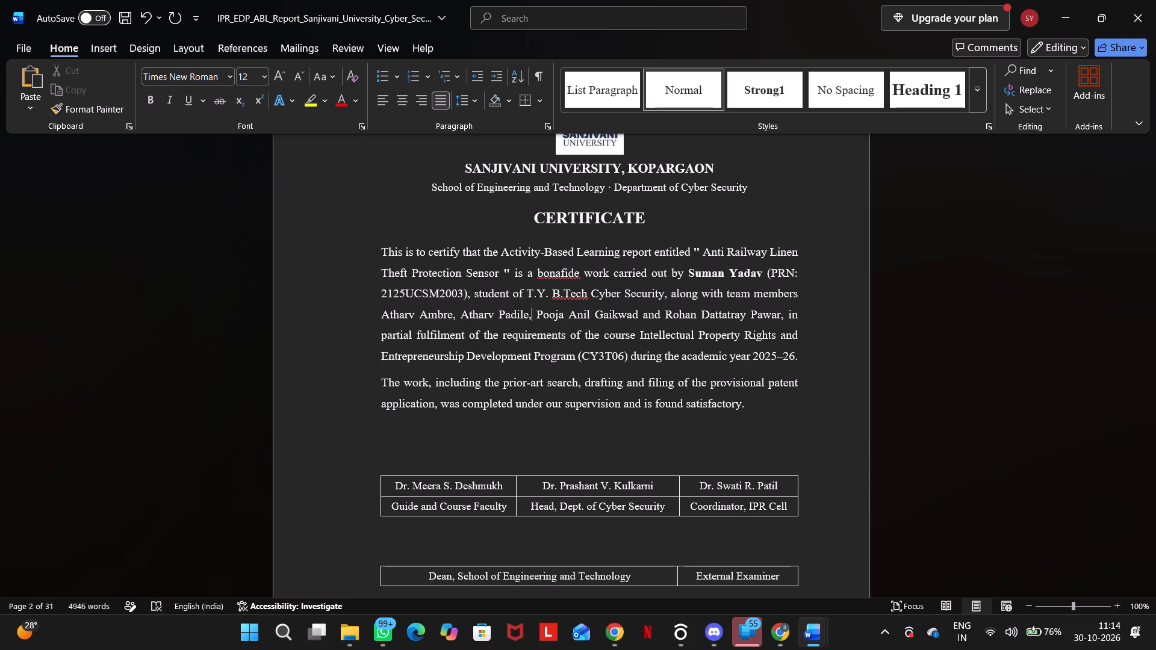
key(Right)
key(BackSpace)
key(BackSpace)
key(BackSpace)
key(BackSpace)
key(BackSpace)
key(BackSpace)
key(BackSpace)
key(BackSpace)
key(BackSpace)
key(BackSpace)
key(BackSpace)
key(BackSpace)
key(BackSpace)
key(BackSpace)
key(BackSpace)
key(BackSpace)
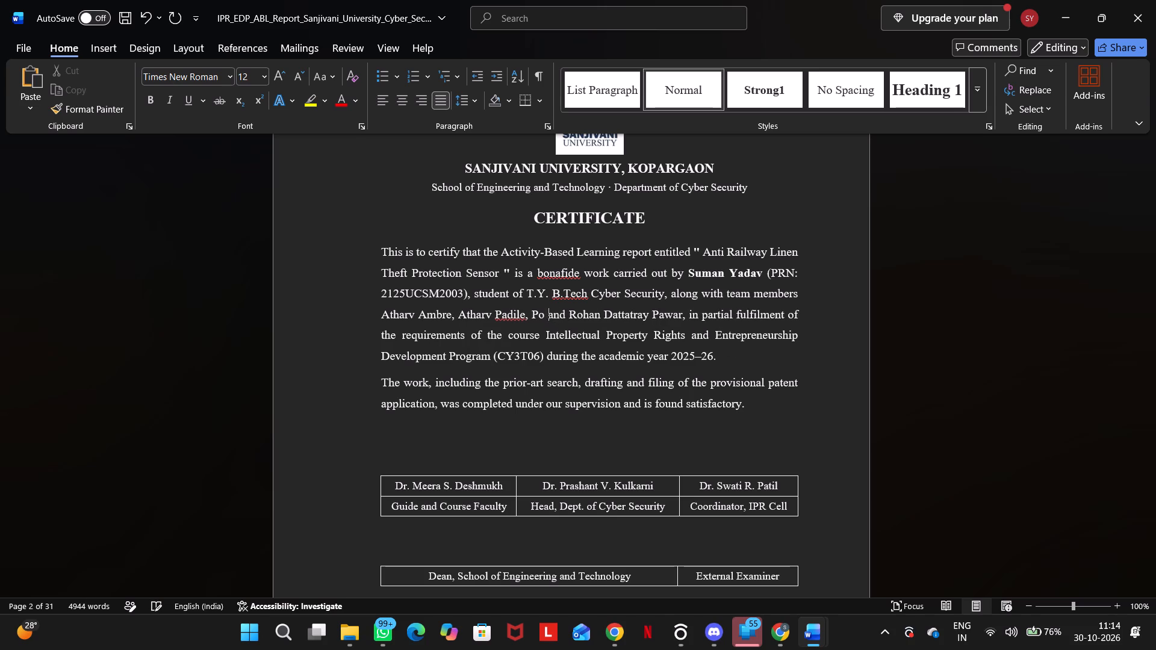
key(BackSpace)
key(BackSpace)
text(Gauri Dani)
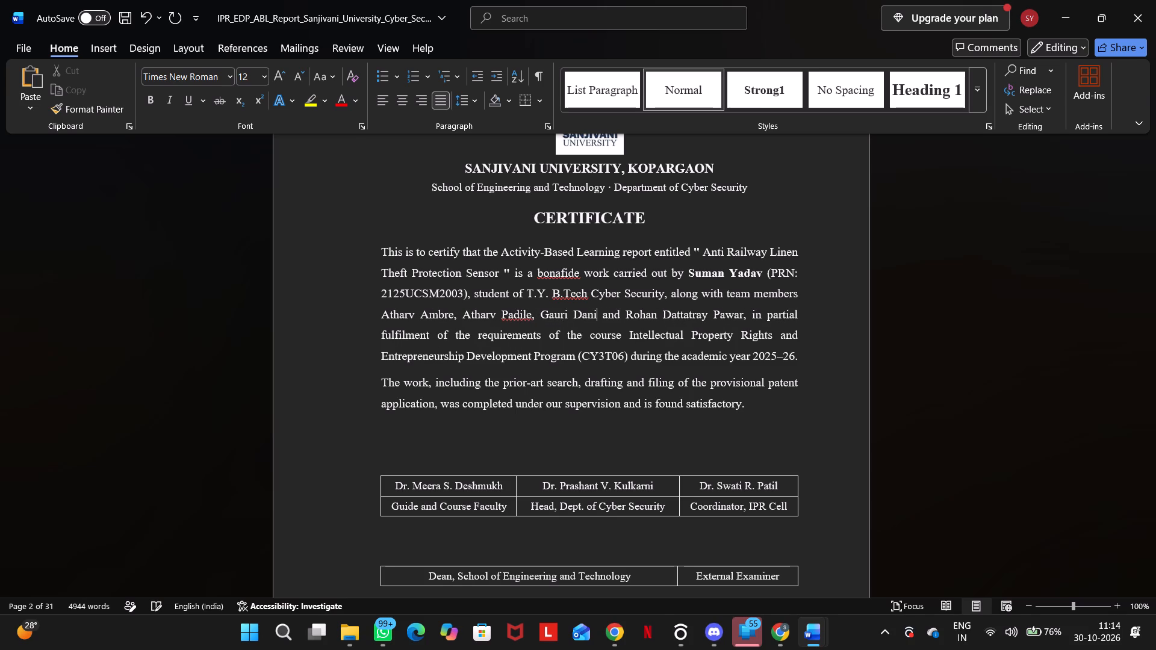
Replace the last sample name in the certificate's team member list with the remaining two actual team members' names, joined by "and".
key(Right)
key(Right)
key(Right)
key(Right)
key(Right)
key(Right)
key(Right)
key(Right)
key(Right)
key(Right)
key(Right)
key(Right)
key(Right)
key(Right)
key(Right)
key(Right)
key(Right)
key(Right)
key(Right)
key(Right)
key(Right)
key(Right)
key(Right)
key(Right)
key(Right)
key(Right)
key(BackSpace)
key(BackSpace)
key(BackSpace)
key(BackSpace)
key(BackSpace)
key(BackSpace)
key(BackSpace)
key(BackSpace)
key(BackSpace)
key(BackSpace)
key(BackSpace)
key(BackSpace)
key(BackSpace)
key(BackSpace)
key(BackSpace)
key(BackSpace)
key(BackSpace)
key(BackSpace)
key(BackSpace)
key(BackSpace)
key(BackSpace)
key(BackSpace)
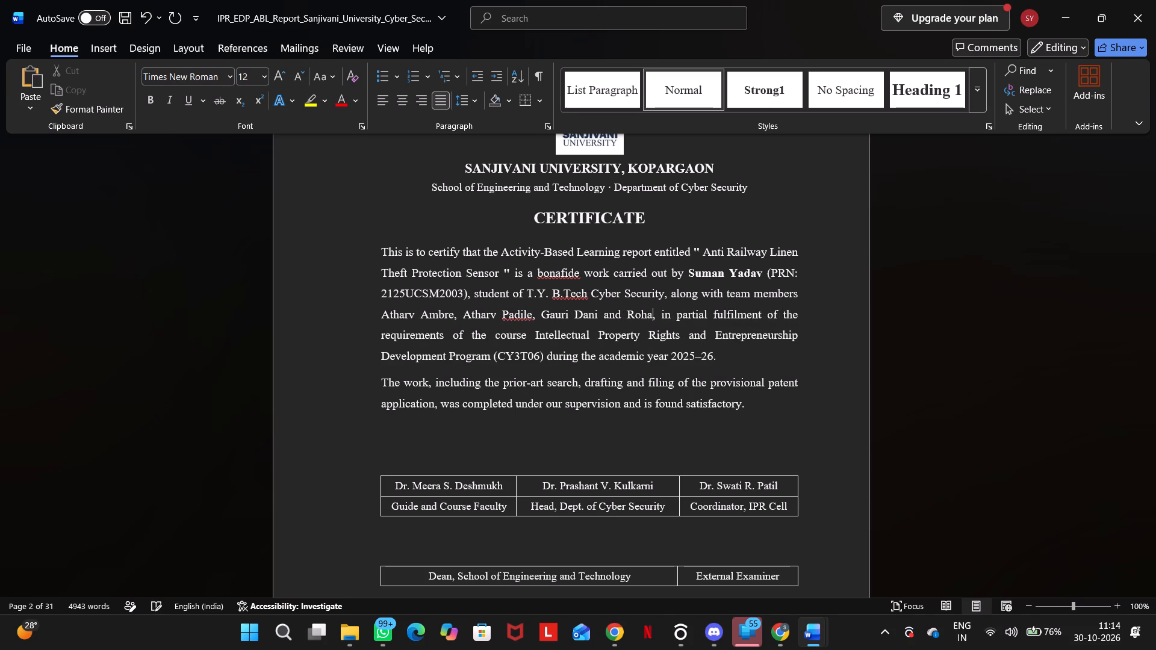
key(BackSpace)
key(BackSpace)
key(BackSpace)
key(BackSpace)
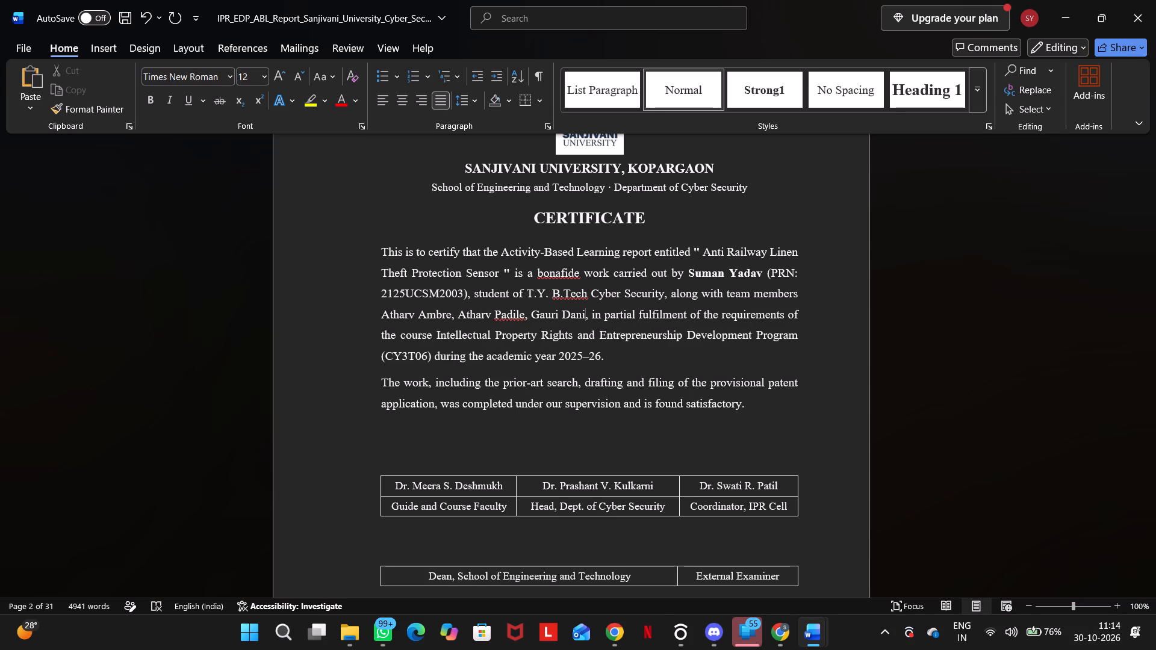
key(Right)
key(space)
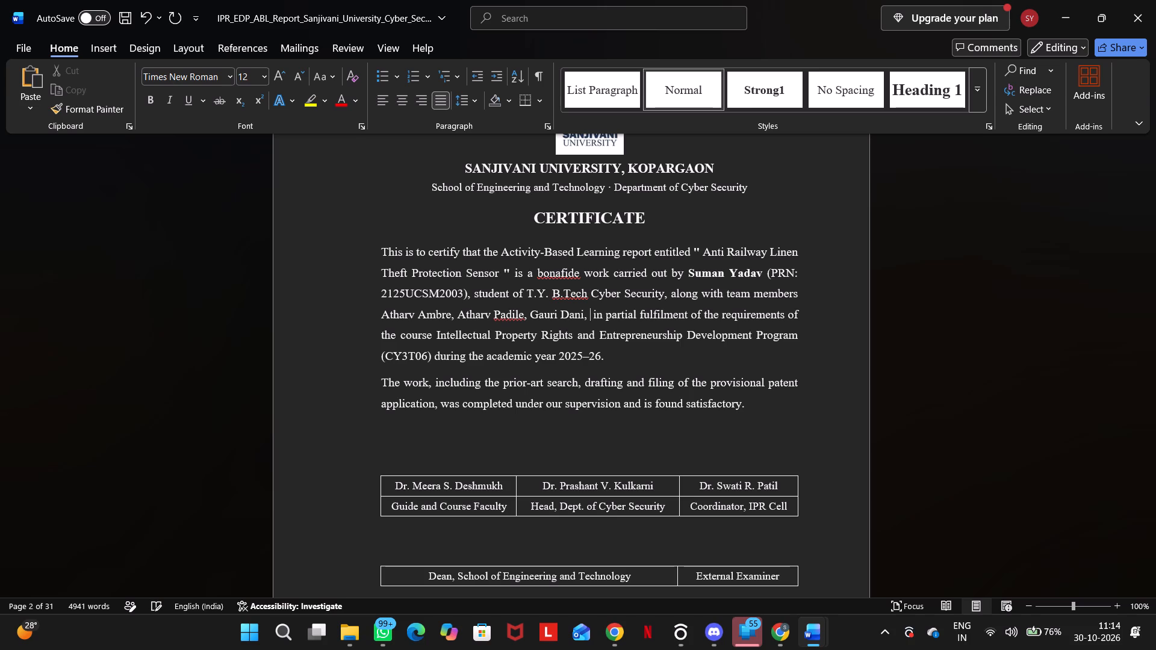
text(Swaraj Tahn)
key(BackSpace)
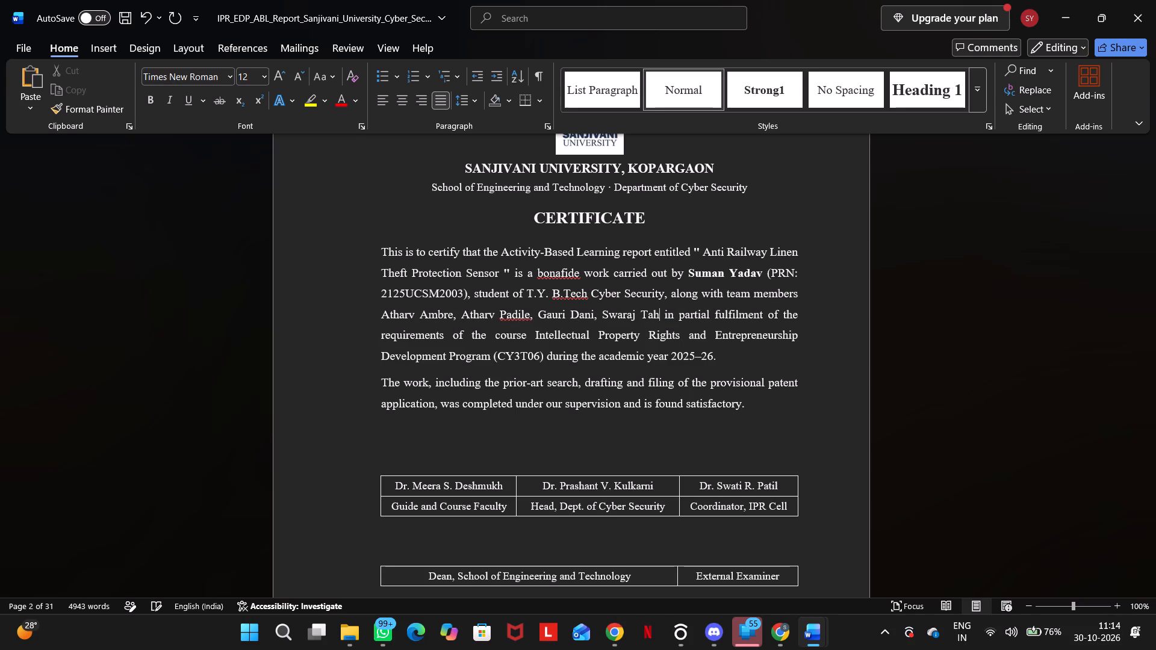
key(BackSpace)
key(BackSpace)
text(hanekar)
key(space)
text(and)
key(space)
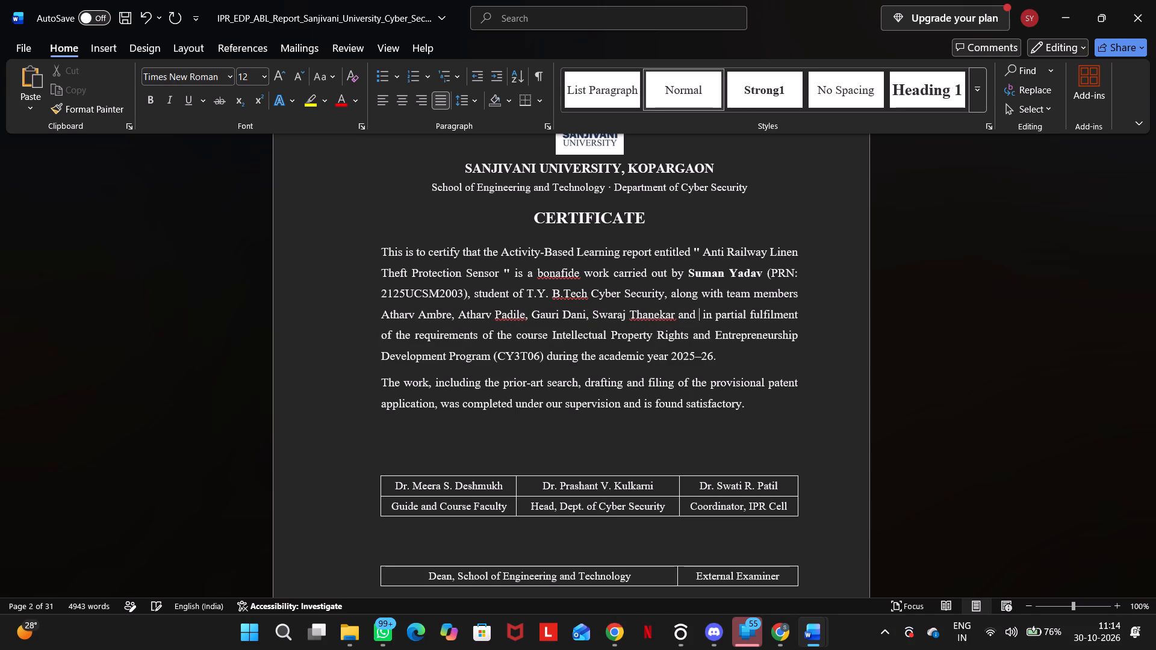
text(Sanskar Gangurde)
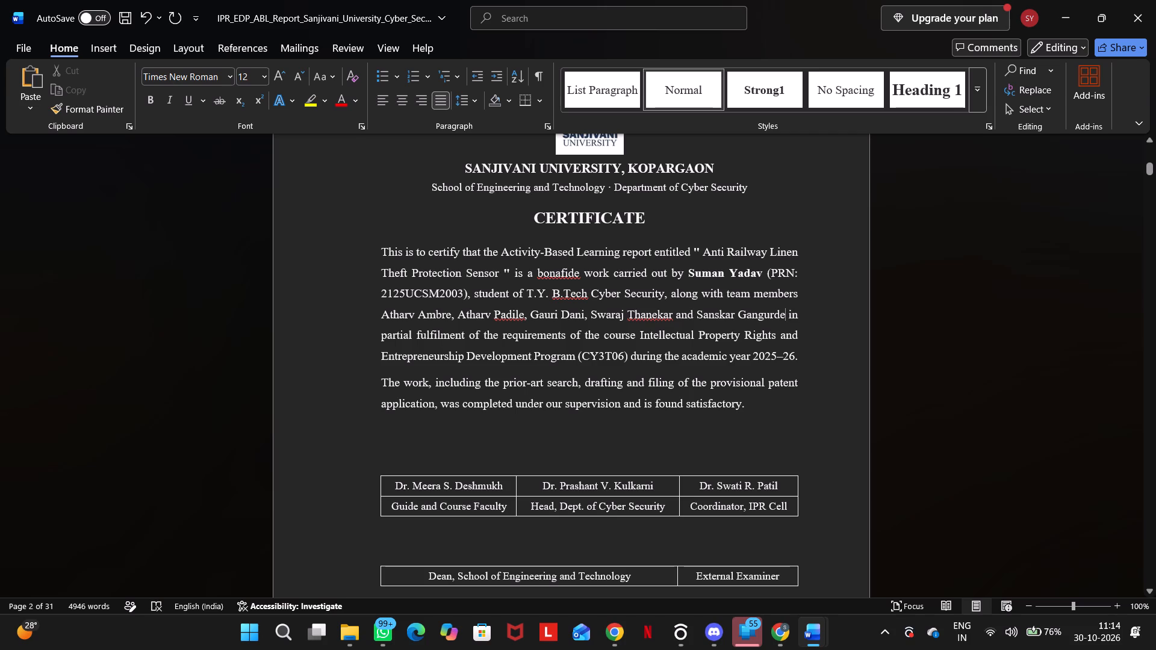
Replace the sample name above "Guide and Course Faculty" in the certificate's signature table with the actual guide's name, keeping "Dr.".
scroll(713, 397, down, 1)
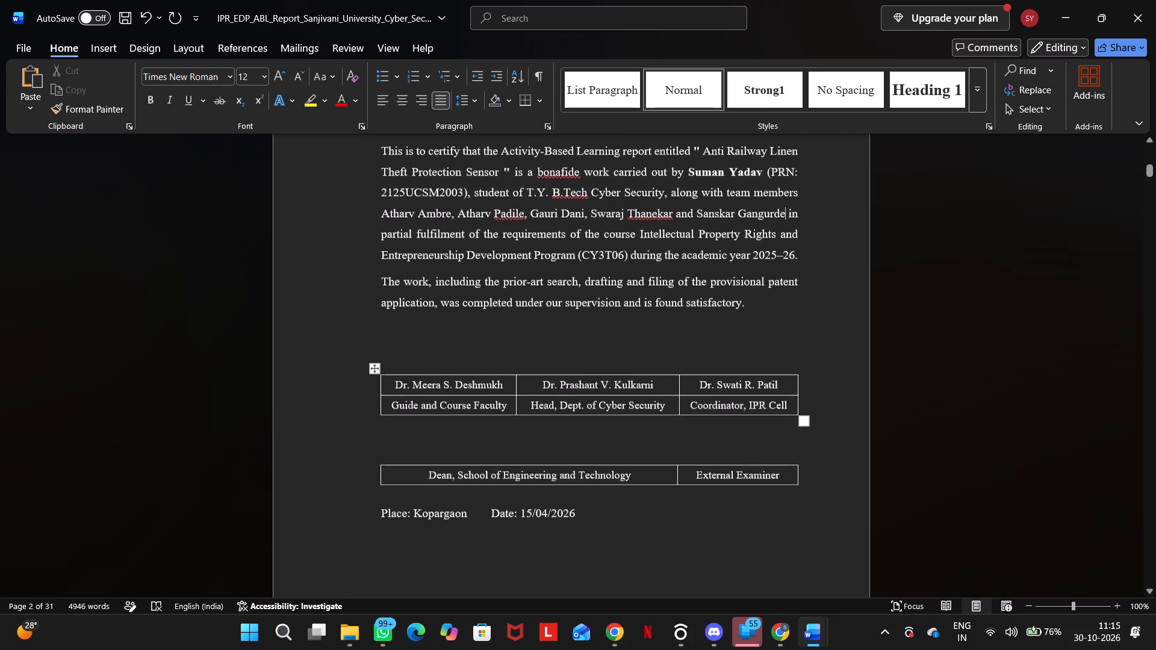
click(506, 387)
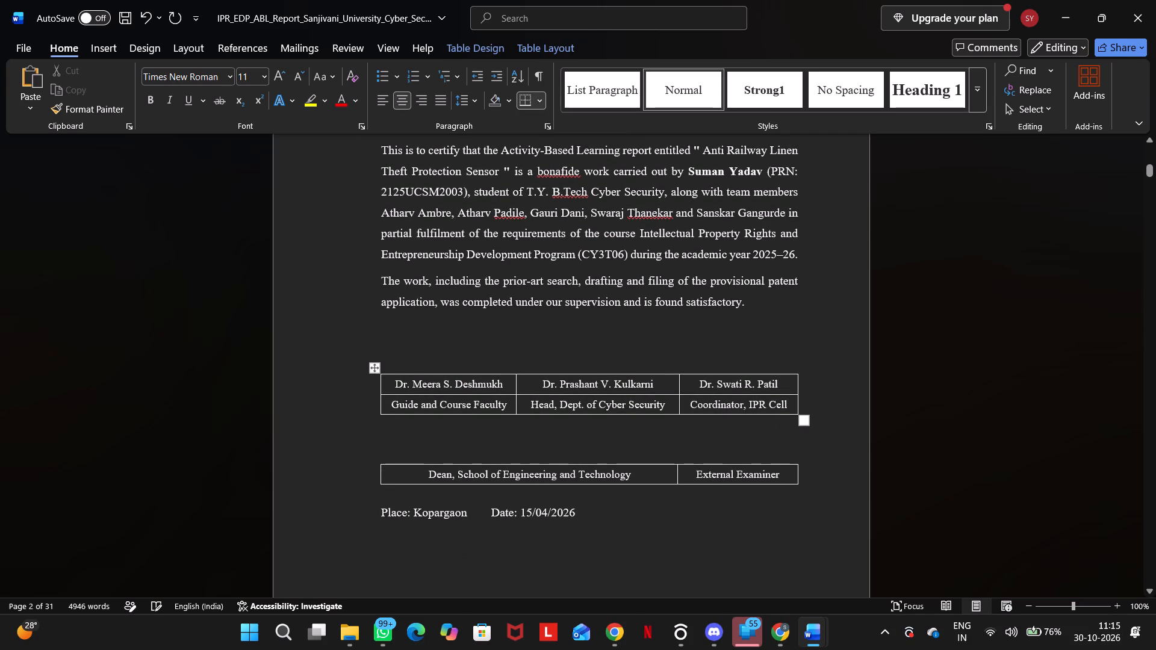
key(BackSpace)
key(BackSpace)
key(BackSpace)
key(BackSpace)
key(BackSpace)
key(BackSpace)
key(BackSpace)
key(BackSpace)
key(BackSpace)
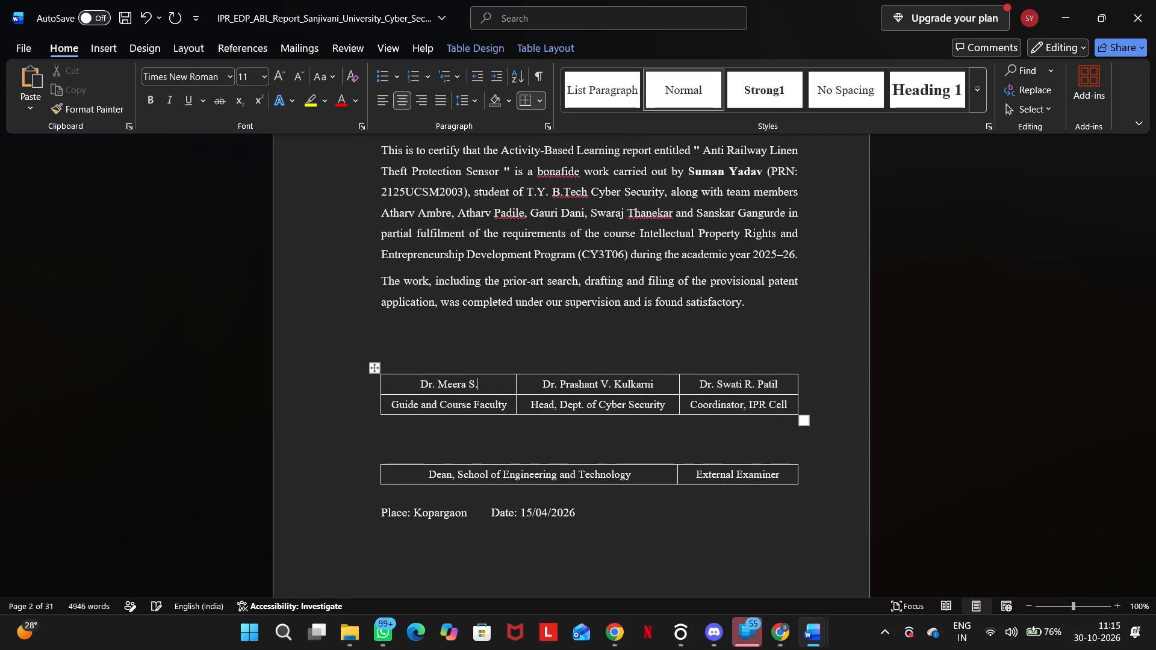
key(BackSpace)
key(BackSpace)
key(BackSpace)
key(BackSpace)
key(BackSpace)
key(BackSpace)
key(BackSpace)
key(BackSpace)
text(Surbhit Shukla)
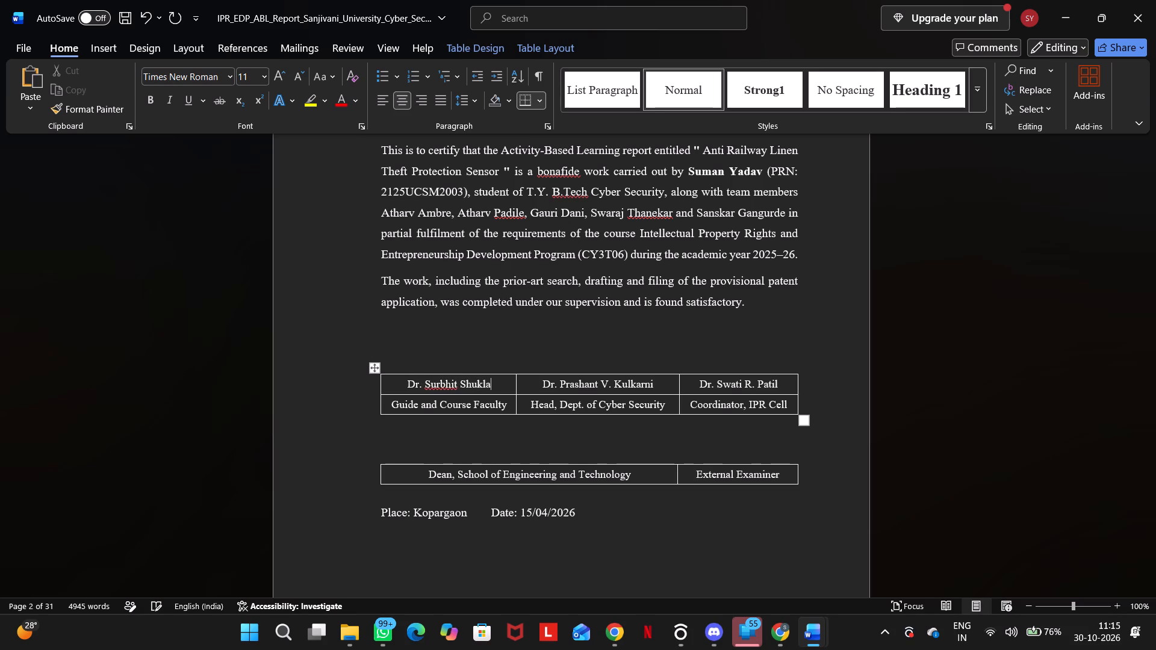
Replace the sample name above "Head, Dept. of Cyber Security" in the signature table with the actual department head's name, keeping "Dr.".
click(659, 385)
key(BackSpace)
key(BackSpace)
key(BackSpace)
key(BackSpace)
key(BackSpace)
key(BackSpace)
key(BackSpace)
key(BackSpace)
key(BackSpace)
key(BackSpace)
key(BackSpace)
key(BackSpace)
key(BackSpace)
key(BackSpace)
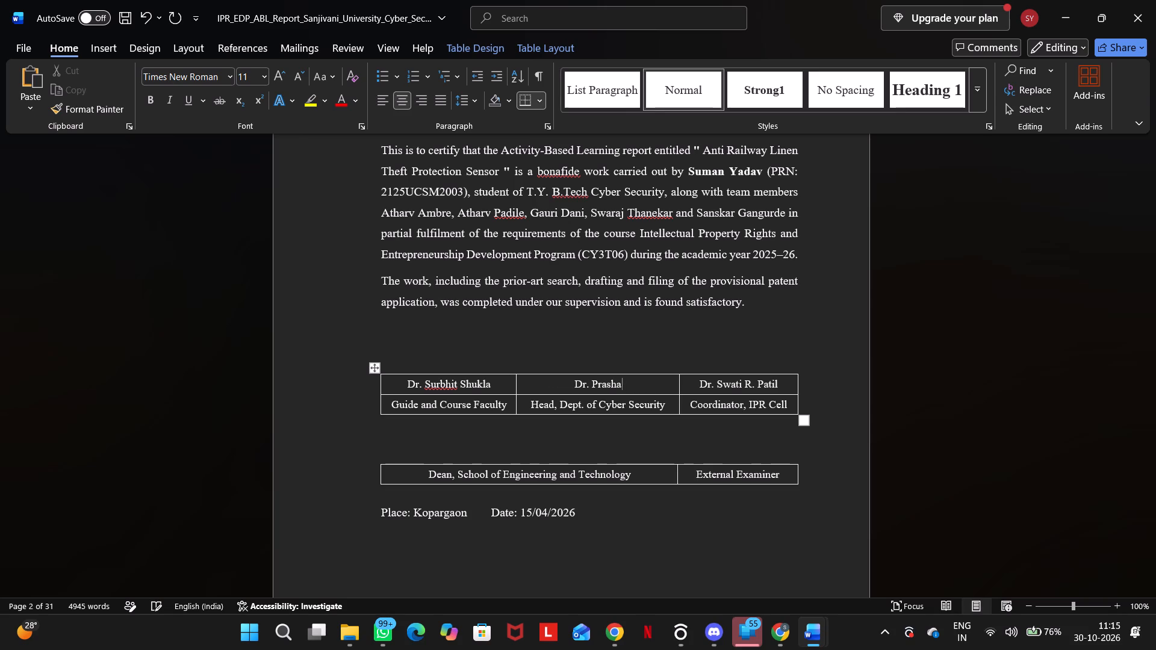
key(BackSpace)
key(BackSpace)
key(BackSpace)
key(BackSpace)
key(BackSpace)
key(BackSpace)
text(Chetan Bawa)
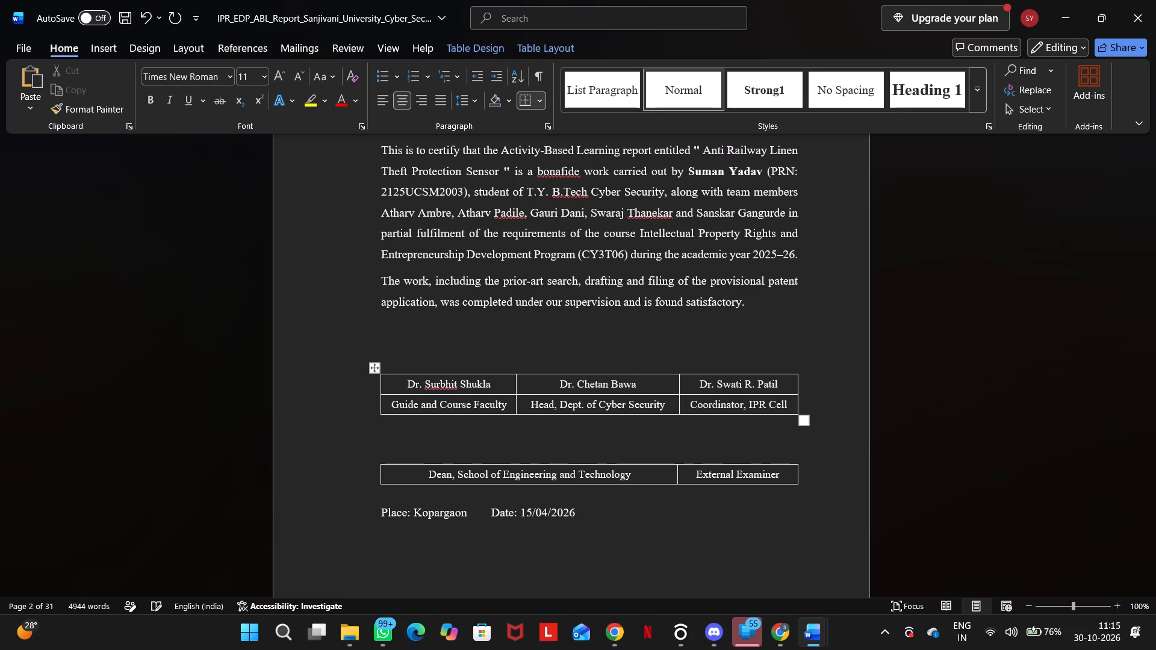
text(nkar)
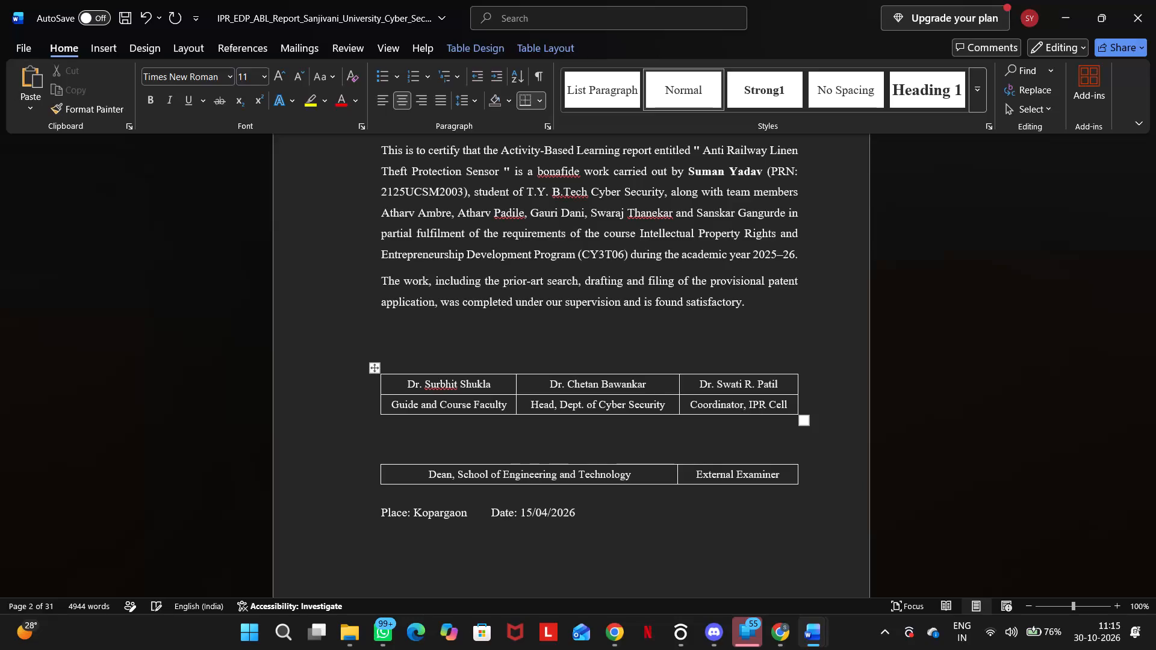
Replace the sample name above "Coordinator, IPR Cell" in the signature table with the same name as the guide's, keeping "Dr.".
click(785, 382)
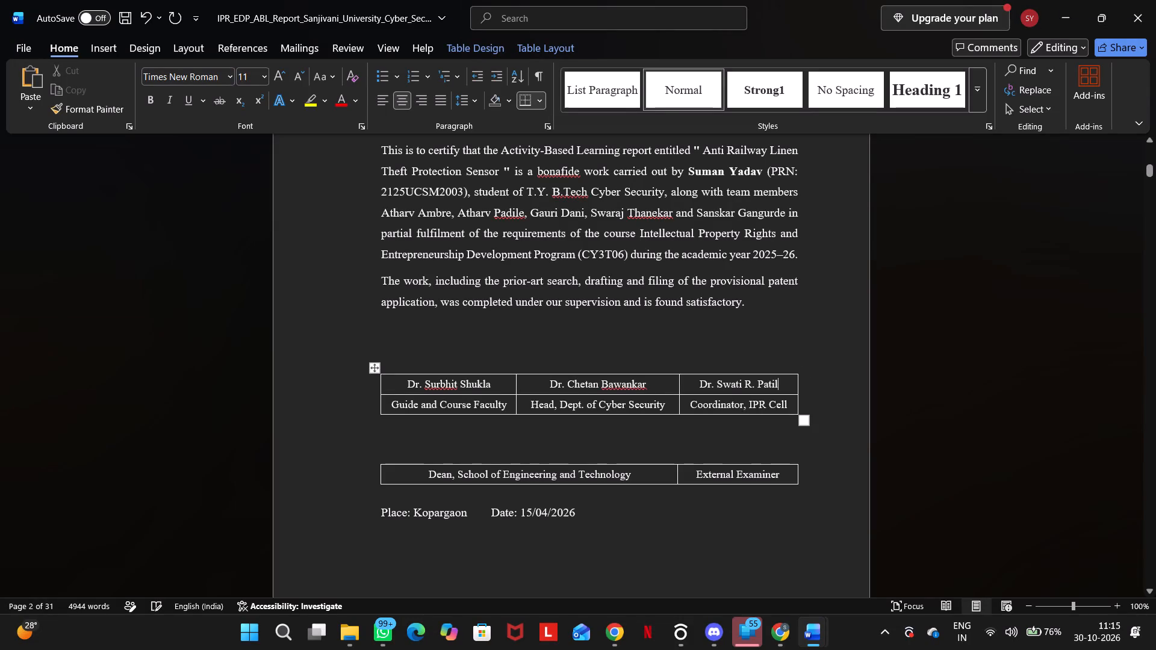
key(BackSpace)
key(BackSpace)
key(BackSpace)
key(BackSpace)
key(BackSpace)
key(BackSpace)
key(BackSpace)
key(BackSpace)
key(BackSpace)
key(BackSpace)
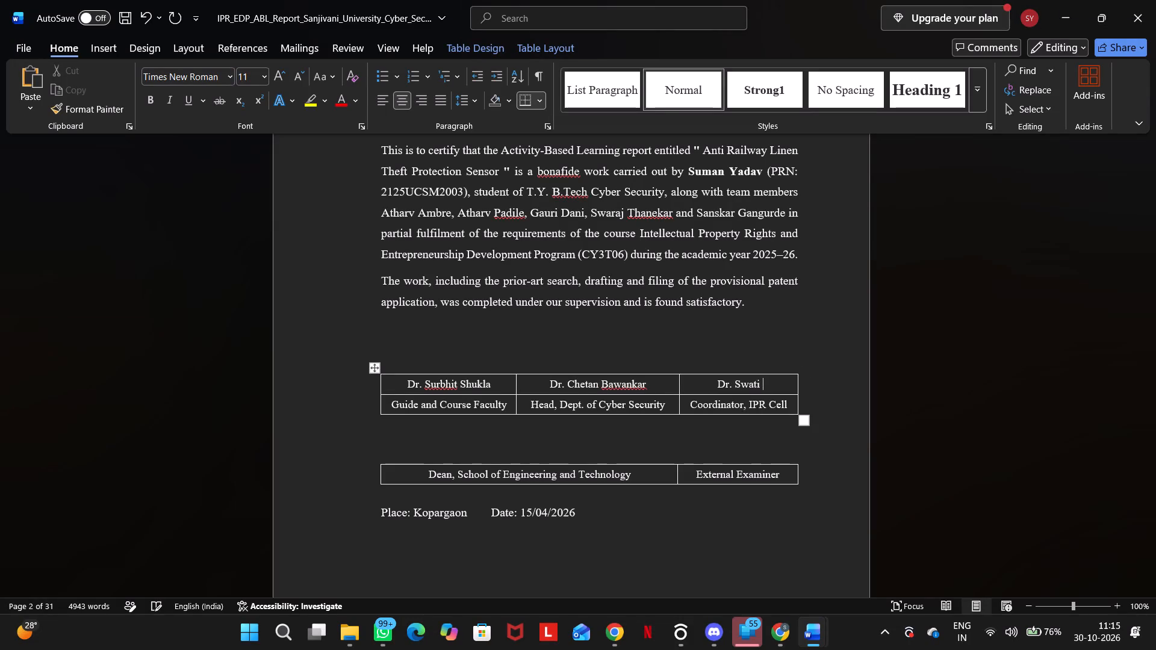
key(BackSpace)
key(BackSpace)
key(BackSpace)
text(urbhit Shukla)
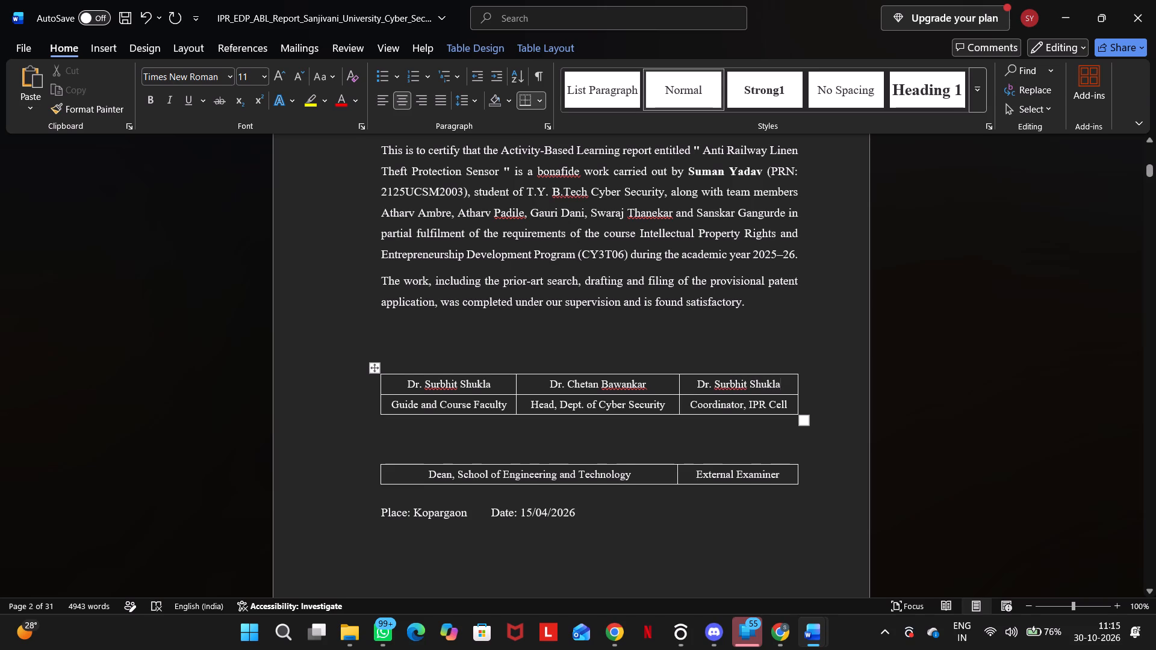
Change the date beside the place at the bottom of the certificate to 30/10/2026.
scroll(748, 452, down, 1)
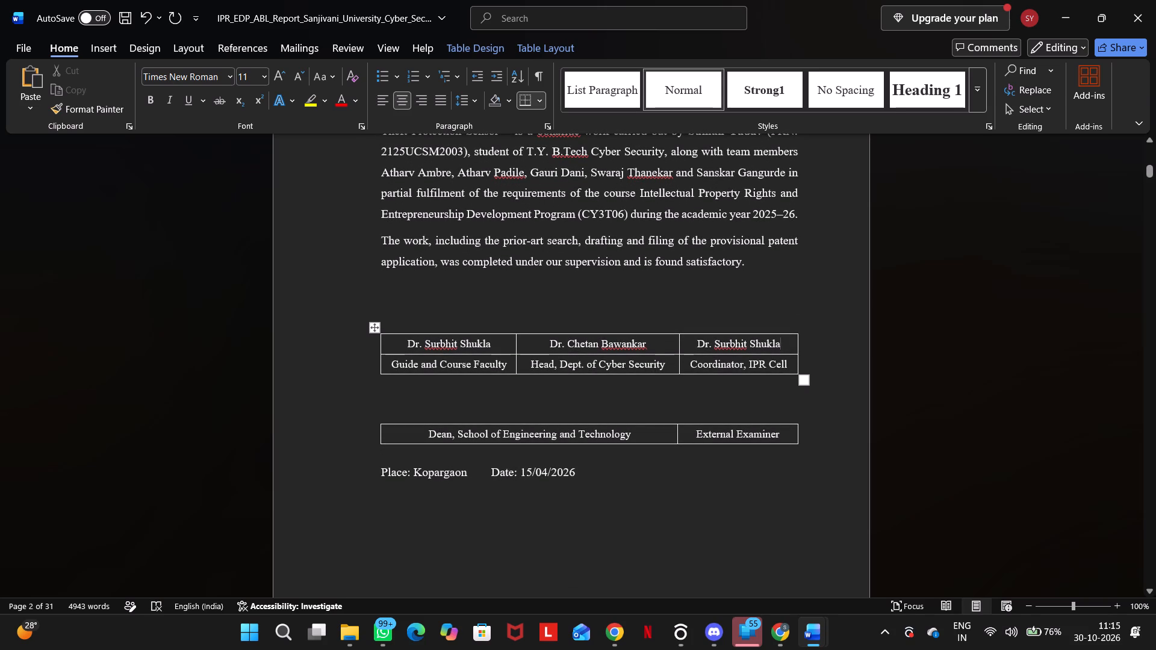
click(577, 472)
click(530, 469)
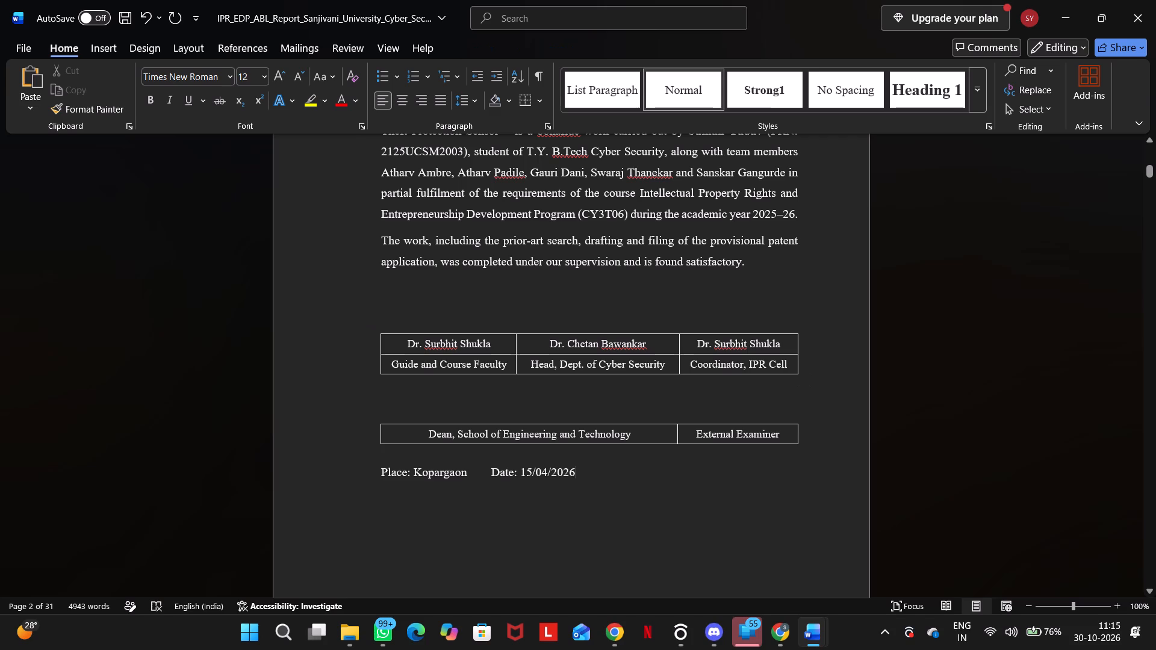
key(BackSpace)
key(BackSpace)
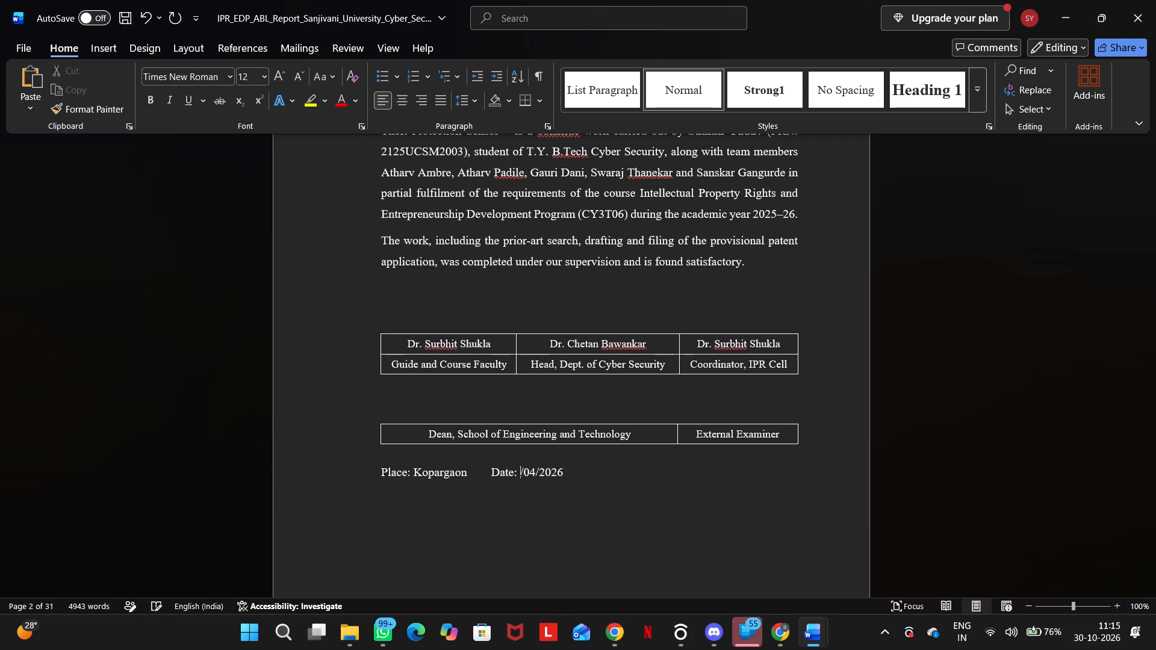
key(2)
key(BackSpace)
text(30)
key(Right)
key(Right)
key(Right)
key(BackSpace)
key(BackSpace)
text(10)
Start editing the sample guide's name in the first paragraph of the Declaration page.
scroll(919, 450, down, 6)
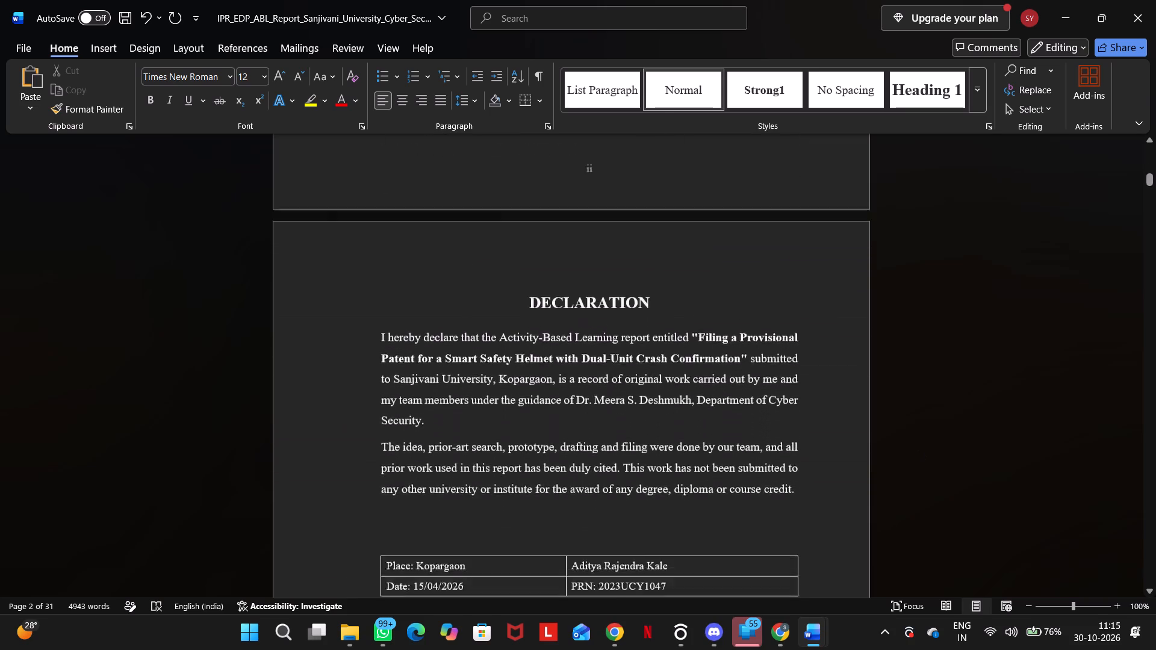
scroll(919, 450, down, 1)
click(692, 403)
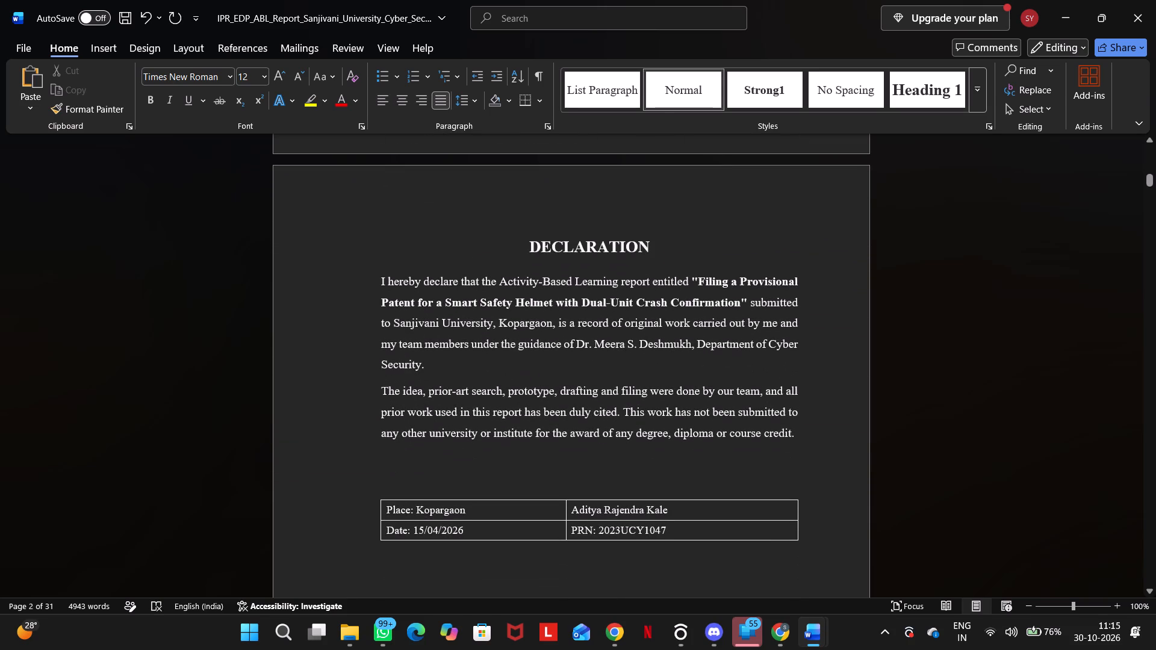
Replace the sample report title in the declaration with "Anti Railway Linen Theft Protection Sensor", copied from the certificate.
click(632, 327)
scroll(632, 327, up, 4)
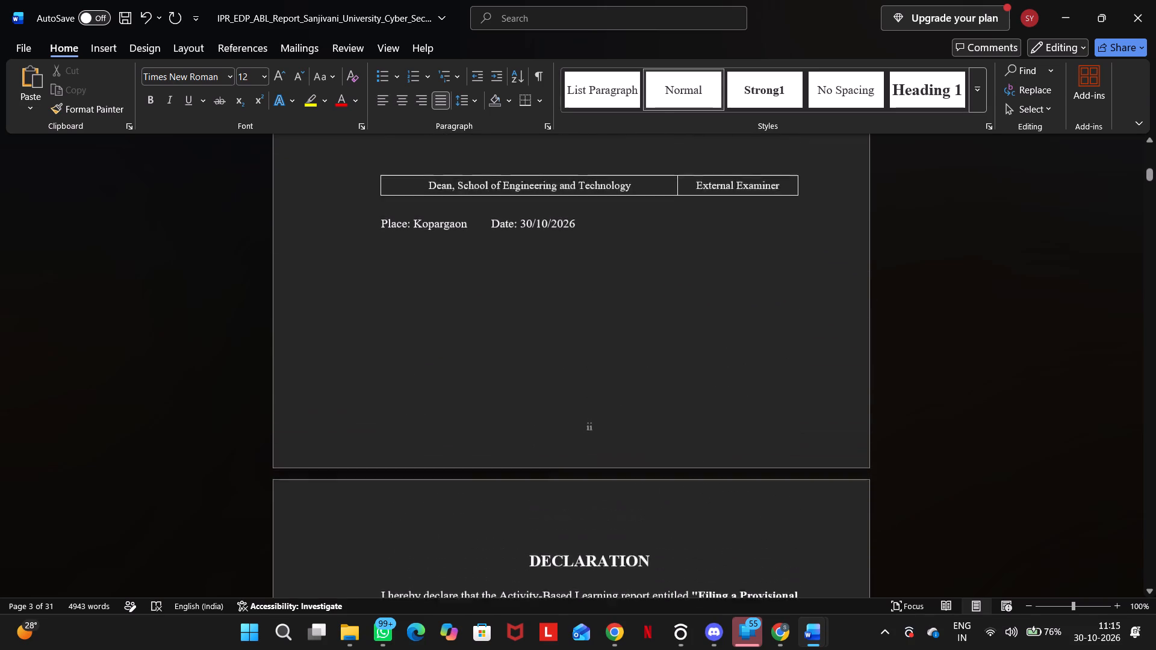
scroll(632, 327, up, 4)
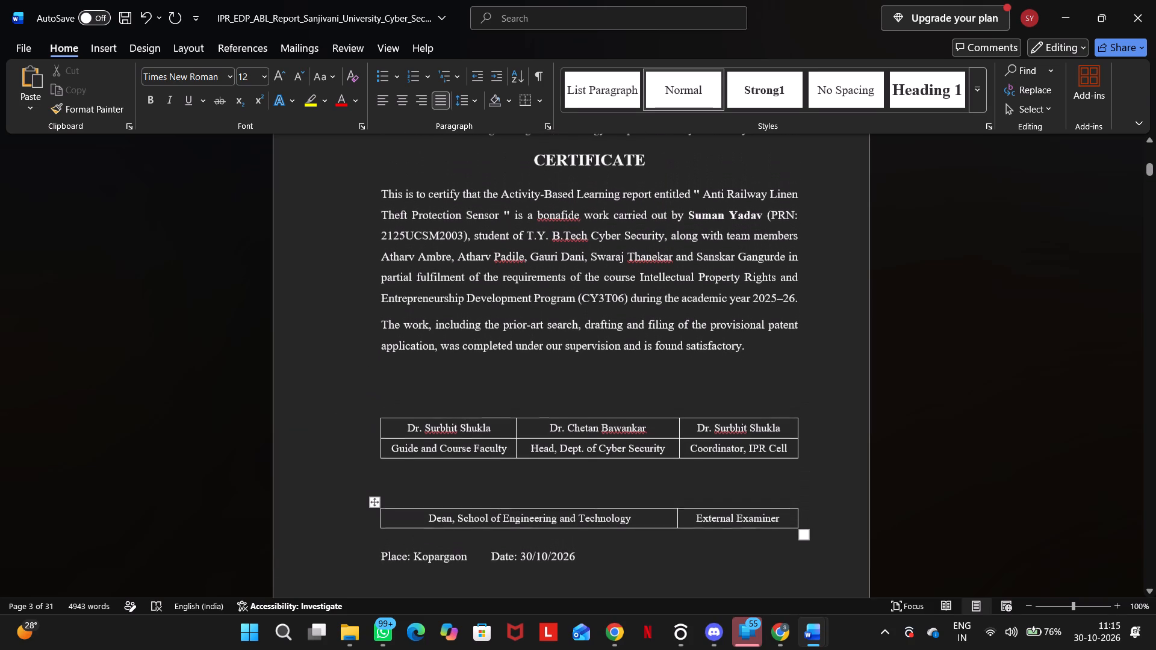
scroll(632, 327, up, 1)
scroll(632, 327, down, 1)
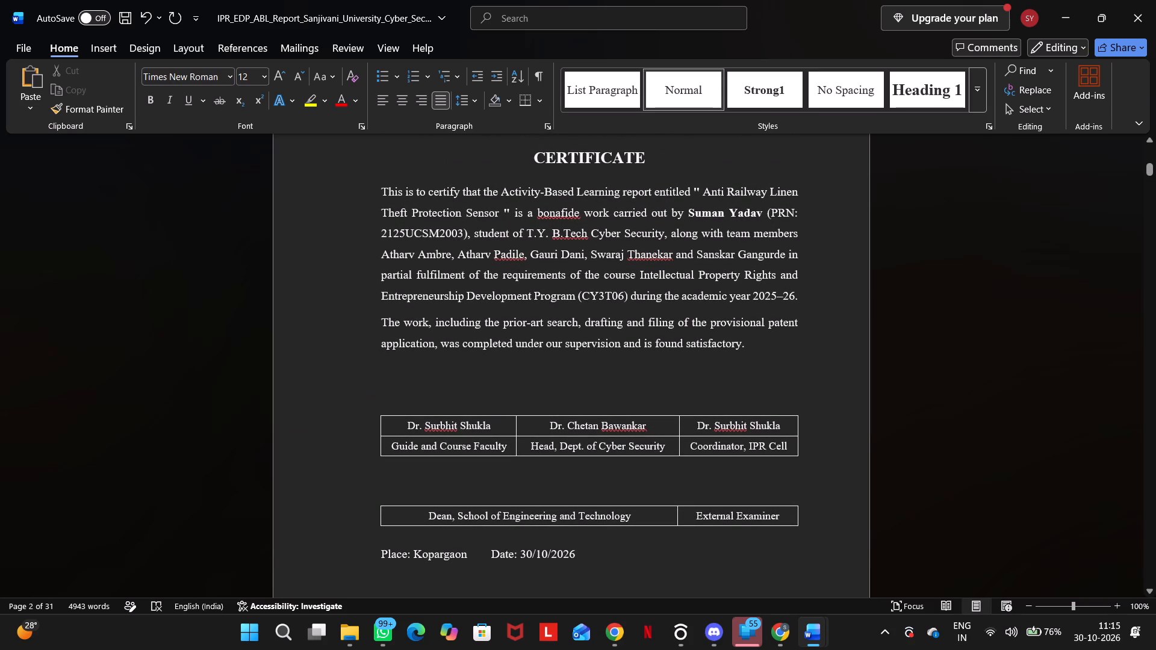
drag(706, 190, 503, 212)
key(ctrl+c)
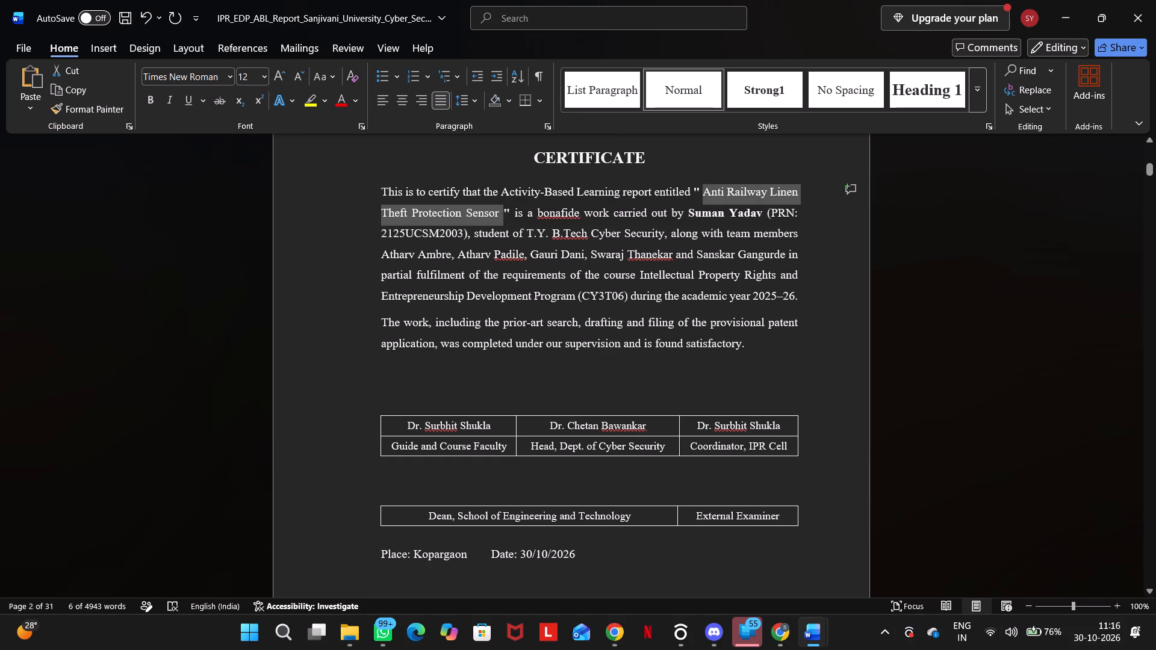
scroll(1055, 365, down, 4)
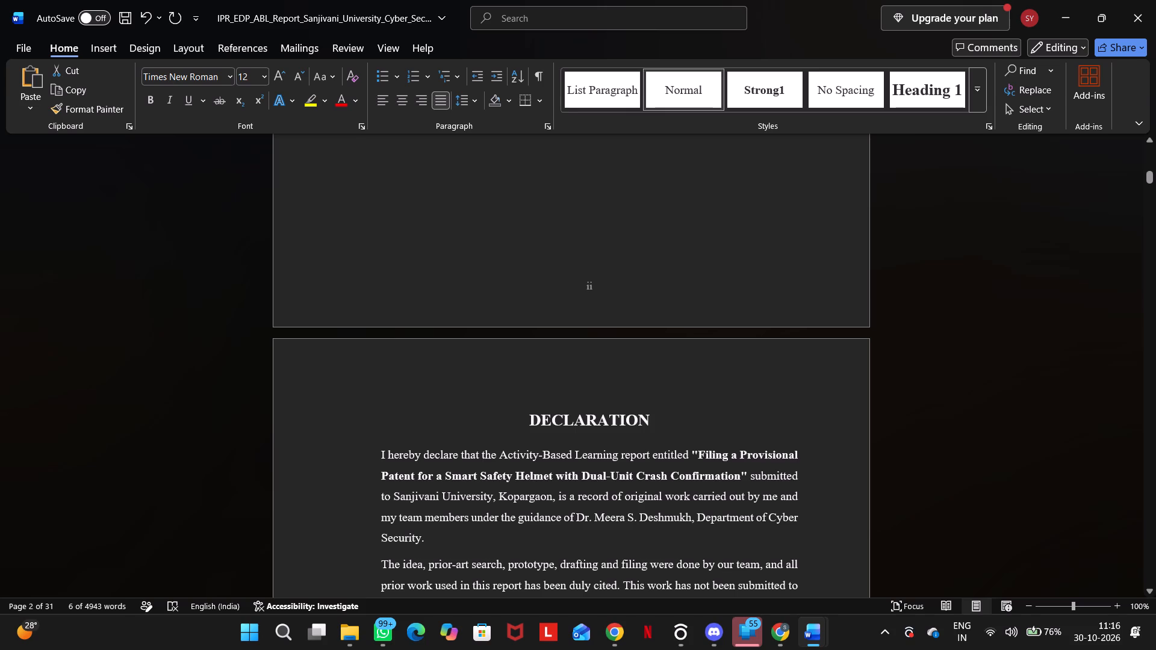
drag(698, 452, 727, 471)
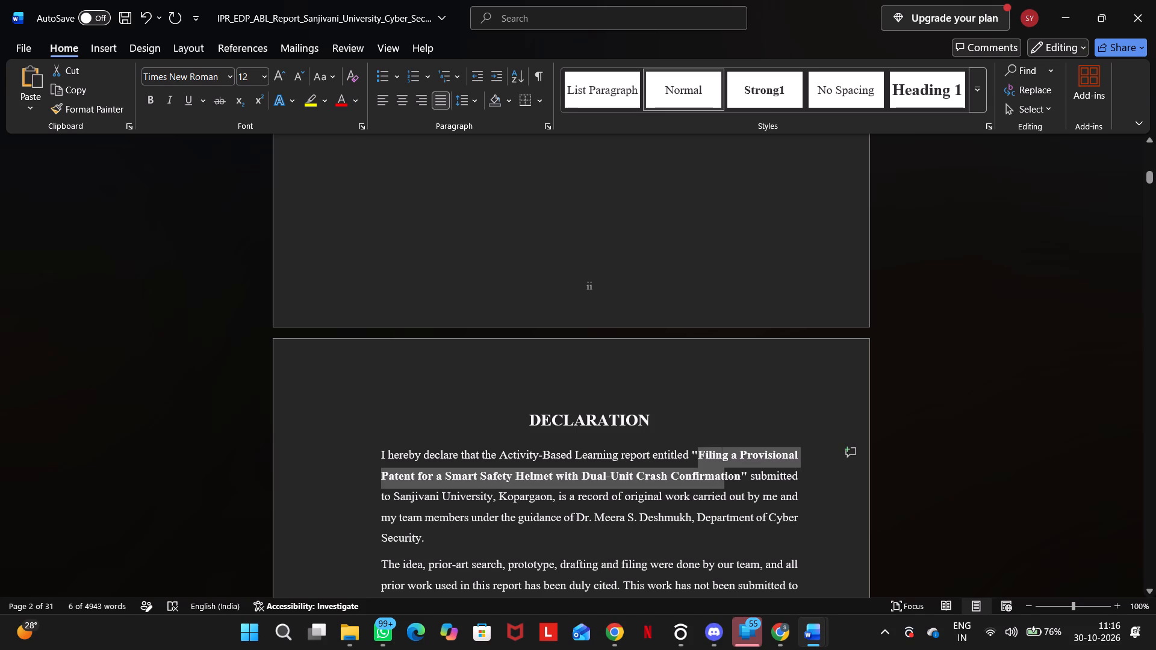
drag(727, 471, 736, 475)
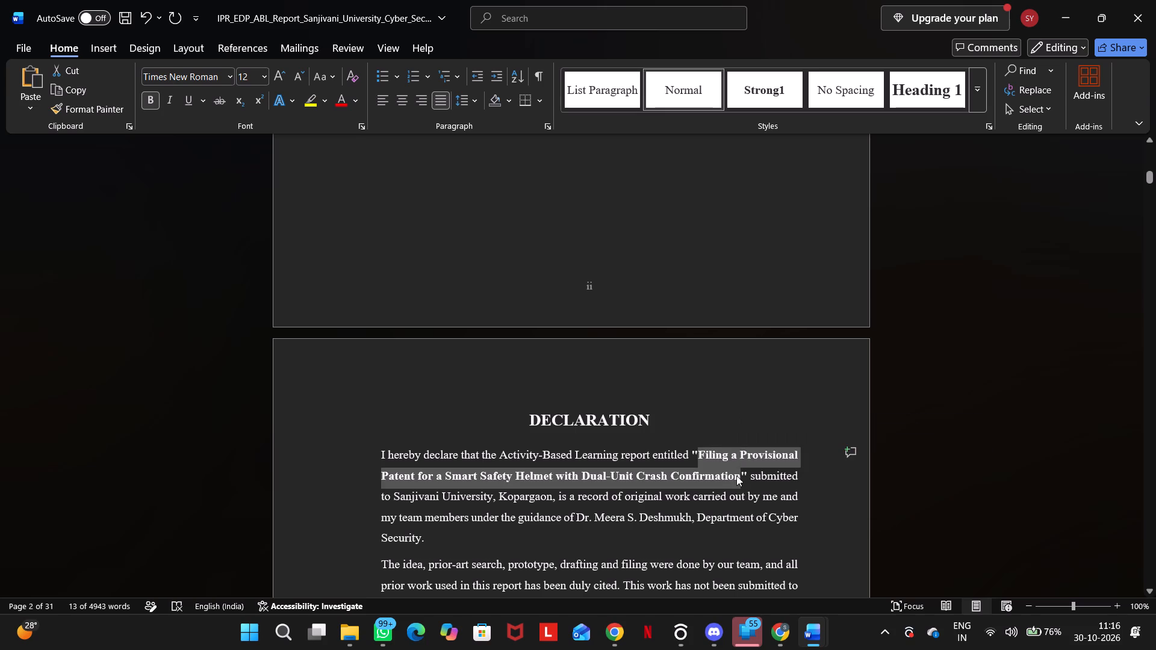
key(ctrl+v)
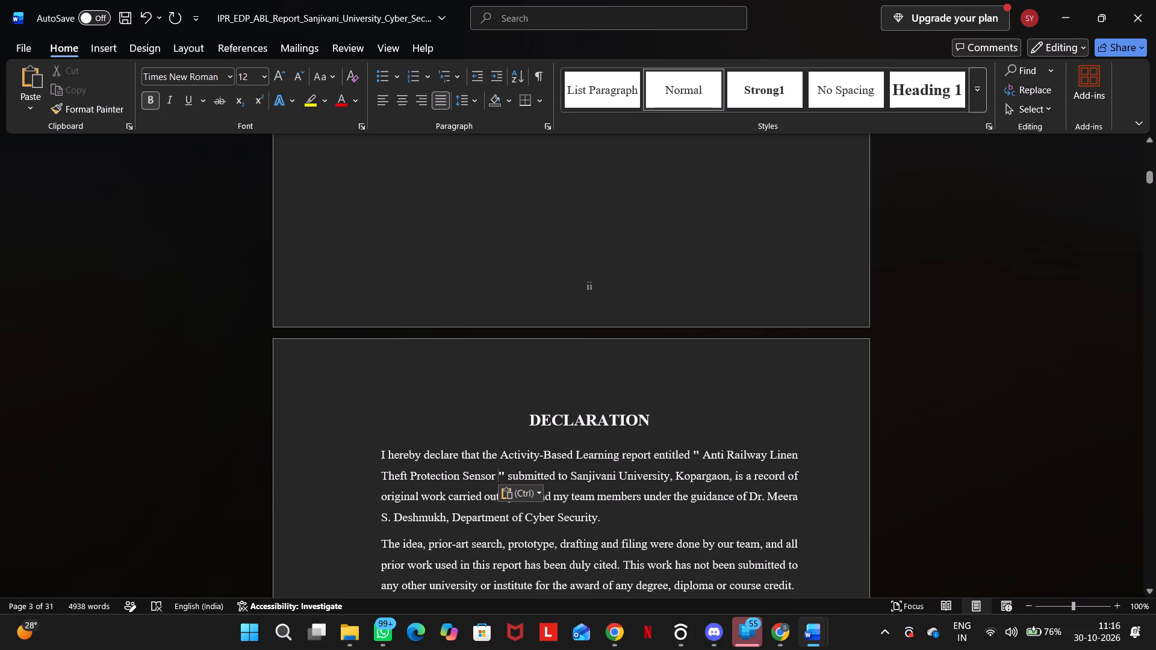
Make the report title "Anti Railway Linen Theft Protection Sensor" in the declaration bold.
drag(702, 451, 476, 476)
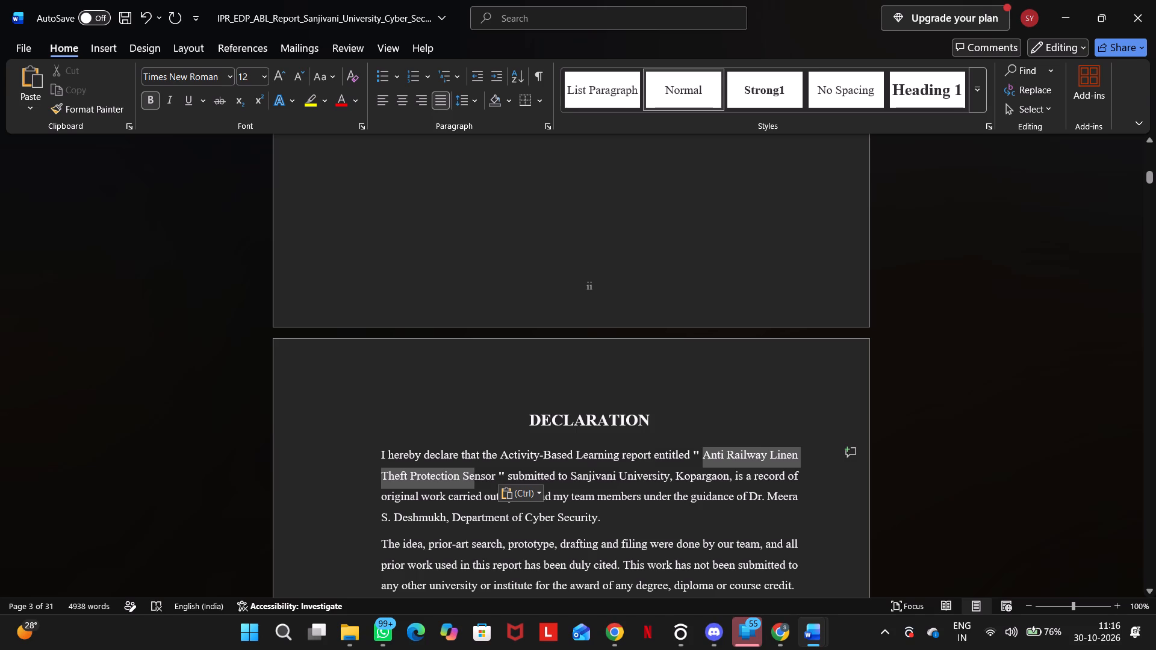
drag(476, 476, 496, 474)
key(ctrl+b)
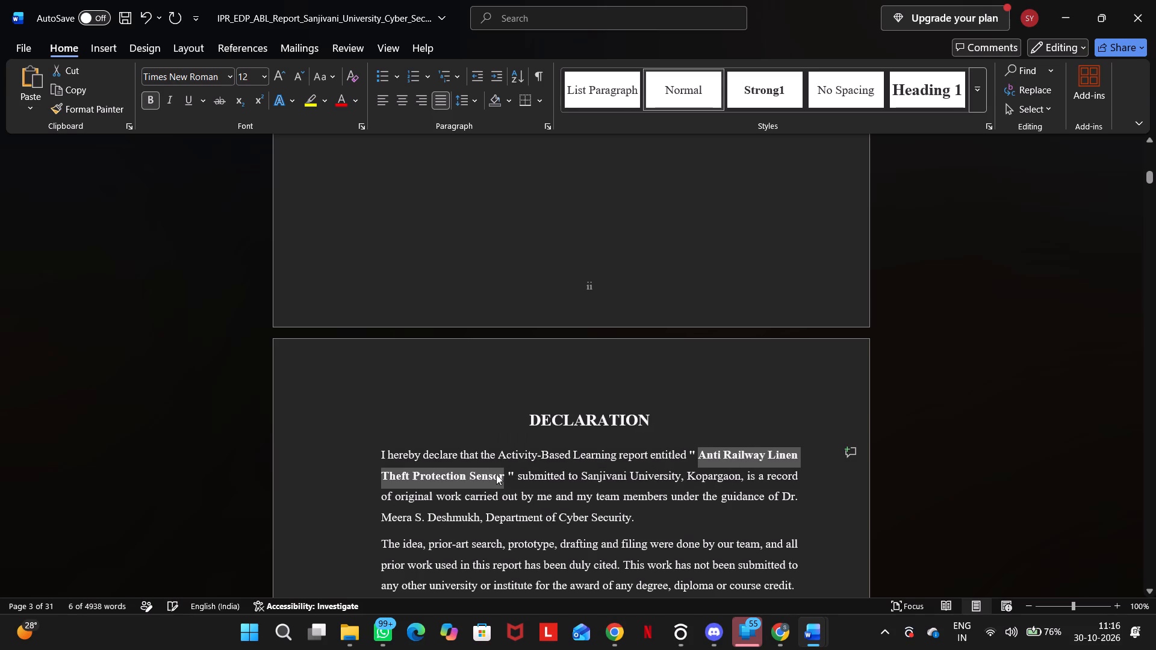
click(951, 452)
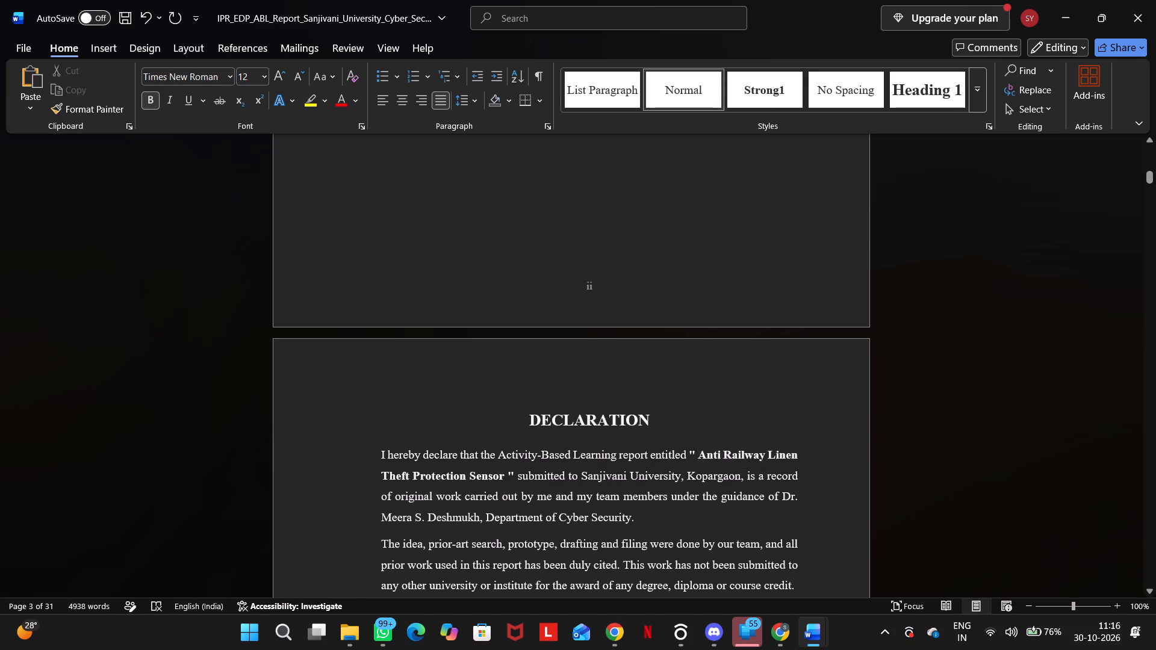
Replace the sample guide's name after "Dr." in the declaration's first paragraph with the actual guide's name.
scroll(677, 509, down, 1)
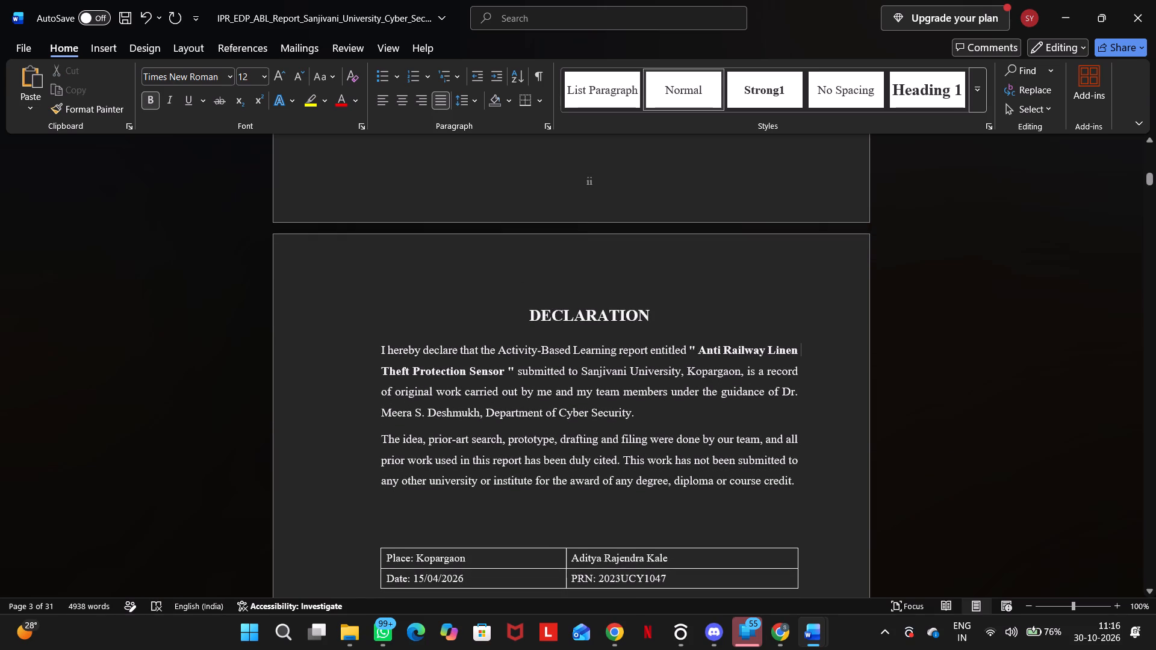
click(479, 411)
key(BackSpace)
key(BackSpace)
key(BackSpace)
key(BackSpace)
key(BackSpace)
key(BackSpace)
key(BackSpace)
key(BackSpace)
key(BackSpace)
key(BackSpace)
key(BackSpace)
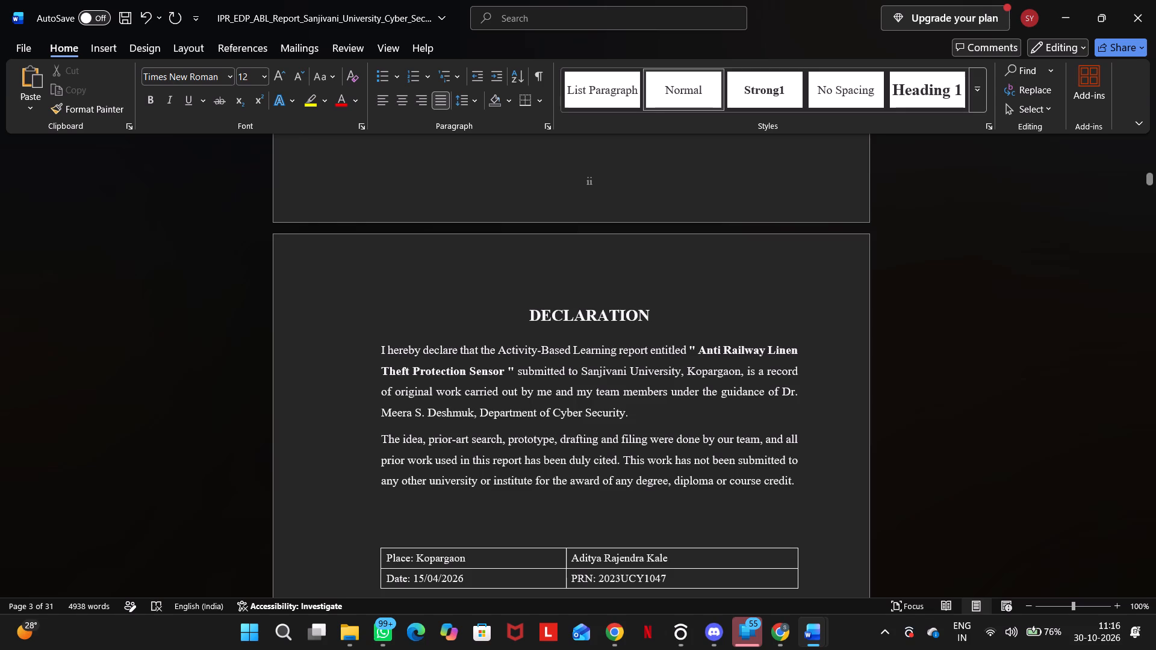
key(BackSpace)
key(BackSpace)
key(BackSpace)
key(BackSpace)
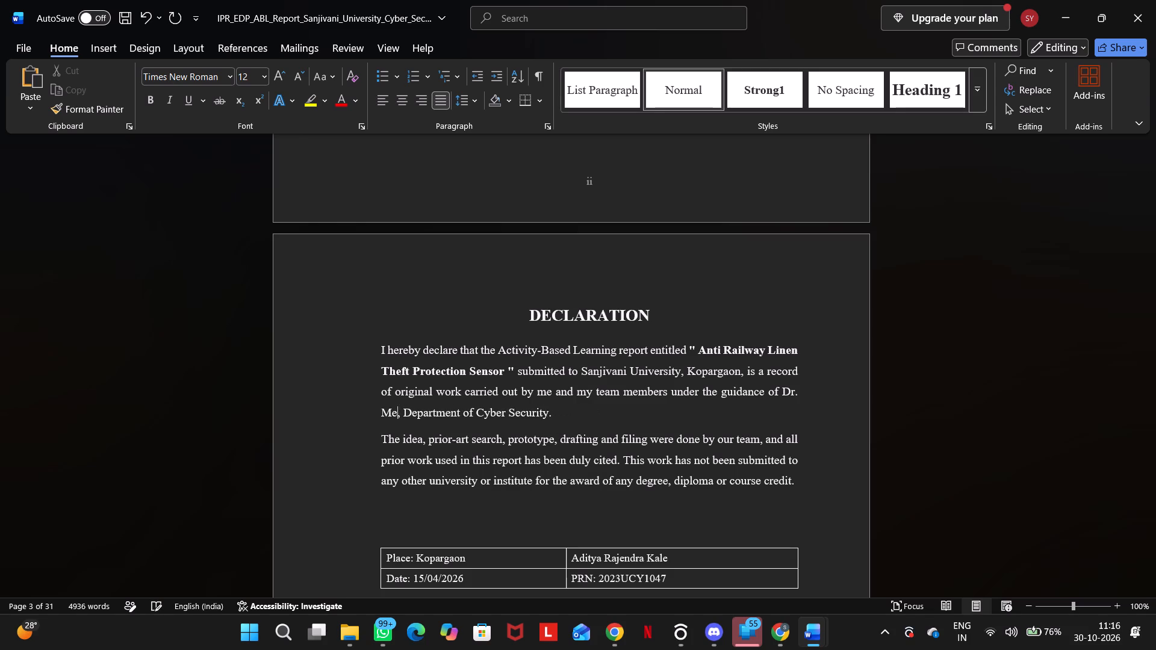
key(BackSpace)
key(BackSpace)
key(BackSpace)
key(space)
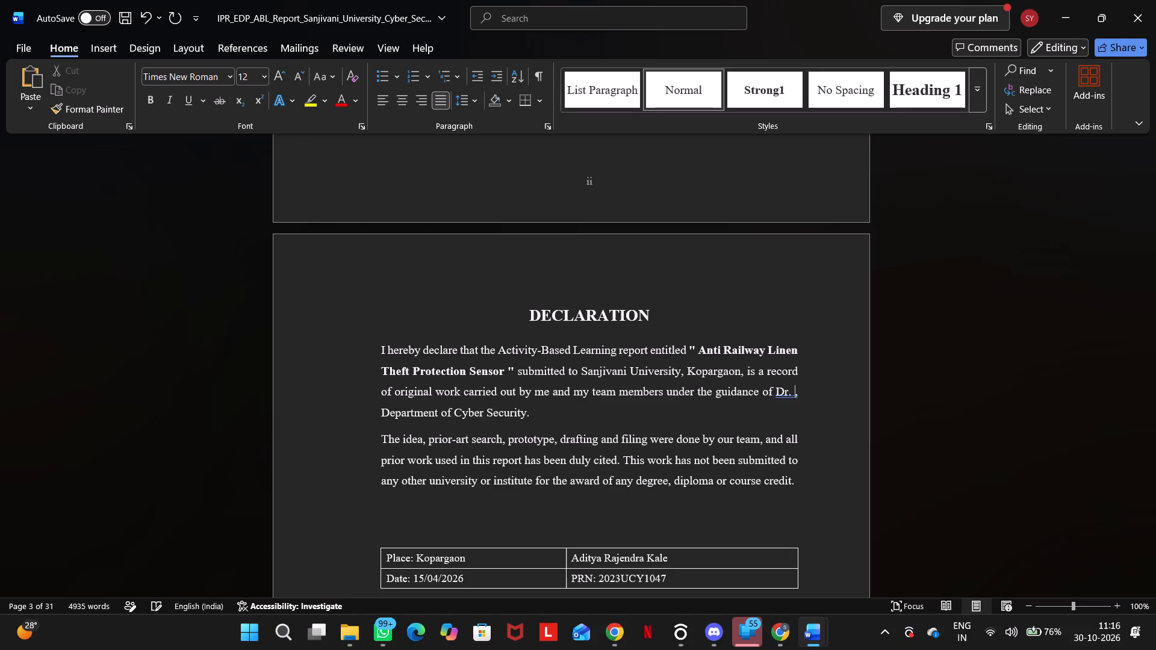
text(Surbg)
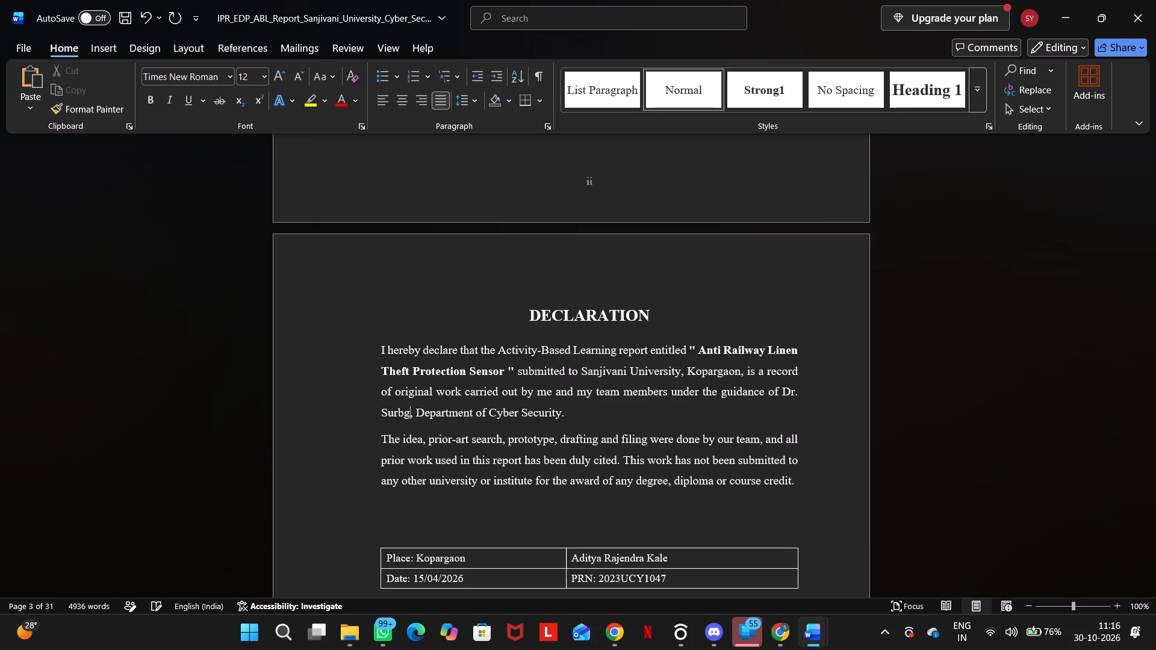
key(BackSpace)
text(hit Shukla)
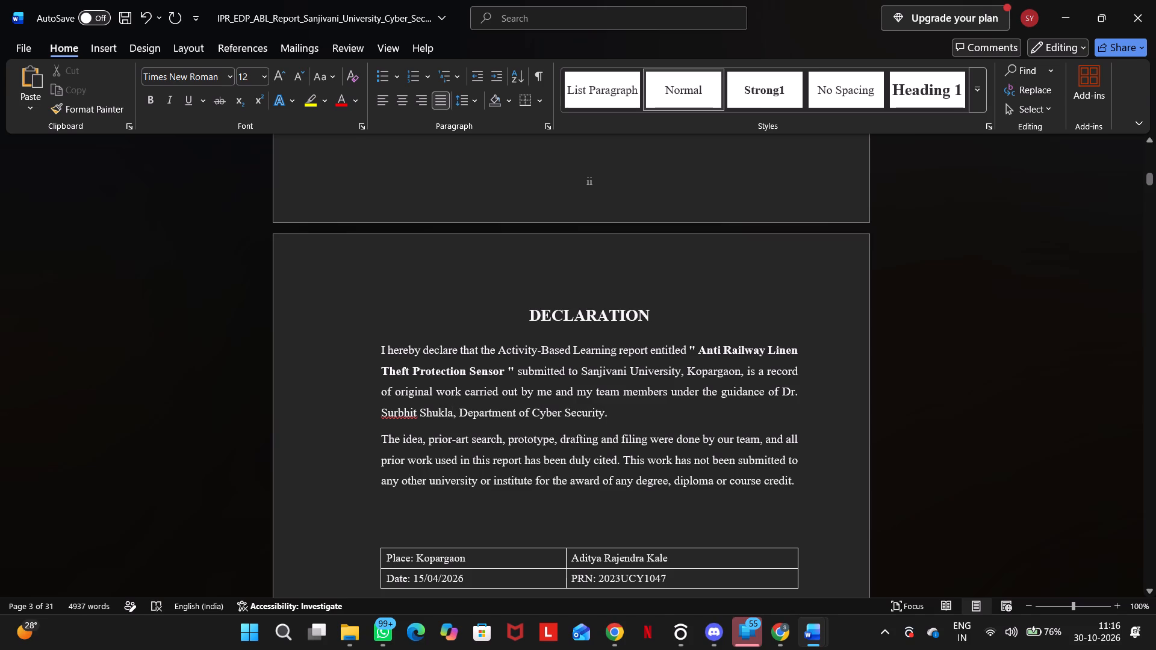
Replace the sample student name in the declaration's signature table with the lead student's own name.
scroll(423, 437, down, 1)
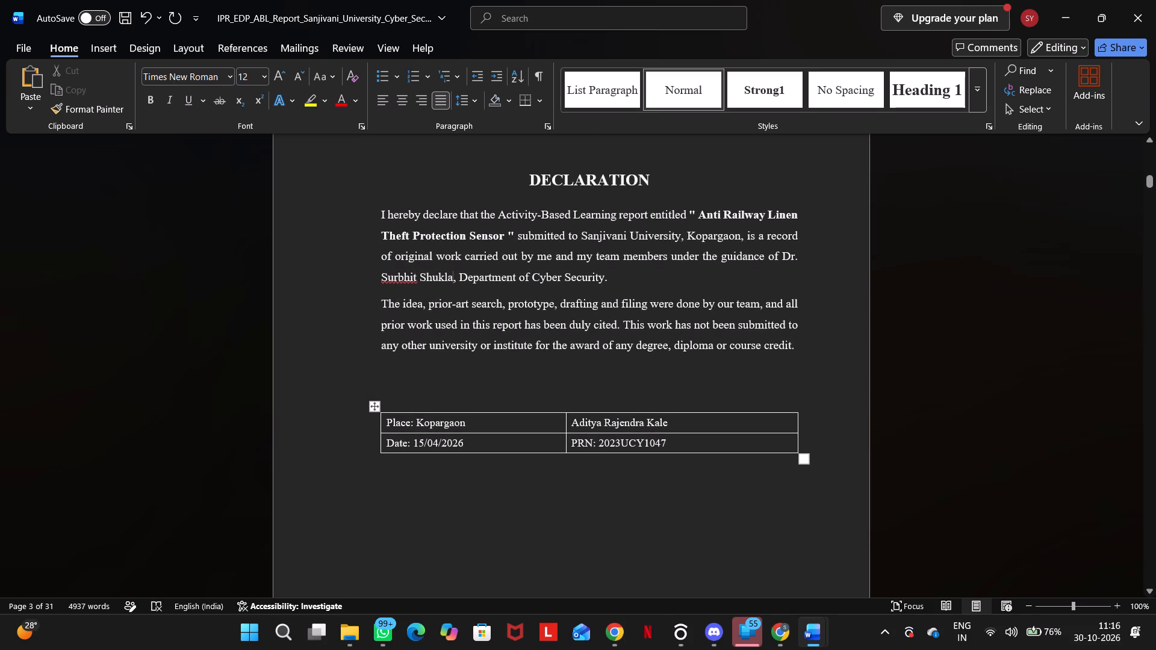
click(698, 426)
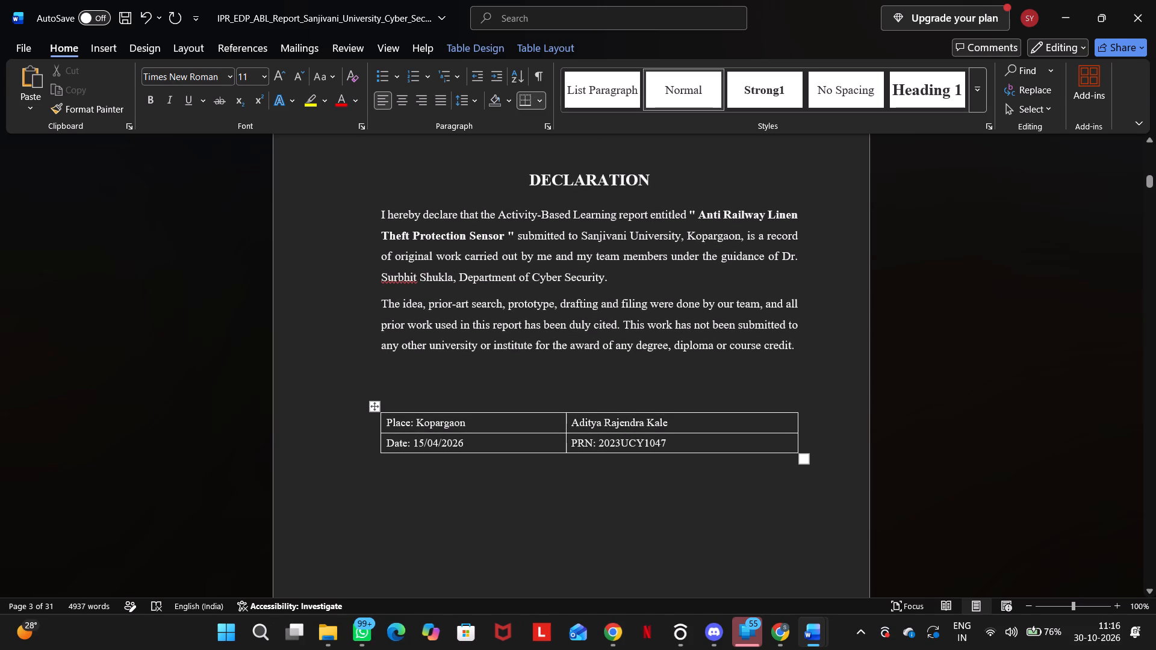
key(BackSpace)
key(BackSpace)
key(BackSpace)
key(BackSpace)
key(BackSpace)
key(BackSpace)
key(BackSpace)
key(BackSpace)
key(BackSpace)
key(BackSpace)
key(BackSpace)
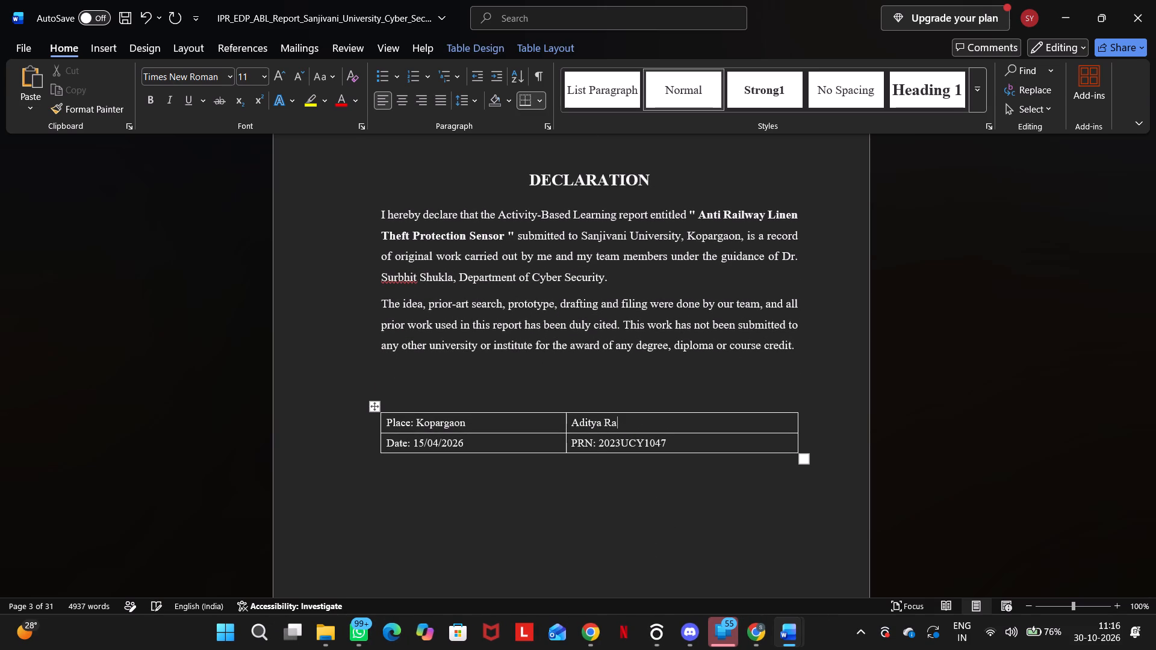
key(BackSpace)
key(BackSpace)
key(BackSpace)
key(BackSpace)
key(BackSpace)
key(BackSpace)
key(BackSpace)
key(BackSpace)
key(BackSpace)
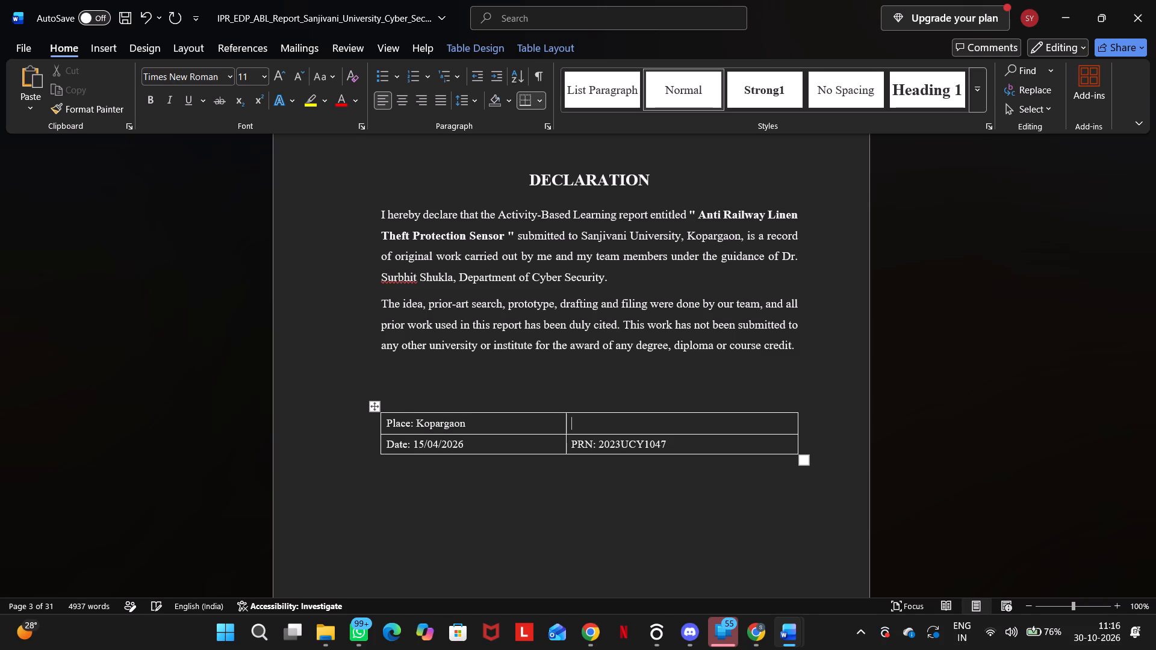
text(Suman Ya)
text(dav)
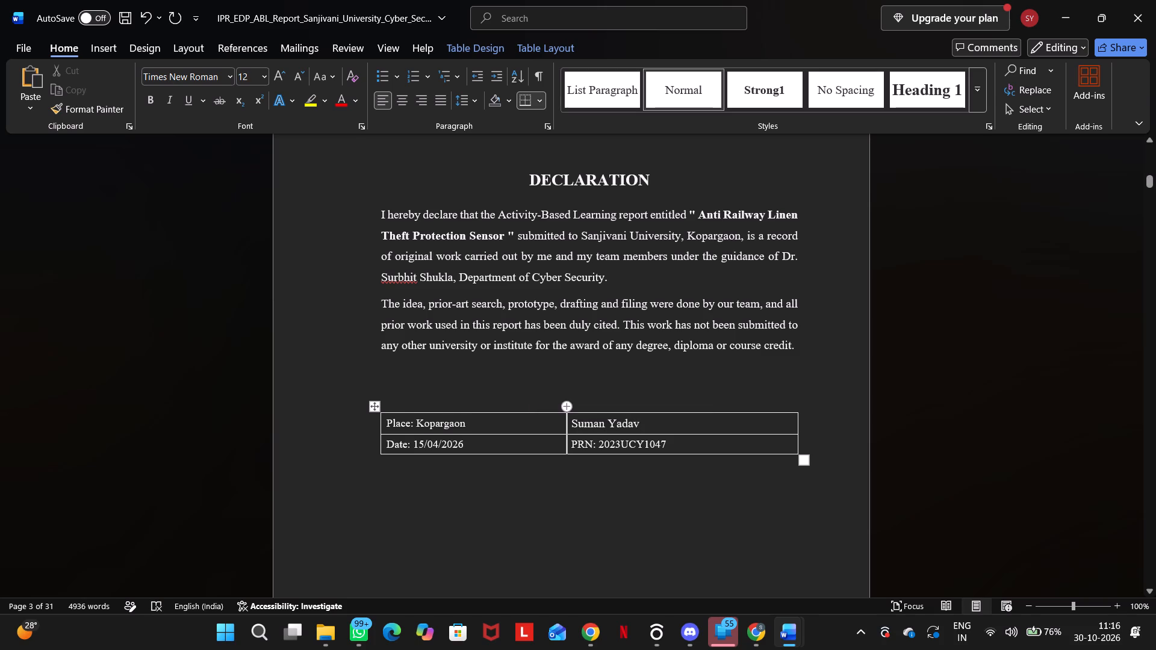
Set the date in the declaration's signature table to 30/10/2026.
click(437, 442)
key(BackSpace)
key(BackSpace)
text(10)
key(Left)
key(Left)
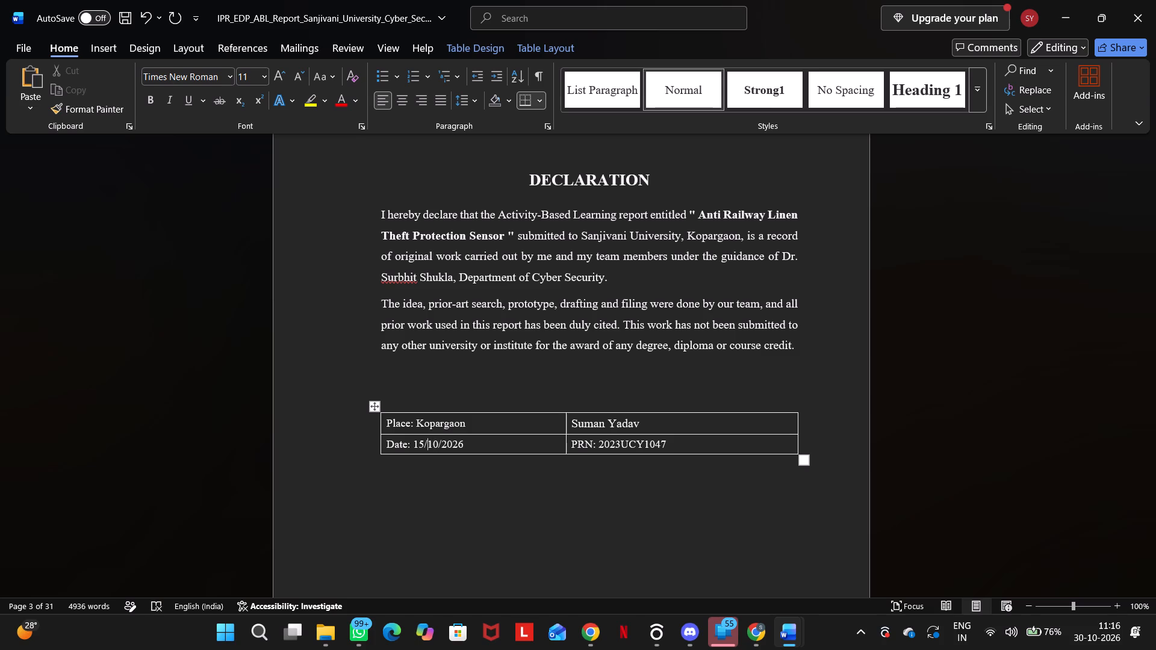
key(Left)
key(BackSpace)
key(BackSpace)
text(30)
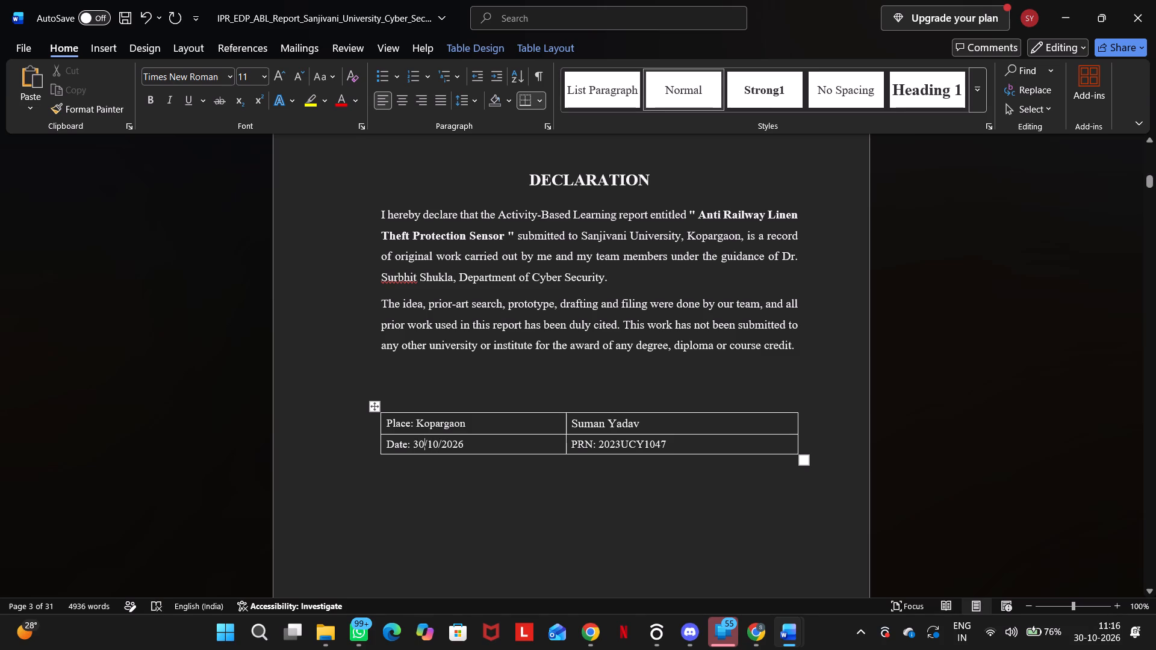
Replace the sample PRN in the declaration's signature table with the lead student's own PRN.
click(707, 444)
key(BackSpace)
key(BackSpace)
key(BackSpace)
key(BackSpace)
key(BackSpace)
key(BackSpace)
key(BackSpace)
key(BackSpace)
key(BackSpace)
key(BackSpace)
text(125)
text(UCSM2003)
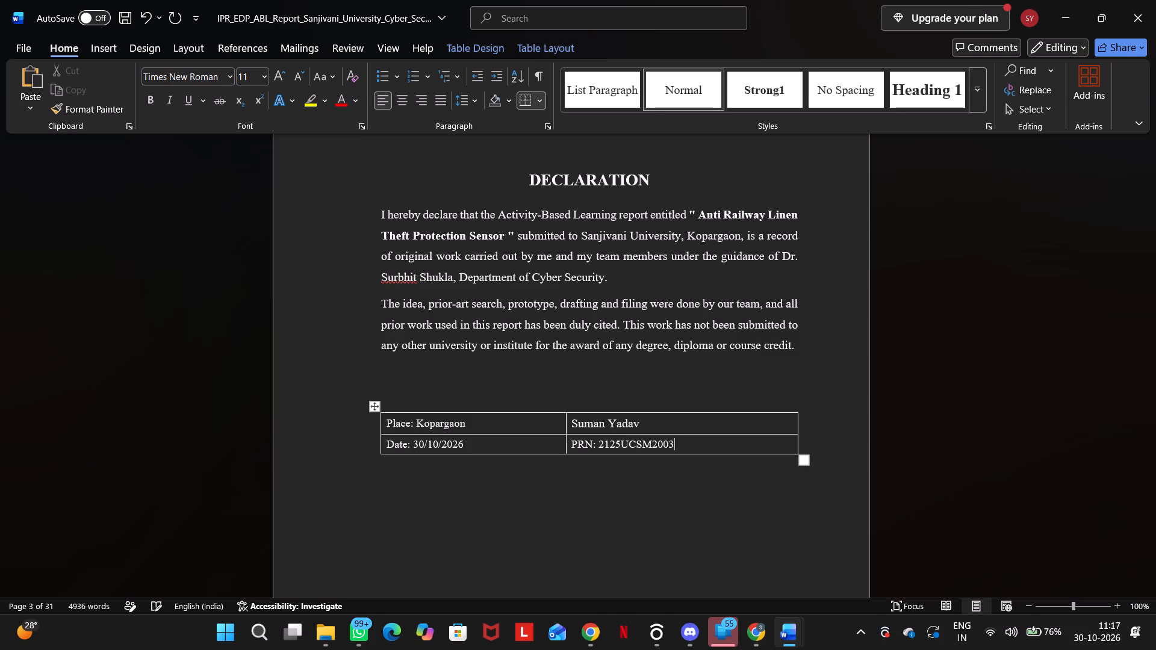
click(1139, 435)
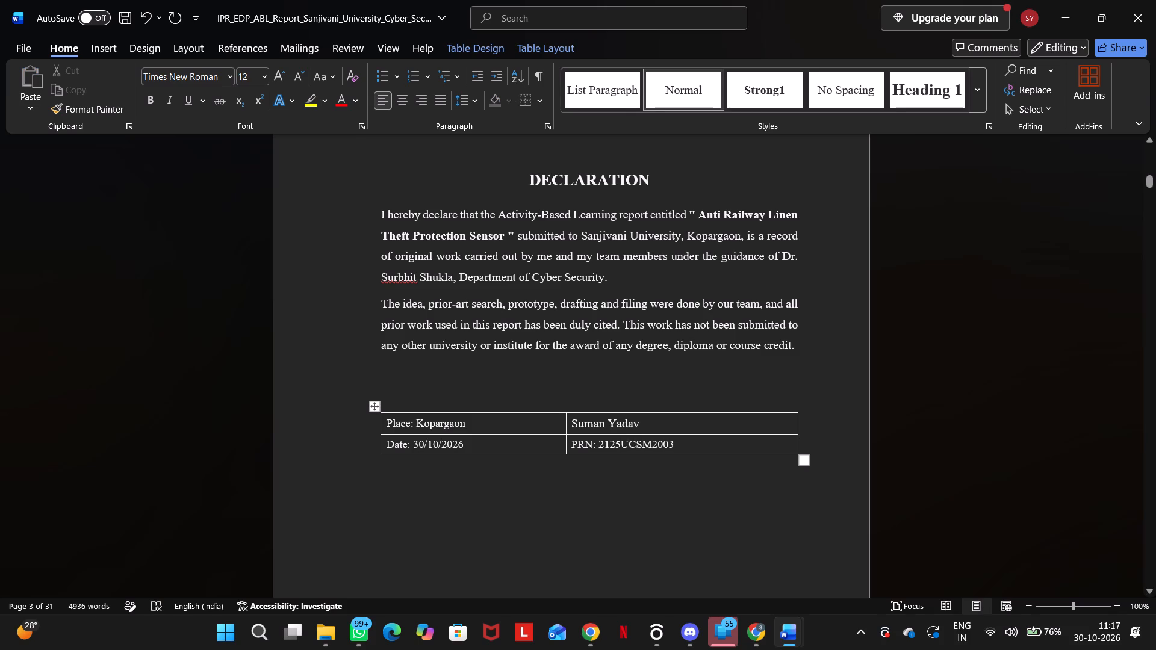
Replace the sample guide's name after "Dr." in the acknowledgement's first sentence with the actual guide's name, keeping one space after "Dr.".
scroll(939, 422, down, 1)
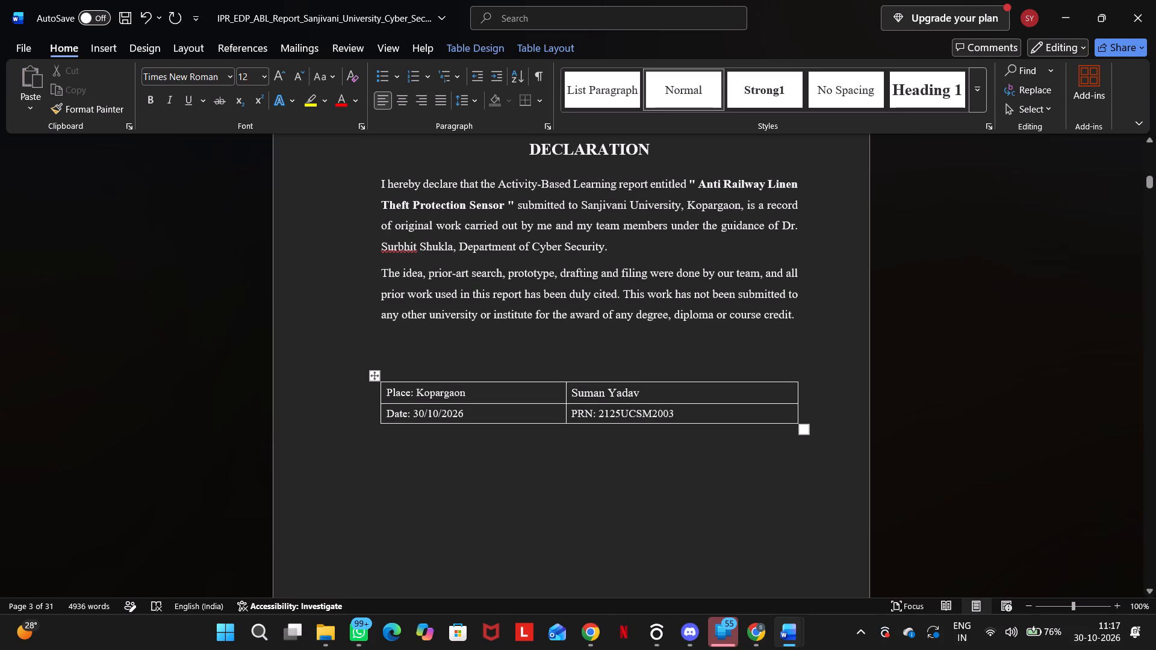
scroll(939, 422, down, 5)
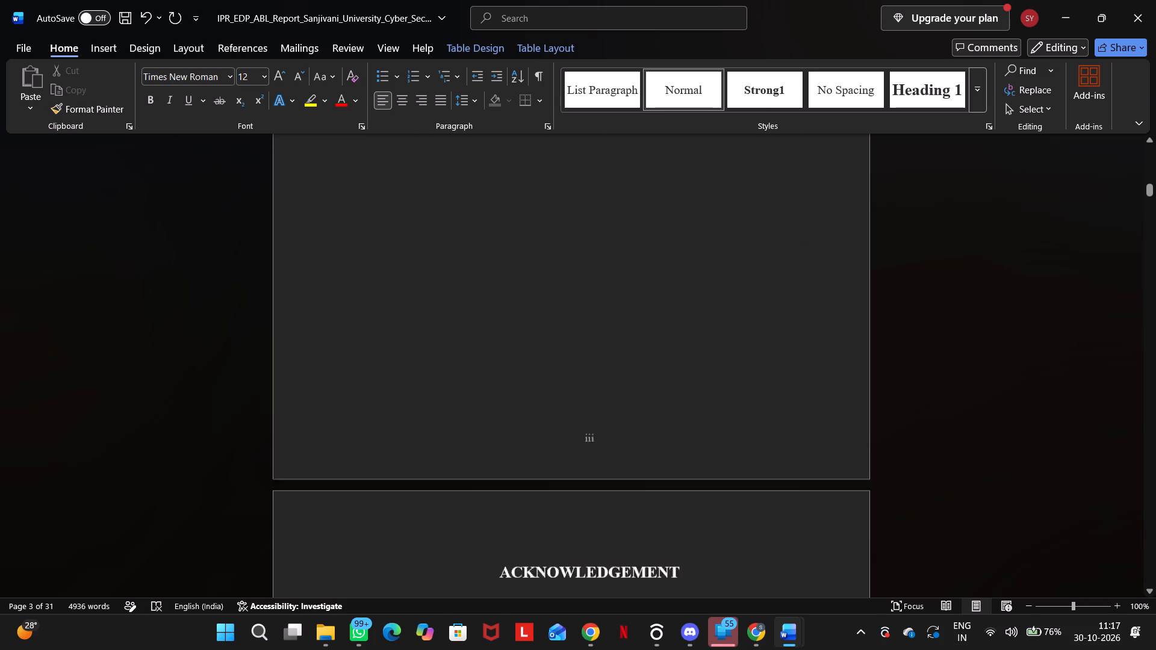
scroll(939, 422, down, 2)
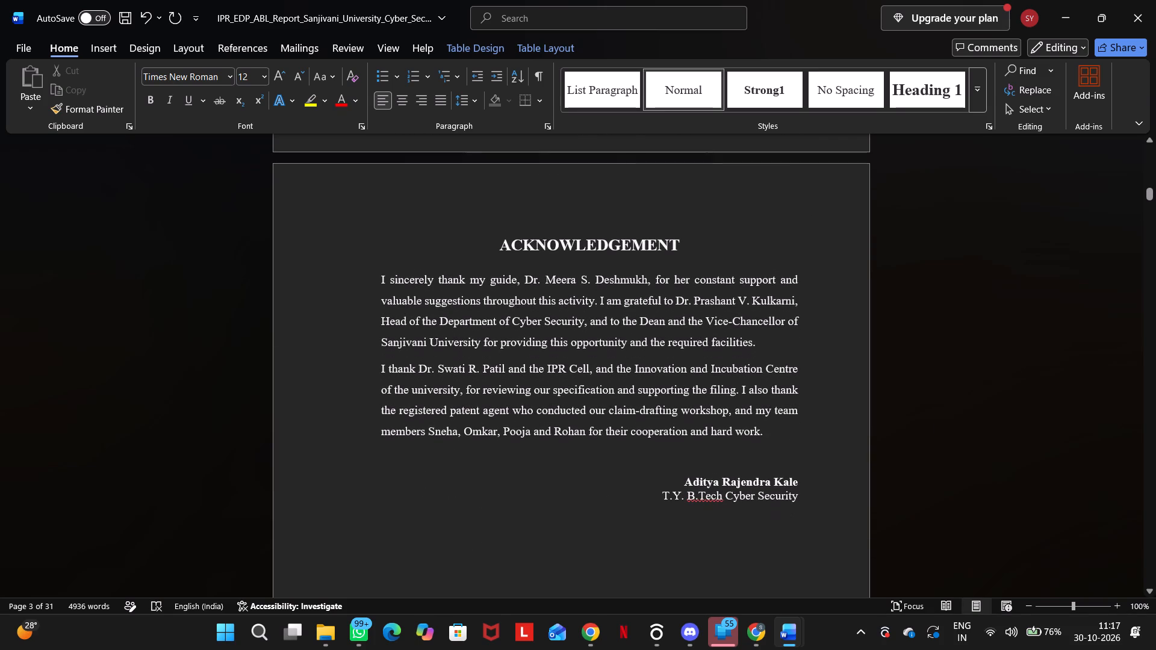
click(646, 280)
key(BackSpace)
key(BackSpace)
key(BackSpace)
key(BackSpace)
key(BackSpace)
key(BackSpace)
key(BackSpace)
key(BackSpace)
key(BackSpace)
key(BackSpace)
key(BackSpace)
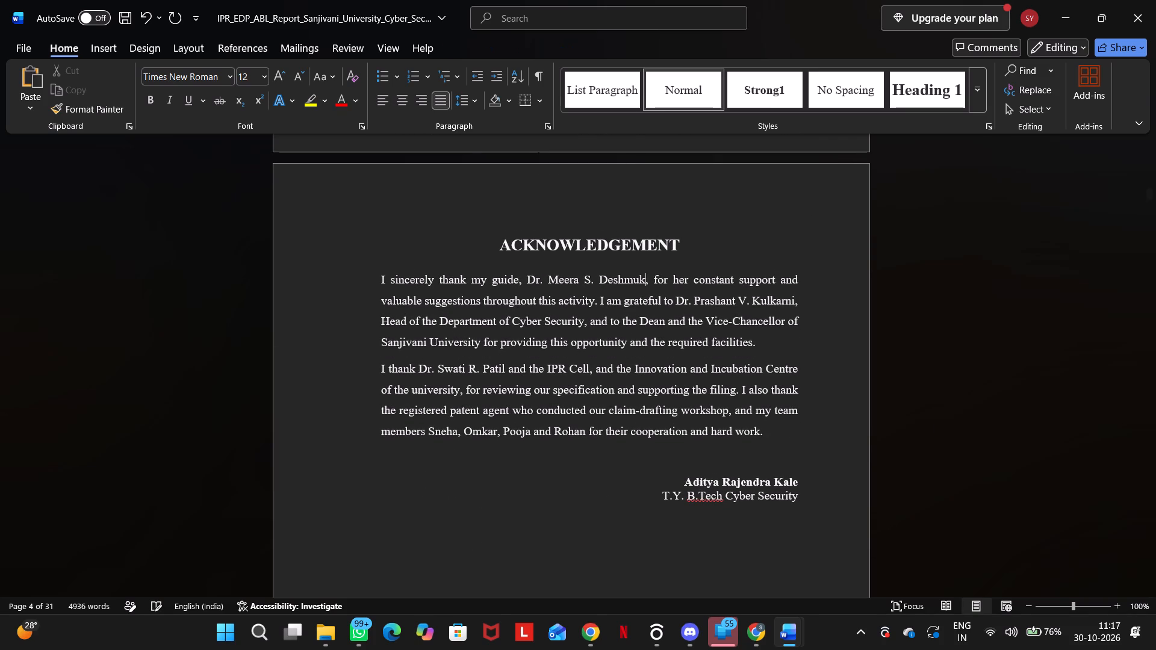
key(BackSpace)
key(BackSpace)
key(BackSpace)
key(BackSpace)
key(BackSpace)
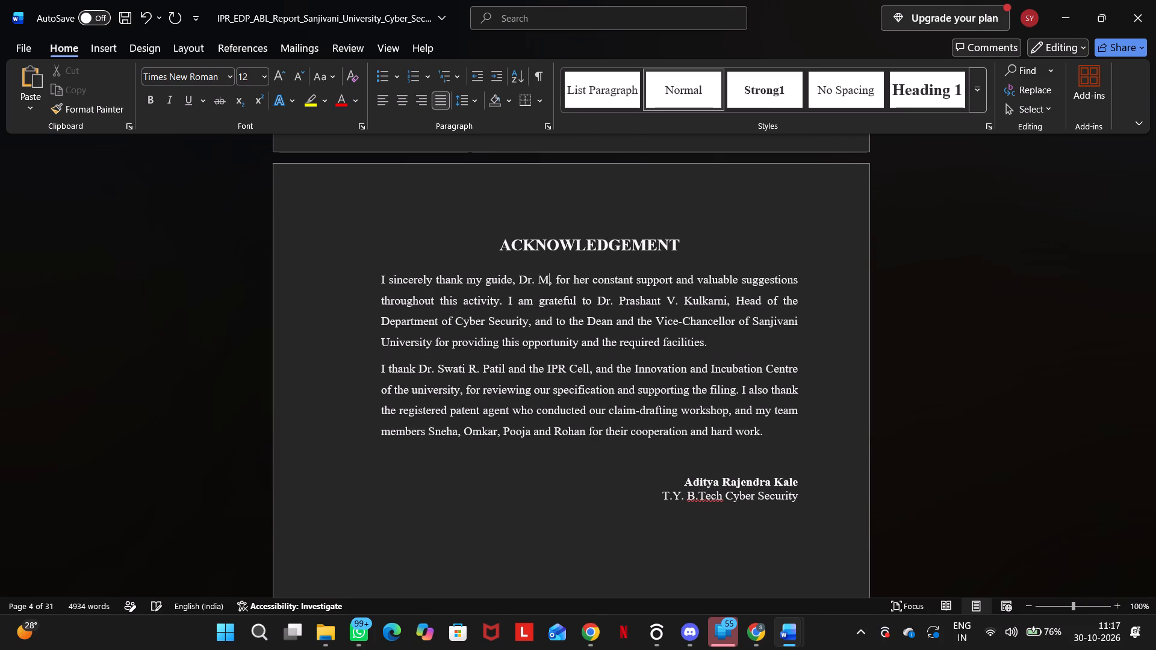
key(BackSpace)
key(BackSpace)
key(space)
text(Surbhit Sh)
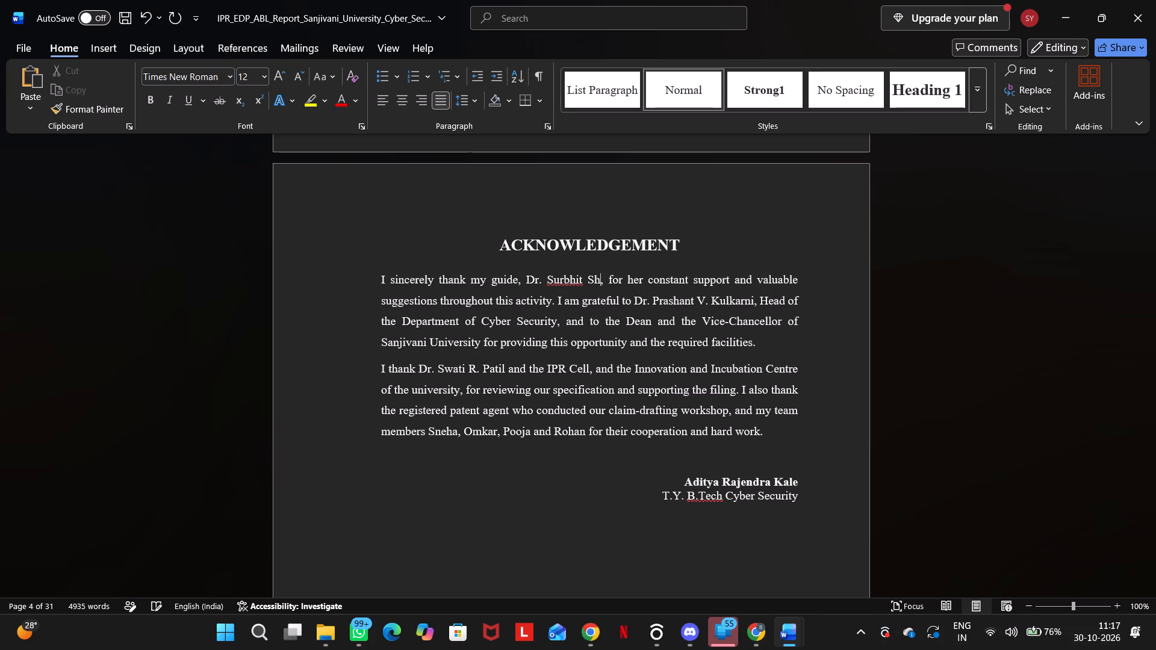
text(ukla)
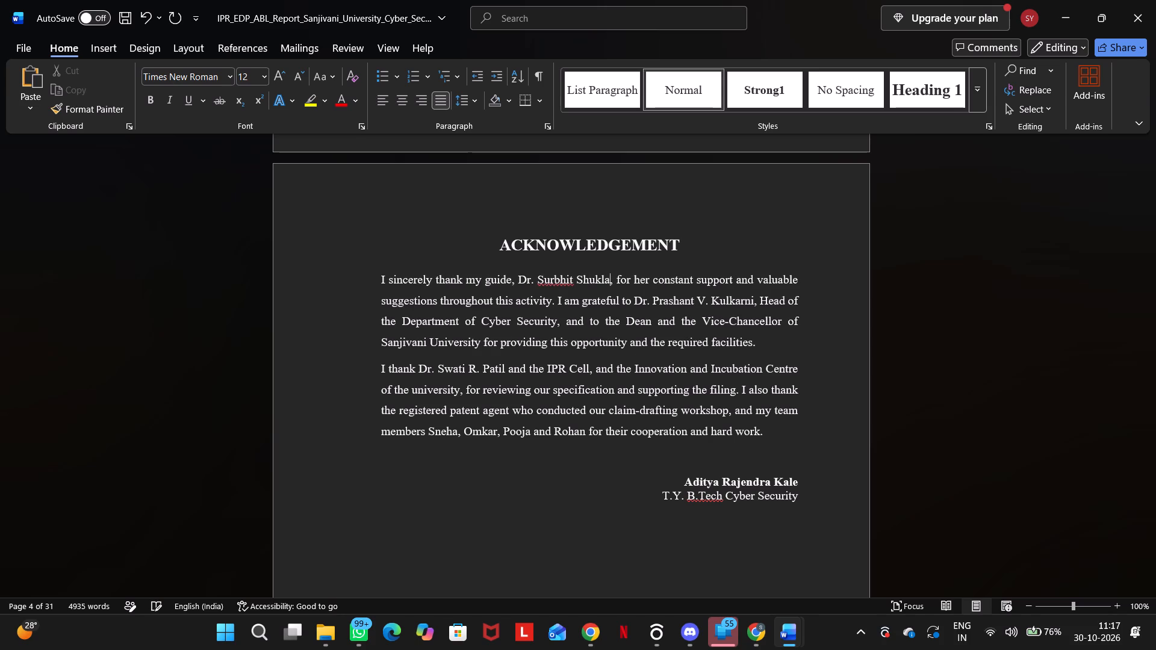
click(541, 279)
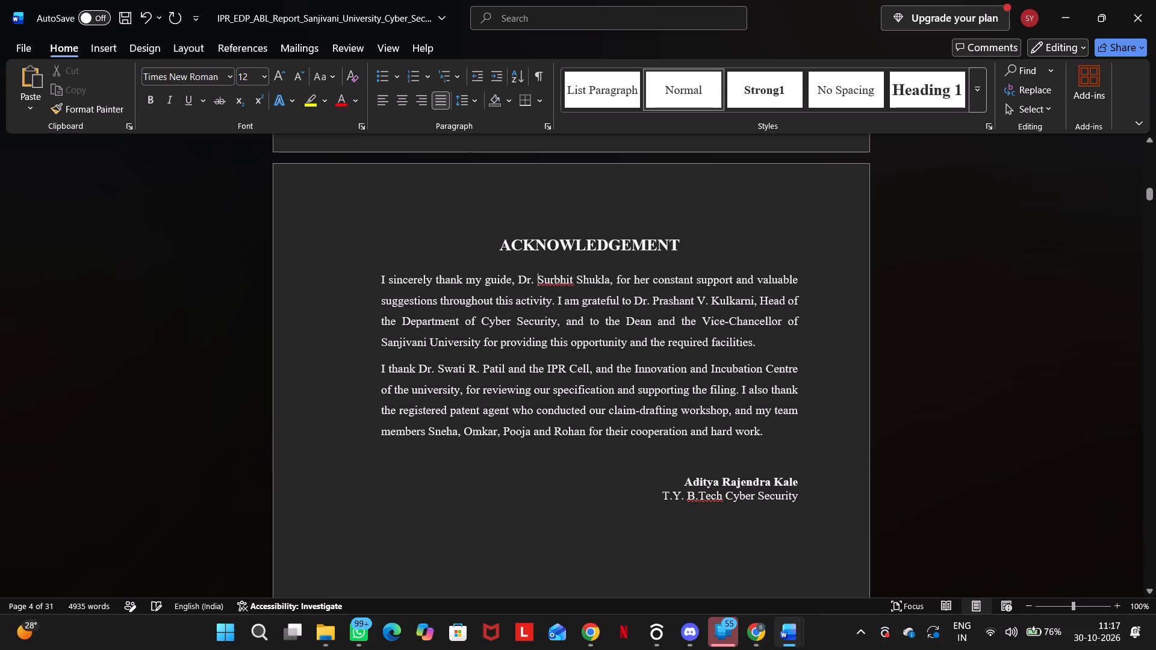
key(BackSpace)
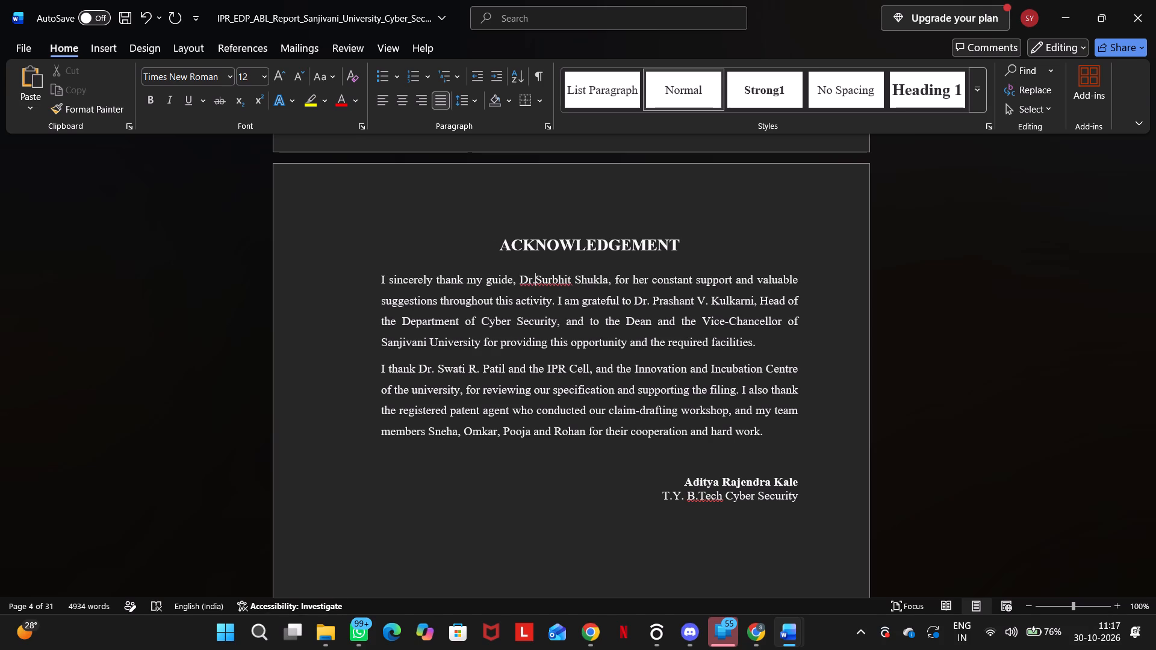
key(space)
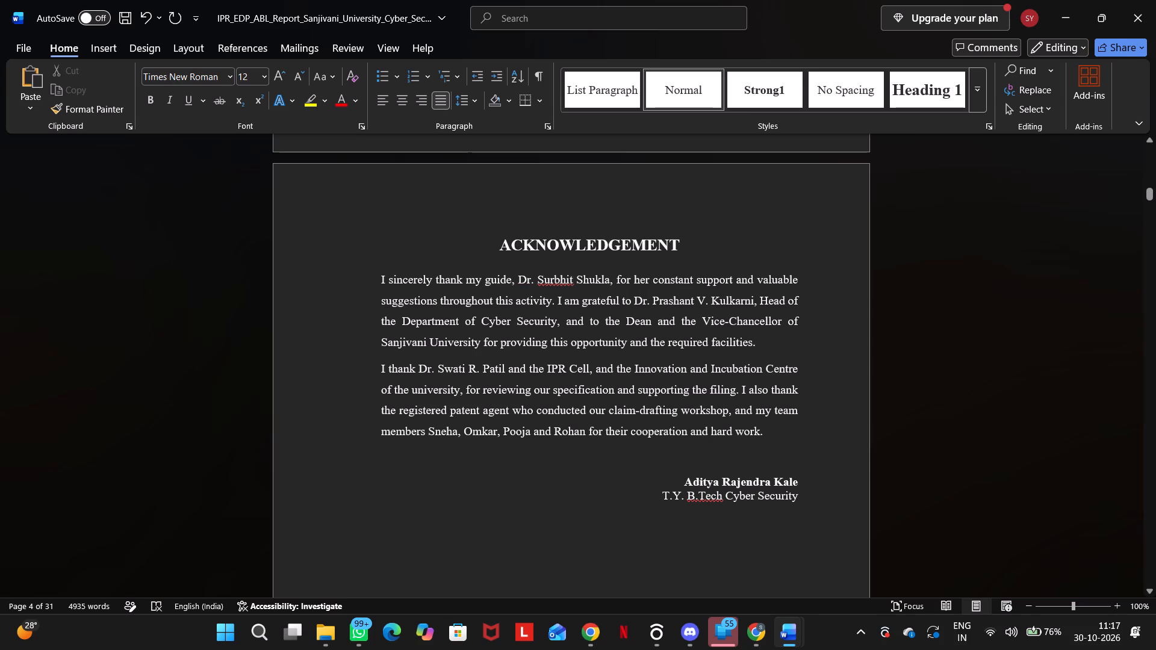
Review the student and guide details on the cover page for reference, and return to the acknowledgement.
scroll(612, 268, up, 7)
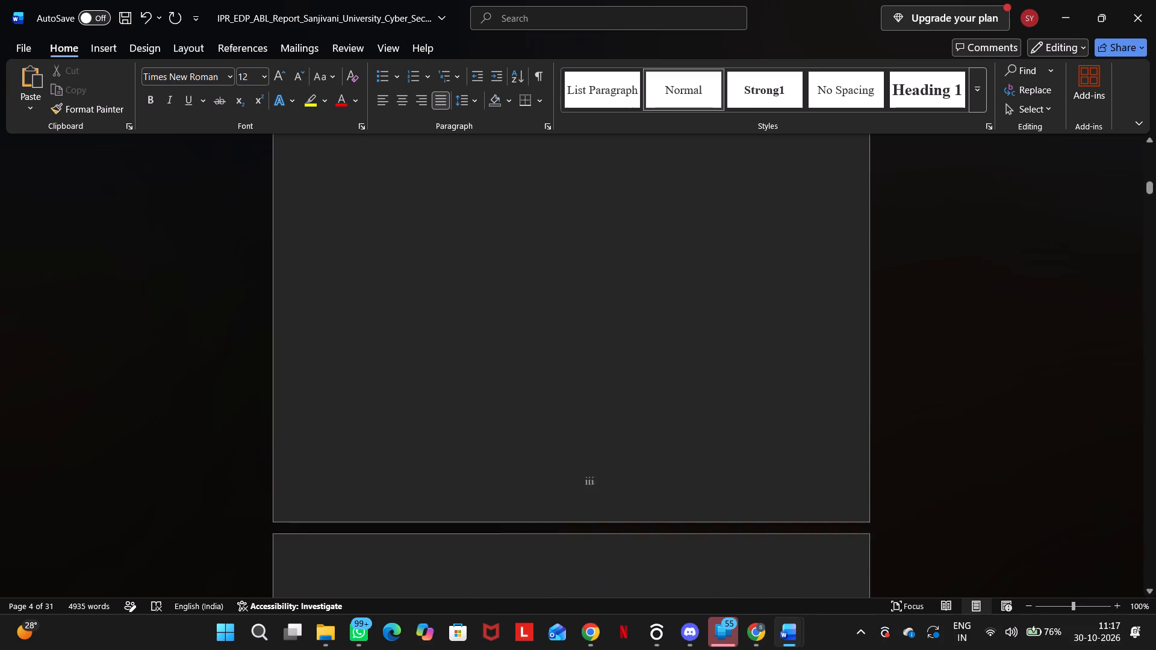
scroll(612, 268, up, 6)
scroll(612, 268, right, 1)
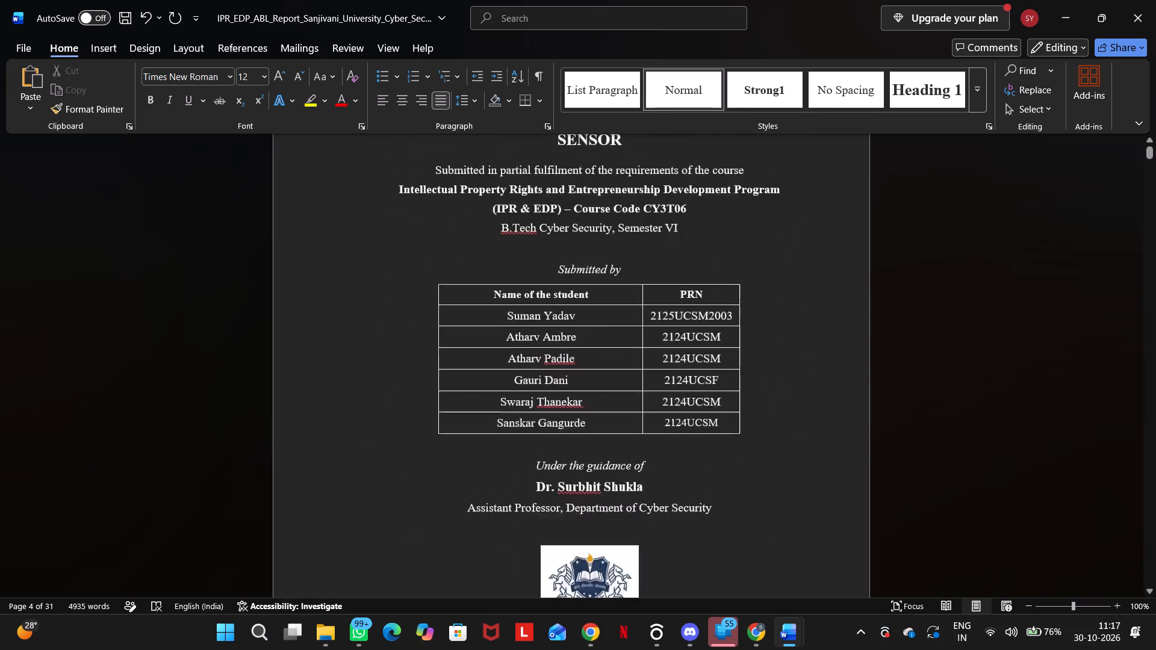
scroll(612, 268, right, 1)
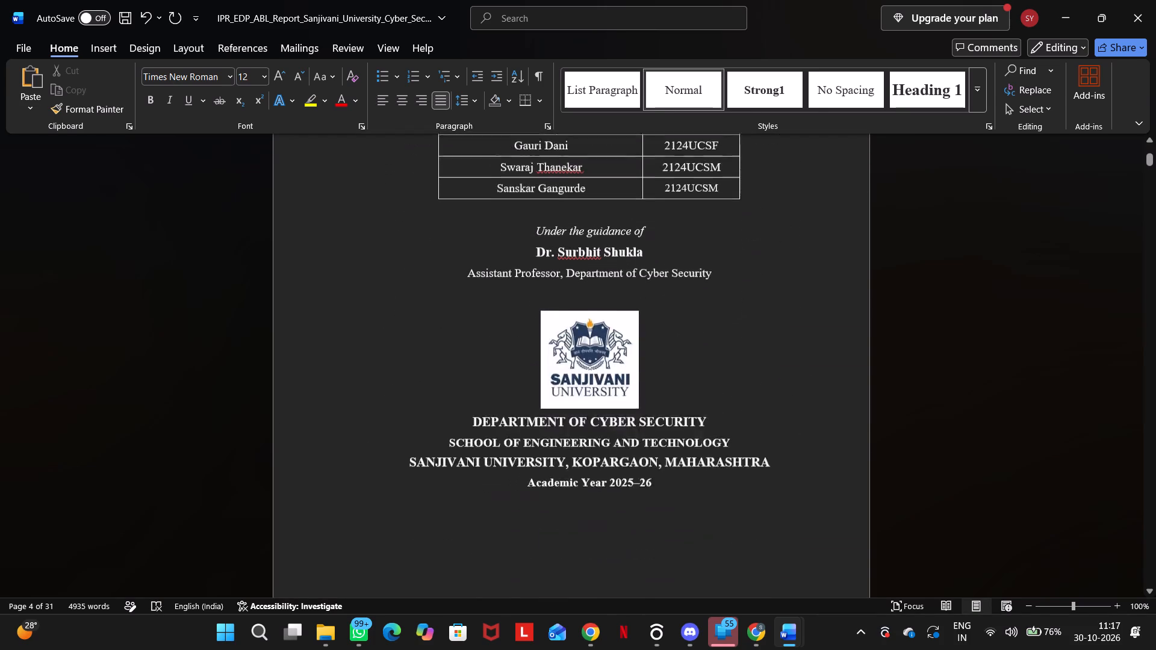
scroll(612, 268, right, 2)
scroll(612, 268, down, 3)
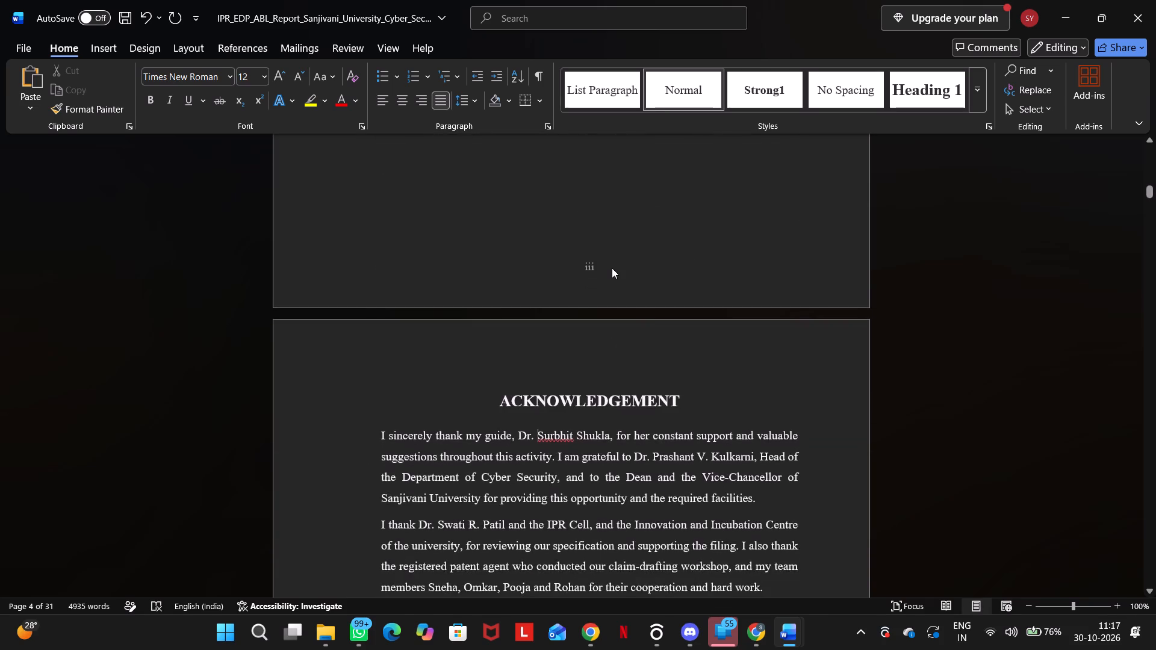
scroll(612, 268, down, 1)
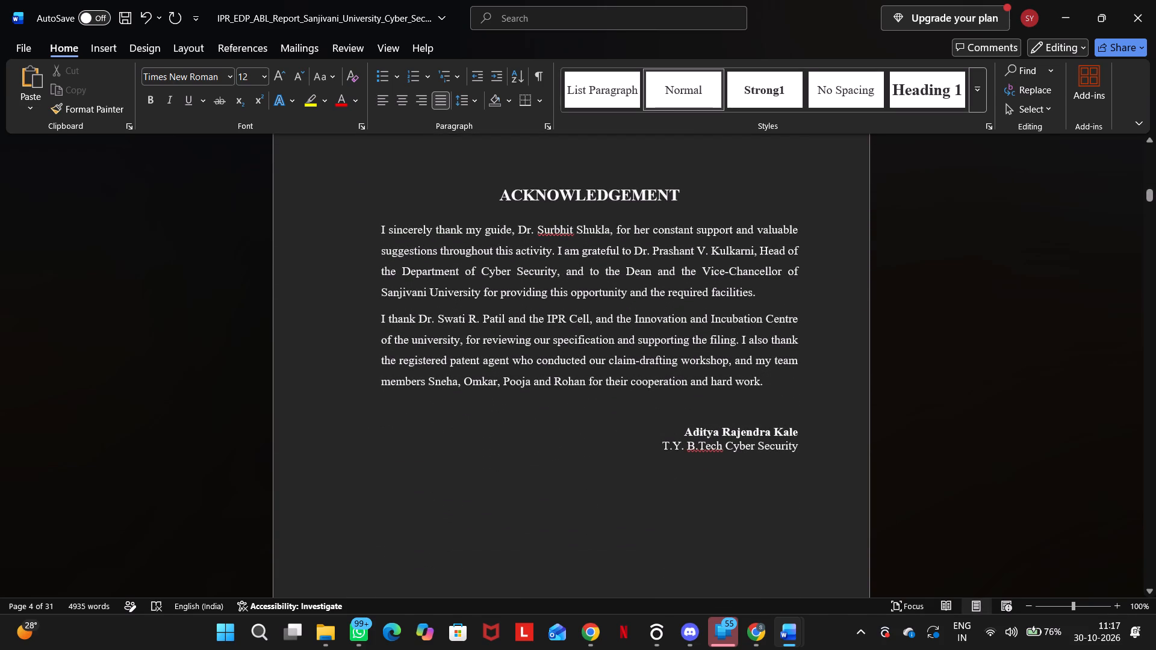
Change the pronoun "her" to "his" before "constant support" in the acknowledgement's first sentence.
click(647, 232)
key(Right)
key(BackSpace)
key(BackSpace)
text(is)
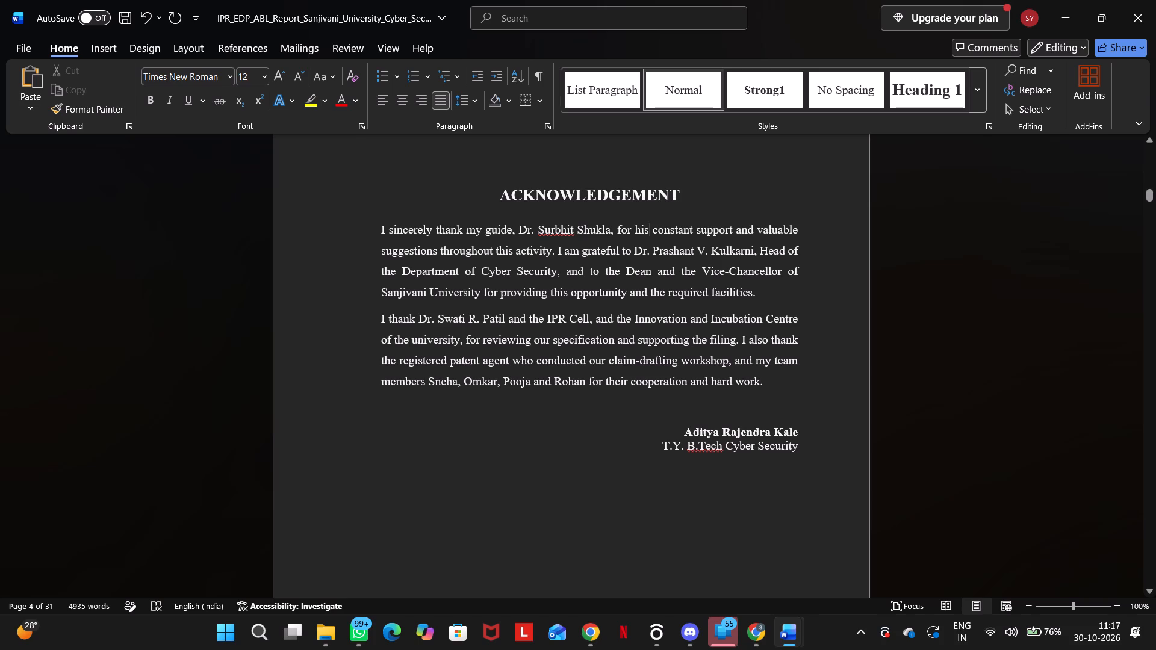
Replace the sample Head of Department's name after "grateful to Dr." in the acknowledgement with the actual department head's name.
click(754, 253)
key(BackSpace)
key(BackSpace)
key(BackSpace)
key(BackSpace)
key(BackSpace)
key(BackSpace)
key(BackSpace)
key(BackSpace)
key(BackSpace)
key(BackSpace)
key(BackSpace)
key(BackSpace)
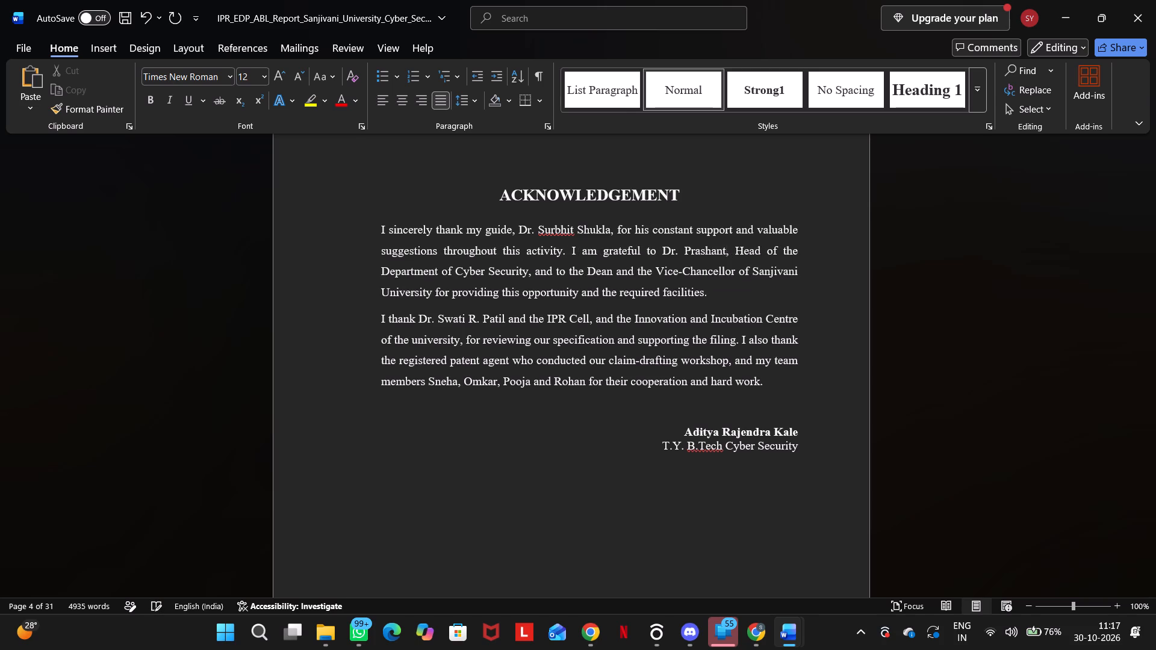
key(BackSpace)
key(BackSpace)
key(BackSpace)
key(BackSpace)
key(BackSpace)
key(BackSpace)
key(BackSpace)
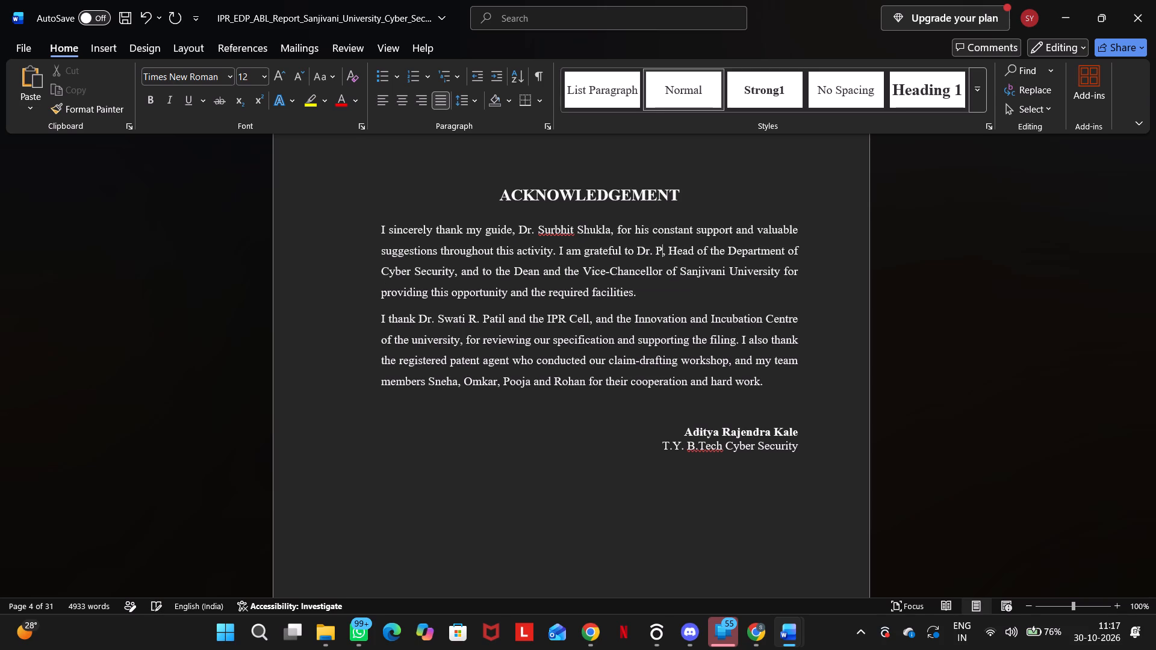
key(BackSpace)
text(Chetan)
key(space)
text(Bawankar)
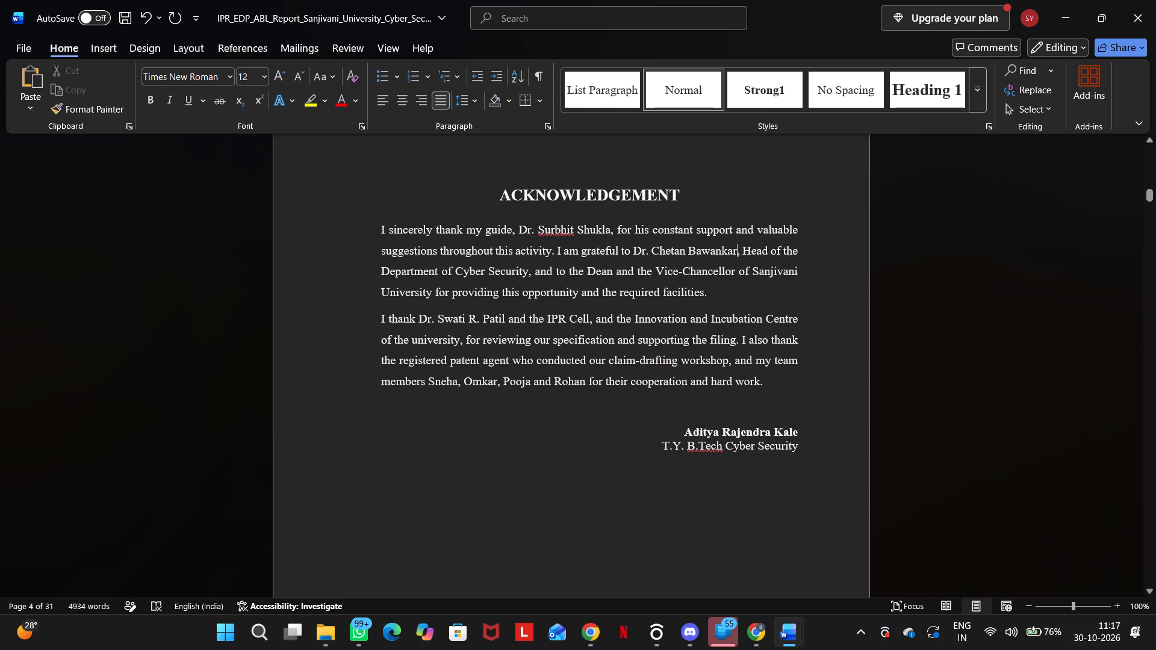
Replace the sample faculty name after "I thank Dr." in the acknowledgement's second paragraph with the actual guide's name.
click(505, 324)
key(BackSpace)
key(BackSpace)
key(BackSpace)
key(BackSpace)
key(BackSpace)
key(BackSpace)
key(BackSpace)
key(BackSpace)
key(BackSpace)
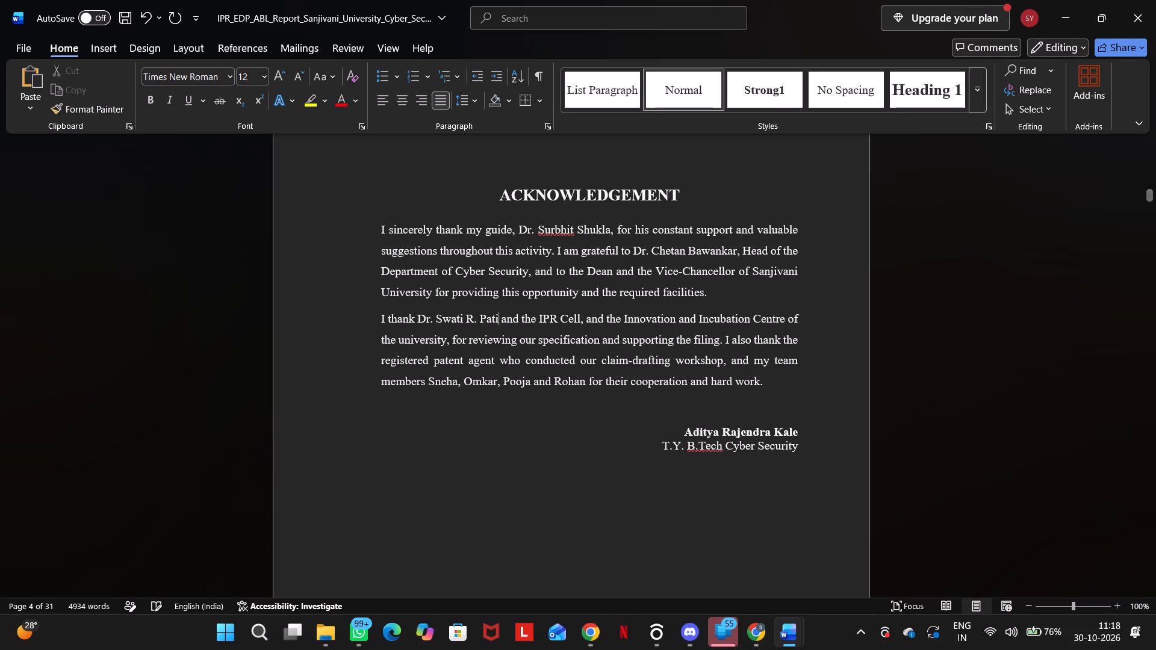
key(BackSpace)
key(BackSpace)
key(BackSpace)
key(BackSpace)
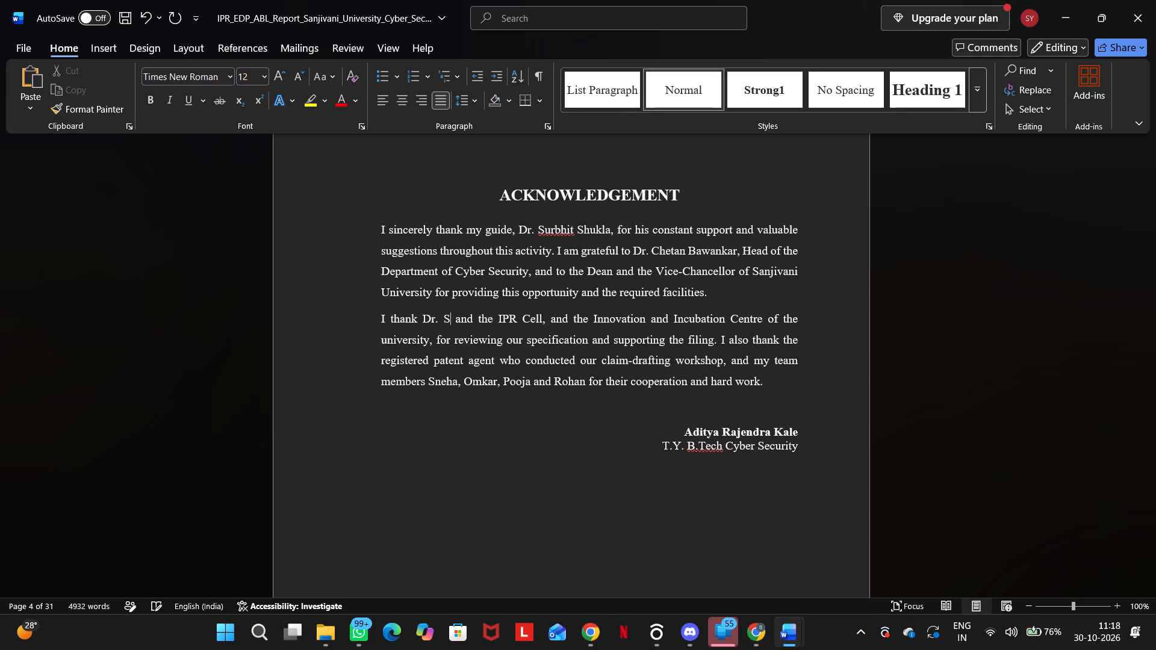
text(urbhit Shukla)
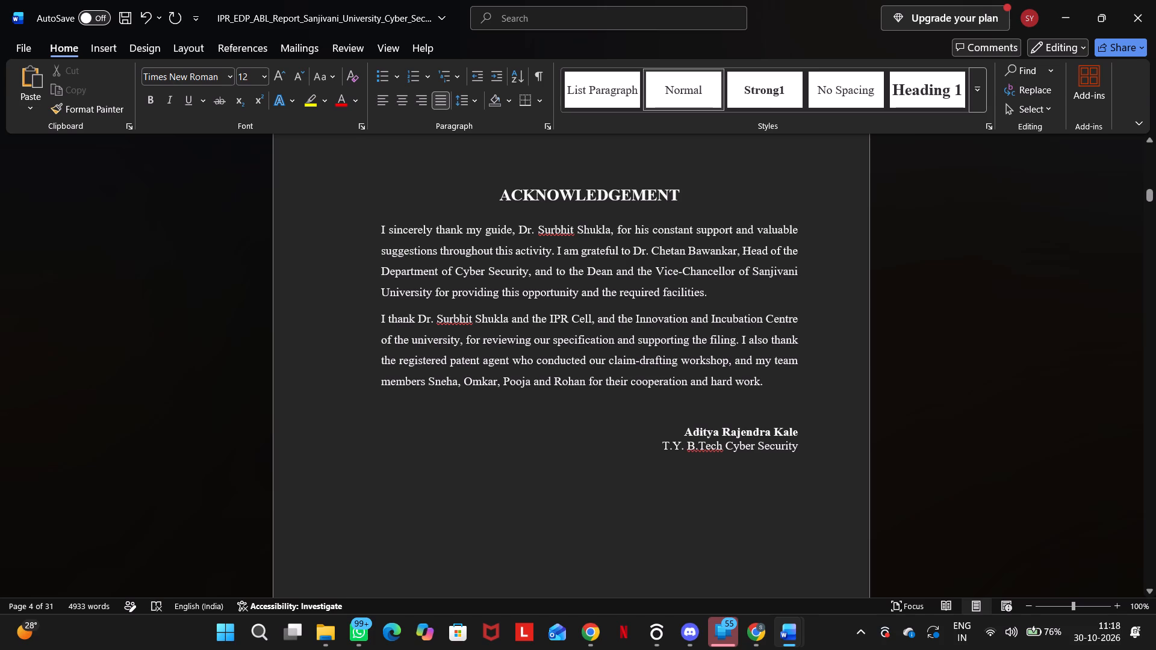
Replace the first sample team member, "Sneha", in the acknowledgement's last sentence with the first actual team member's full name.
click(456, 383)
key(BackSpace)
key(BackSpace)
key(BackSpace)
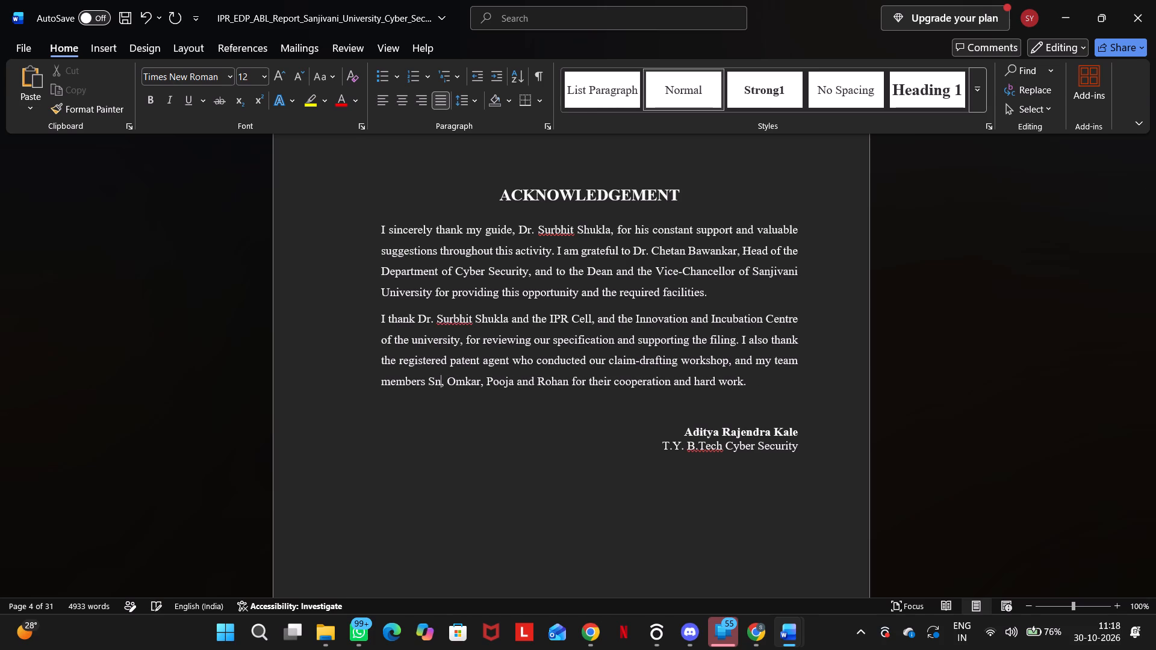
key(BackSpace)
key(BackSpace)
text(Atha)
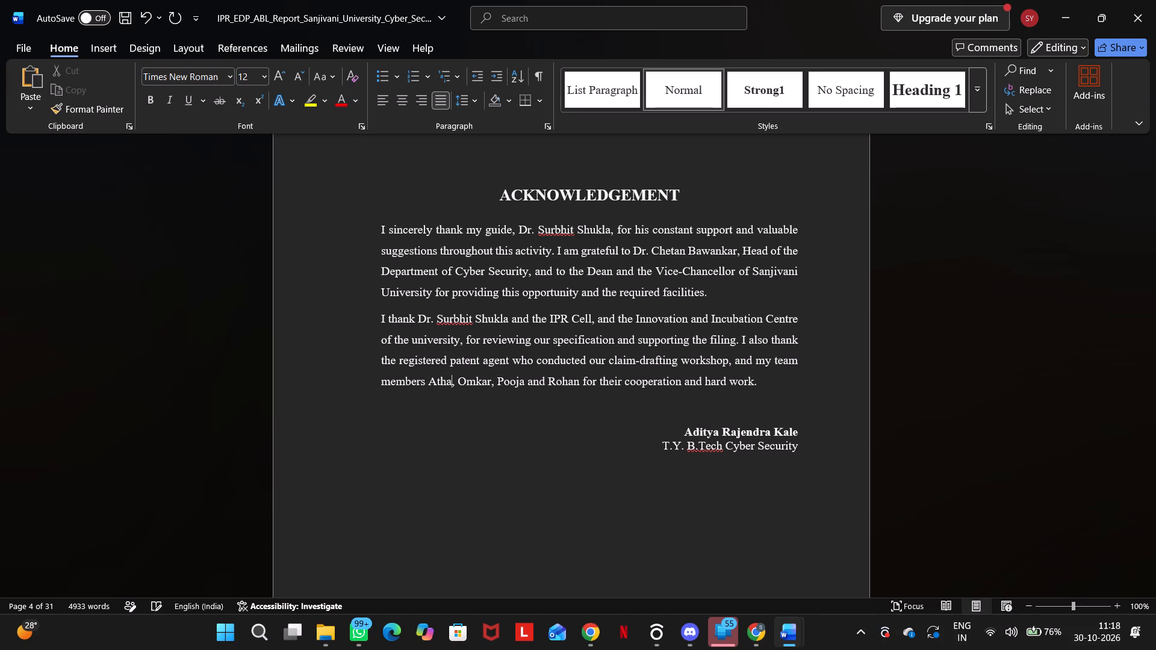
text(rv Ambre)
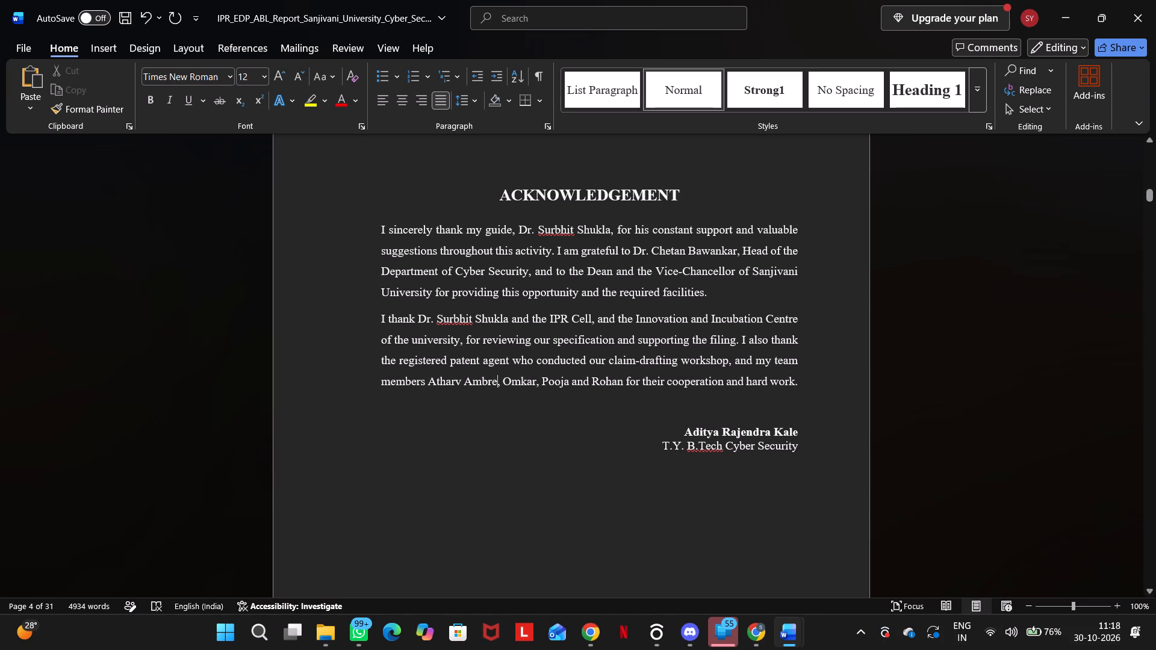
Replace the sample team member "Omkar" in the acknowledgement with the full name of the third student in the cover table.
click(536, 382)
key(BackSpace)
key(BackSpace)
key(BackSpace)
key(BackSpace)
key(BackSpace)
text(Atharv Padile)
Replace the sample team member "Pooja" in the acknowledgement with the fifth cover-table student's full name, followed by a comma.
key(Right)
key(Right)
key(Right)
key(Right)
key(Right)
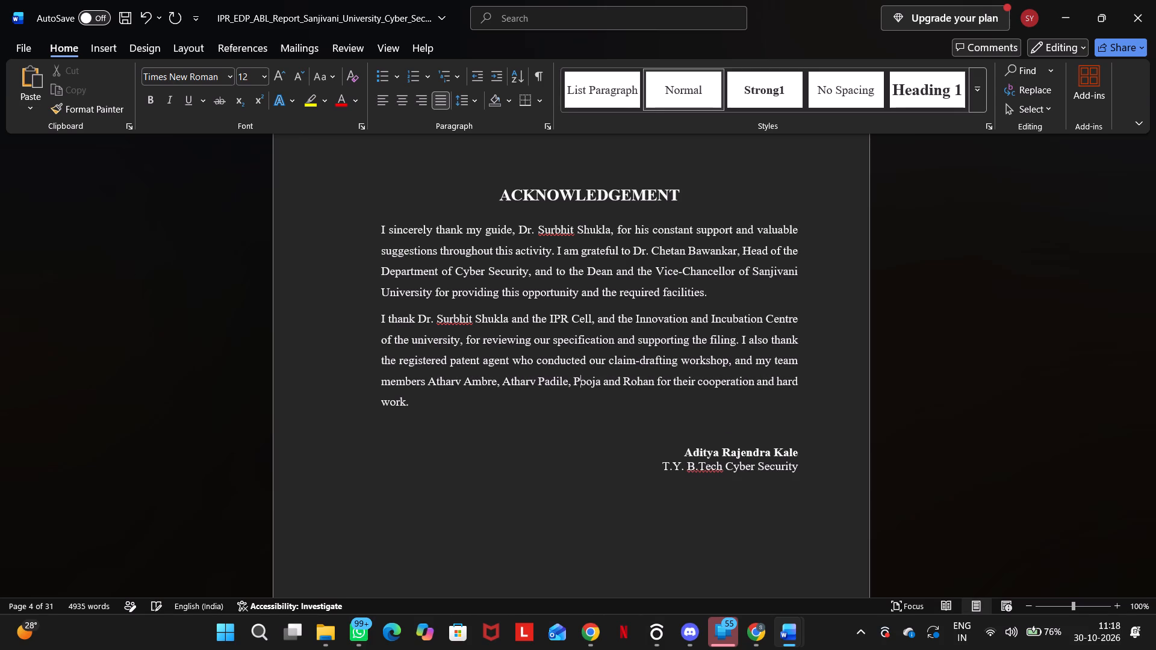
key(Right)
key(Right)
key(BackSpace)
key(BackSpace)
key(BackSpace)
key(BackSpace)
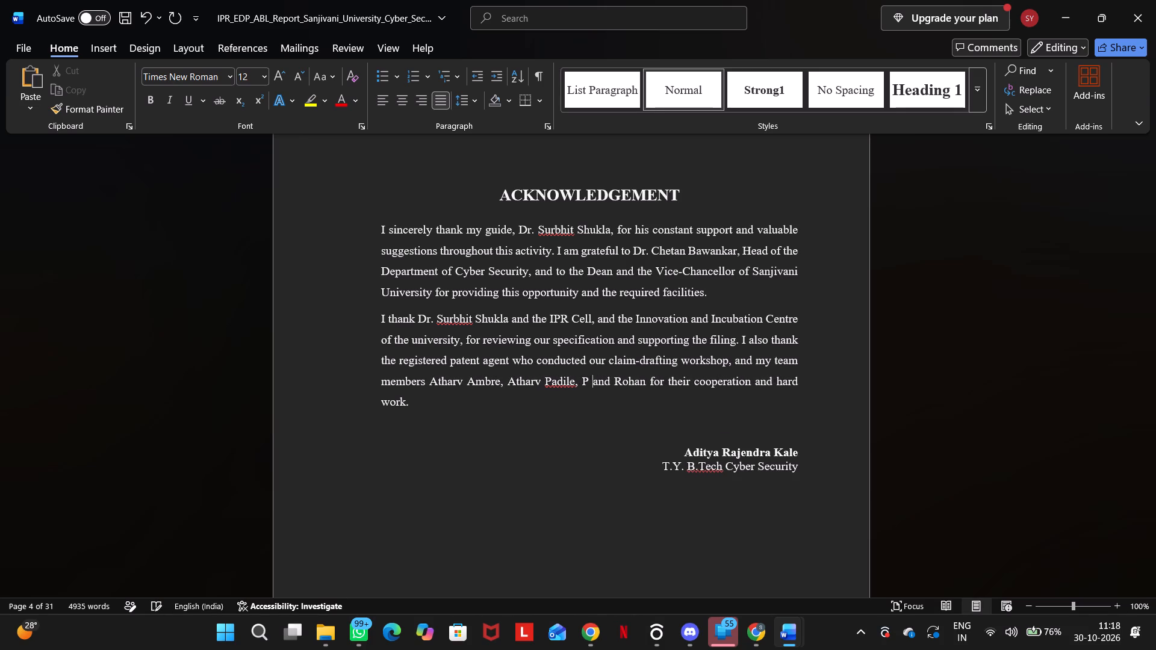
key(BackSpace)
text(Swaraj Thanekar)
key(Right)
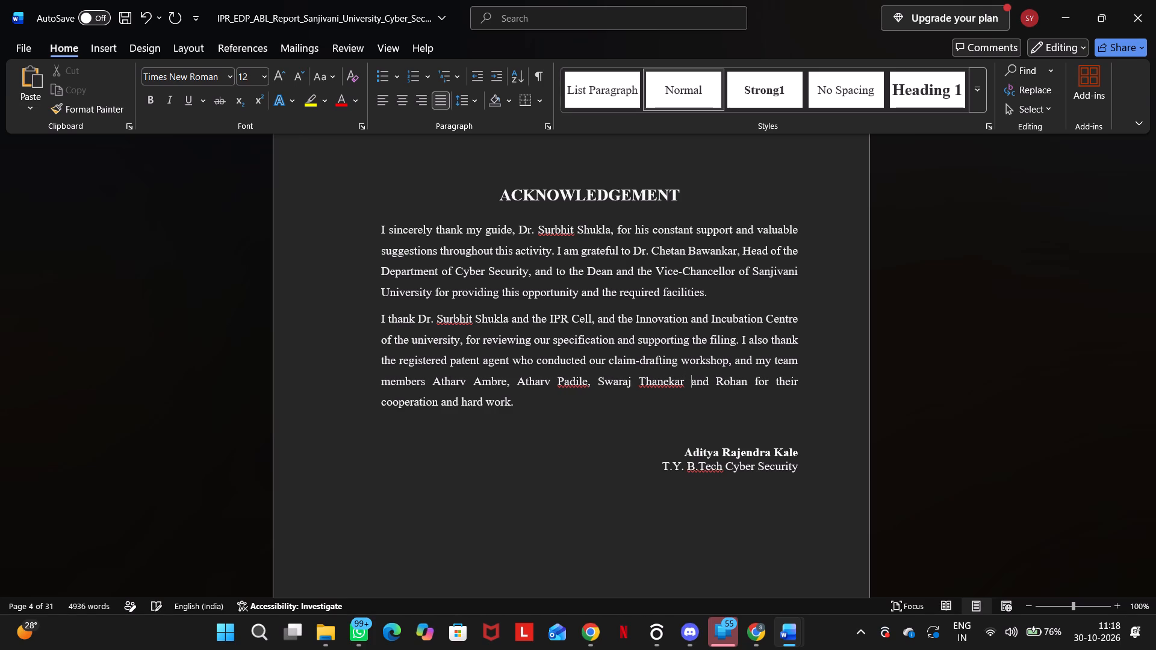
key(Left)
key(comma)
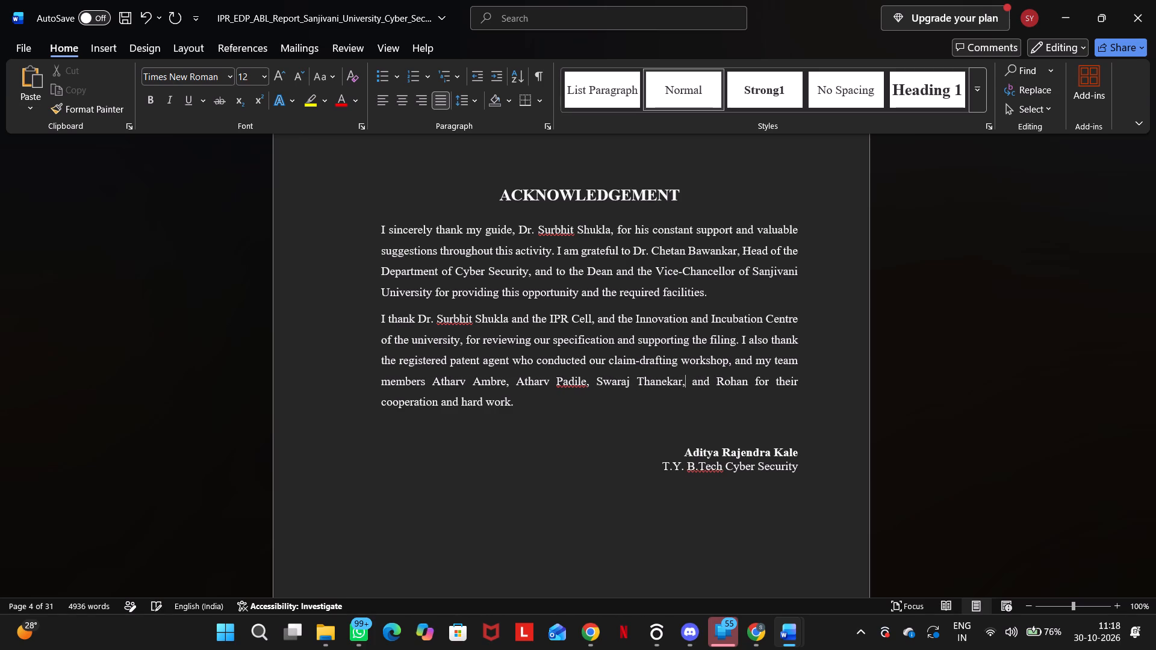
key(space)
Replace "and Rohan" in the acknowledgement's team member list with the full name of the sixth student in the cover table.
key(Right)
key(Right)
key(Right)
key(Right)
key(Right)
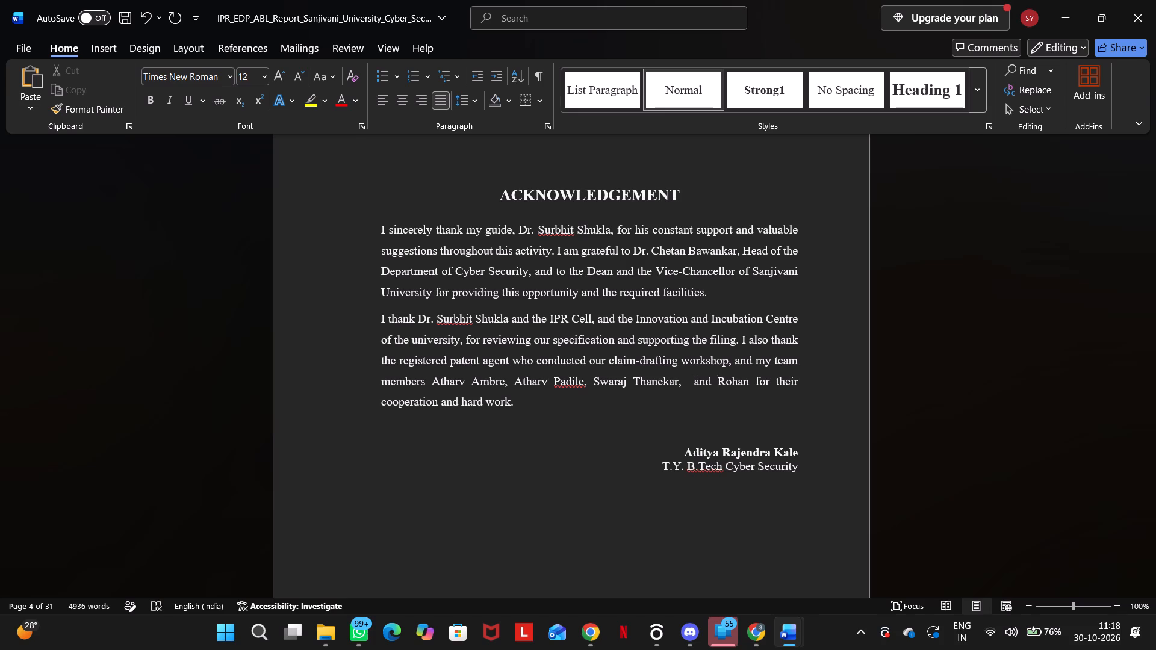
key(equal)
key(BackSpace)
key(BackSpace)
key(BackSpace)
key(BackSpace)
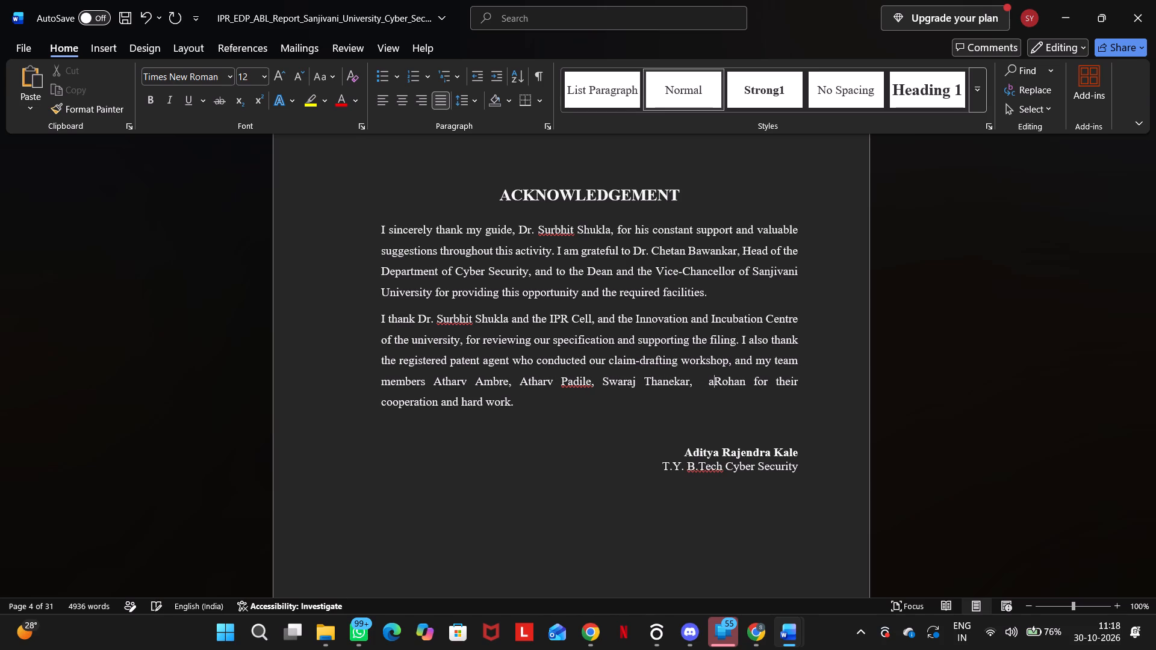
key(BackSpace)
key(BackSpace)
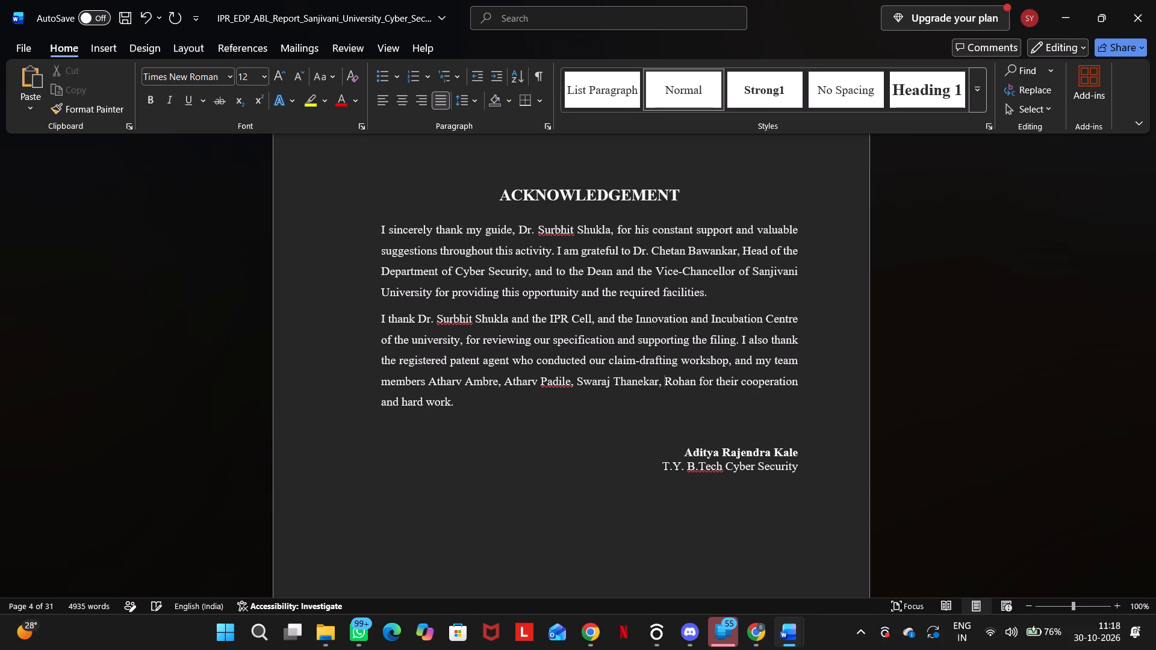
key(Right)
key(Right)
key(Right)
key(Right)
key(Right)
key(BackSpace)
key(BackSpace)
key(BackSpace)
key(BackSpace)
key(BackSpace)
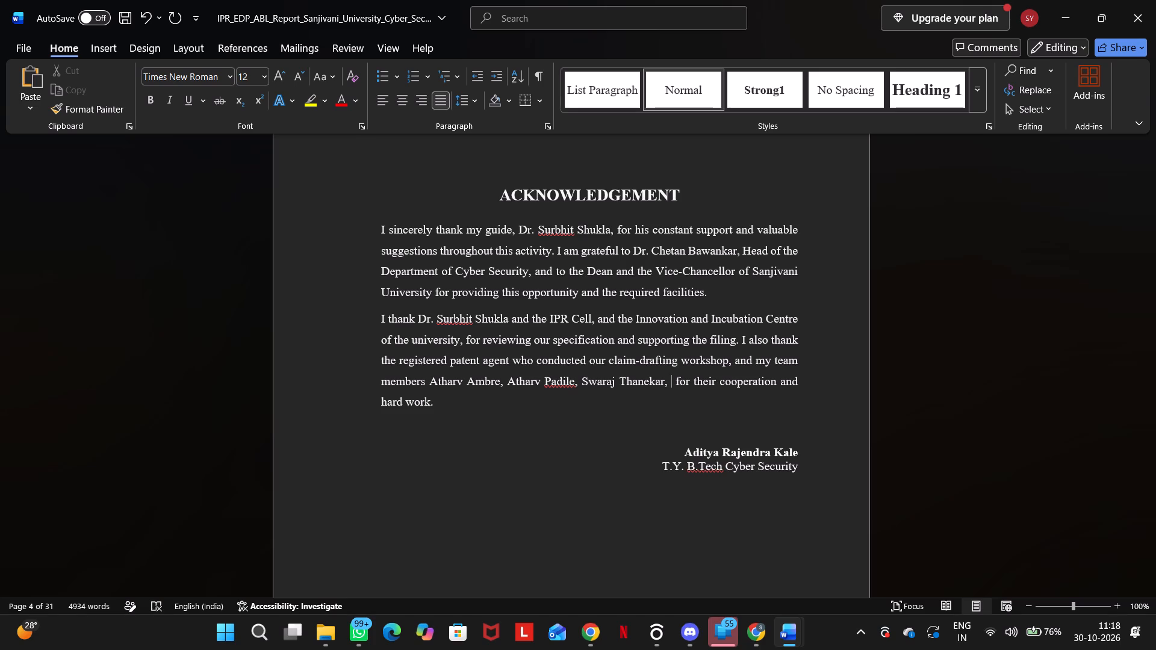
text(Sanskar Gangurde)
Add "and" plus the fourth cover-table student's full name at the end of the acknowledgement's team member list.
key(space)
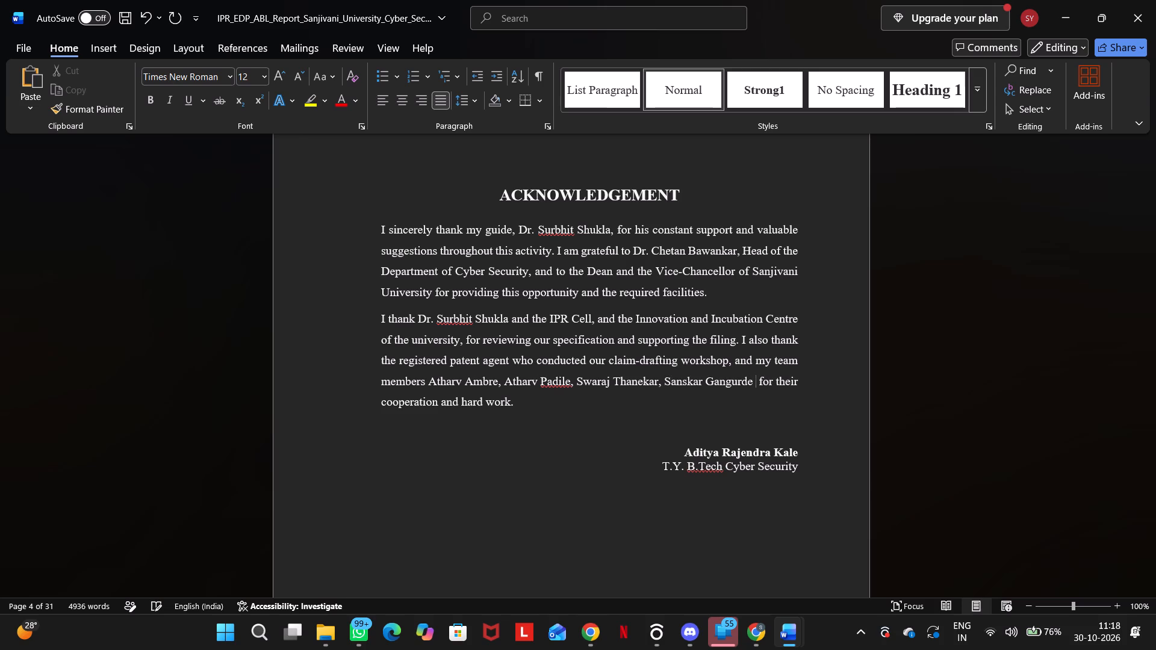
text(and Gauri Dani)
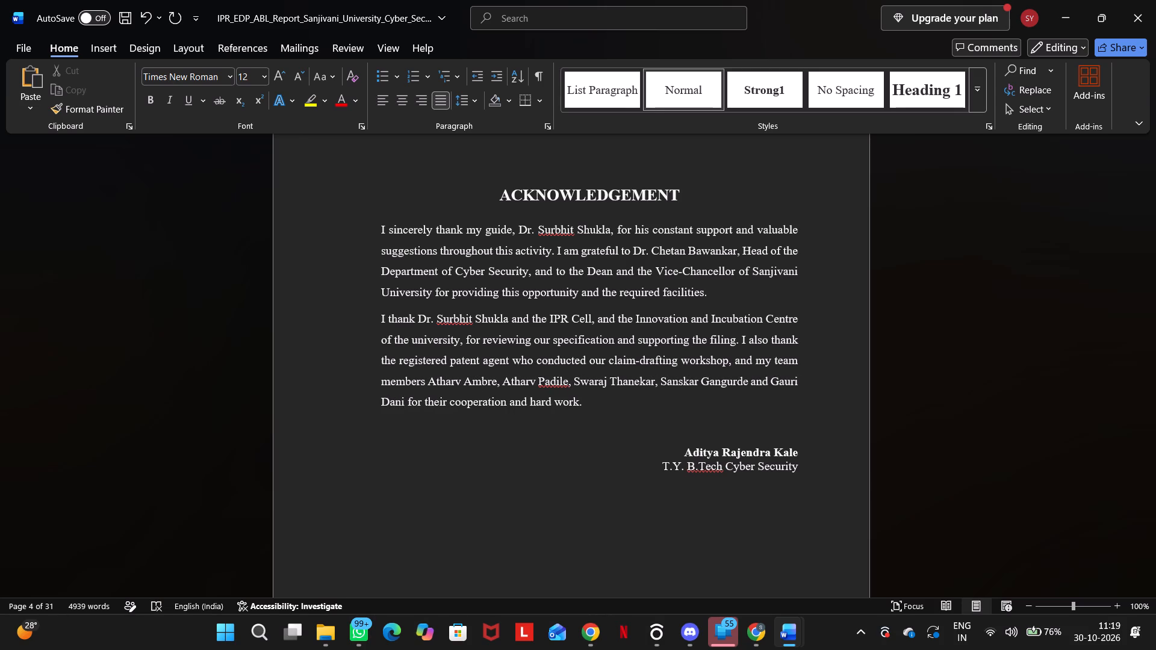
Replace the bold sample student name in the acknowledgement's sign-off with the lead student's own name.
click(799, 451)
key(BackSpace)
key(BackSpace)
key(BackSpace)
key(BackSpace)
key(BackSpace)
key(BackSpace)
key(BackSpace)
key(BackSpace)
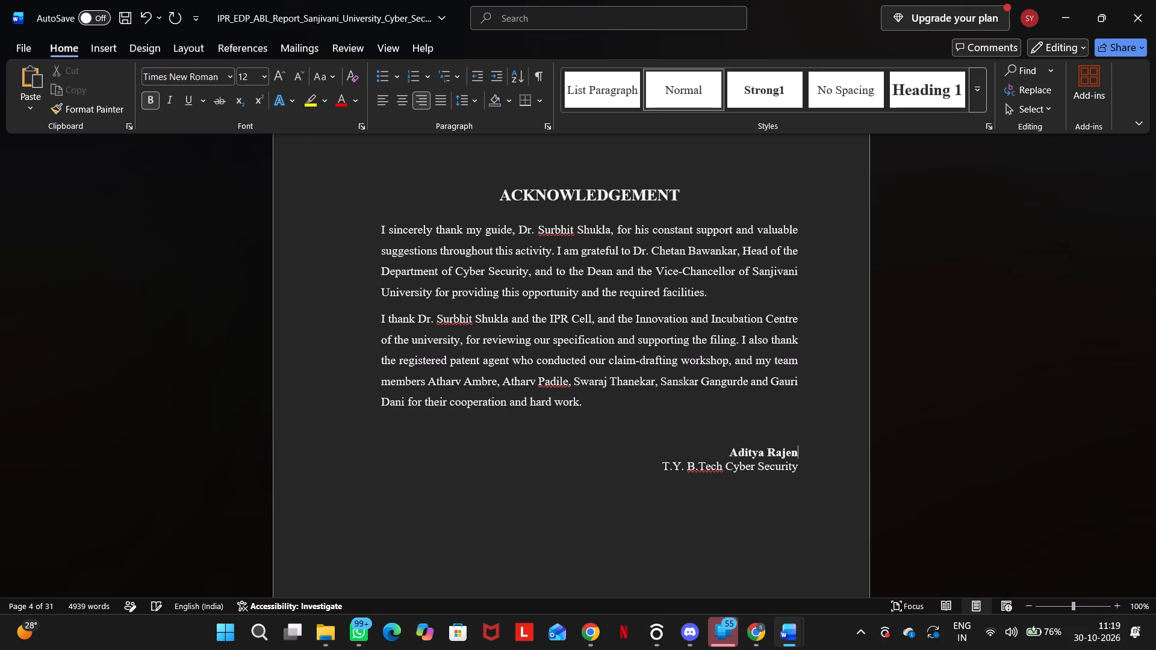
key(BackSpace)
key(BackSpace)
key(BackSpace)
key(BackSpace)
key(BackSpace)
key(BackSpace)
key(BackSpace)
key(BackSpace)
key(BackSpace)
key(BackSpace)
key(BackSpace)
key(BackSpace)
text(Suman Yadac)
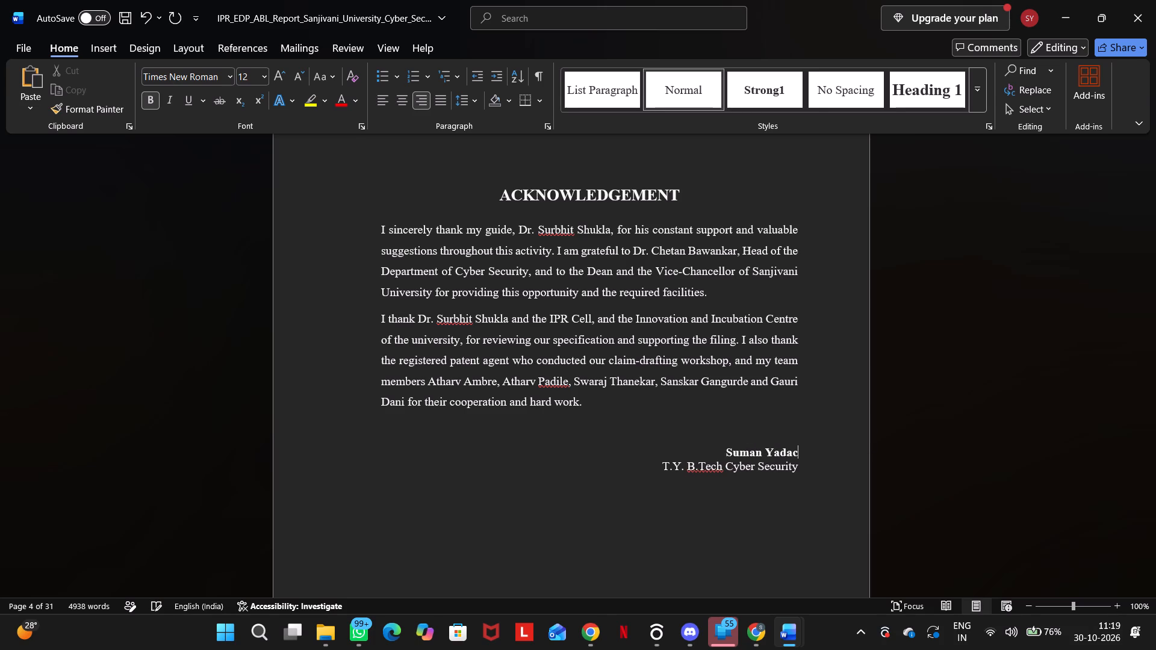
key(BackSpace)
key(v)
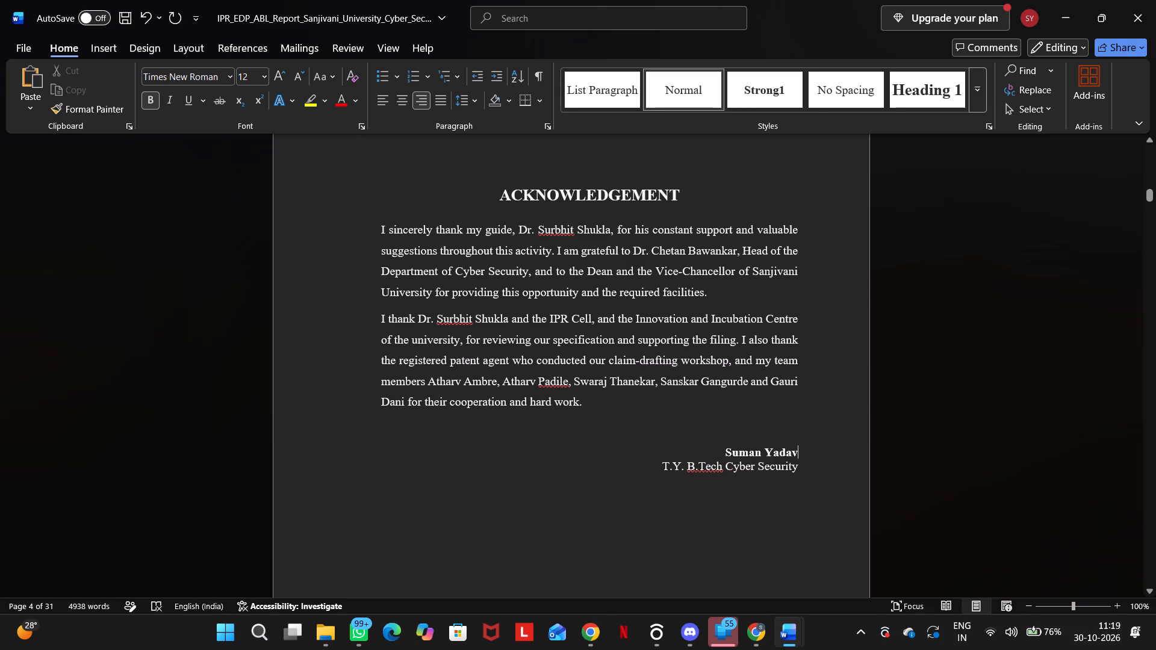
Copy the abstract's full text, including its keywords, from the Anti_Railway_Linen_Theft_Protection_Sensor_ABL_Report document.
scroll(1007, 426, down, 4)
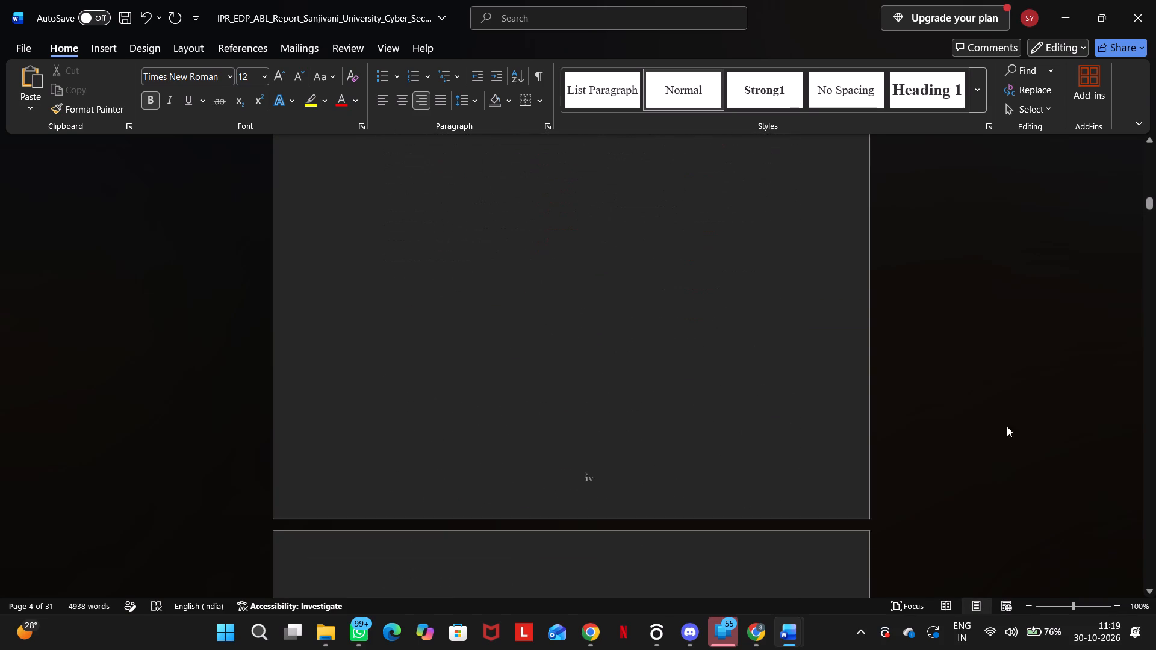
scroll(1007, 426, down, 2)
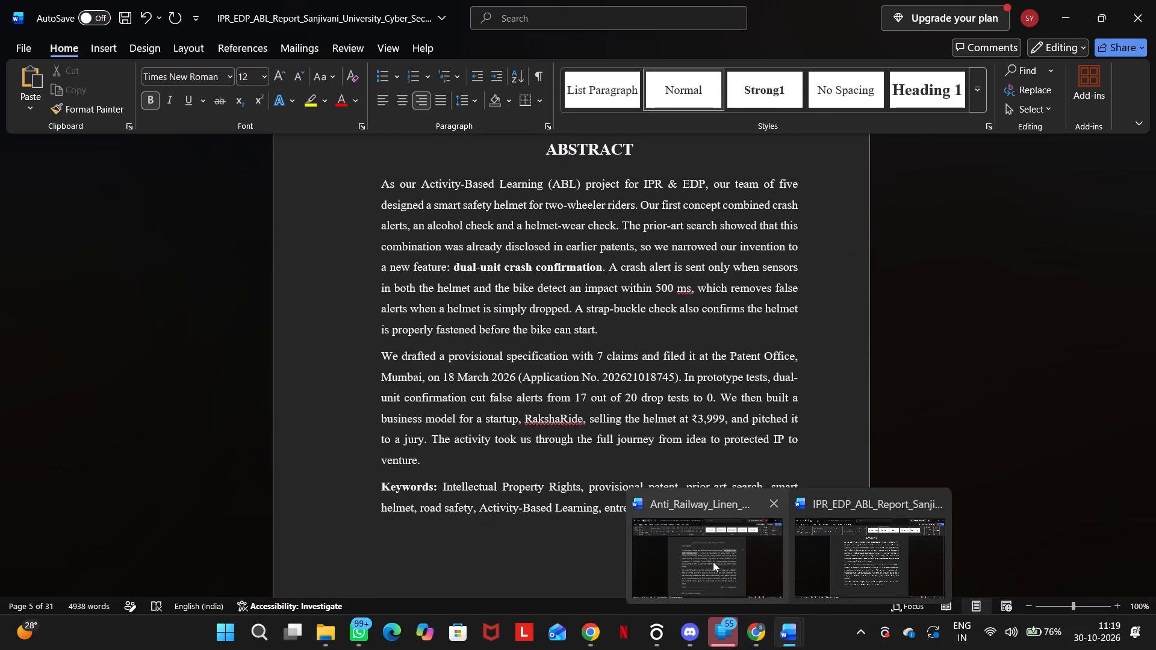
click(713, 562)
scroll(618, 471, down, 4)
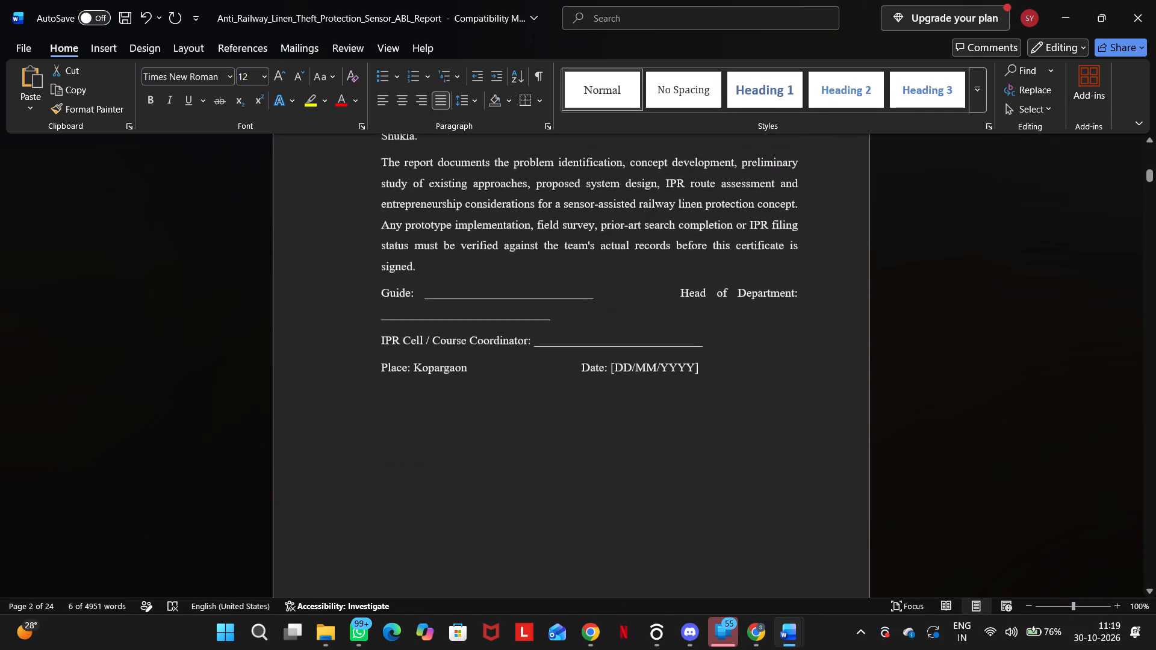
scroll(618, 471, down, 5)
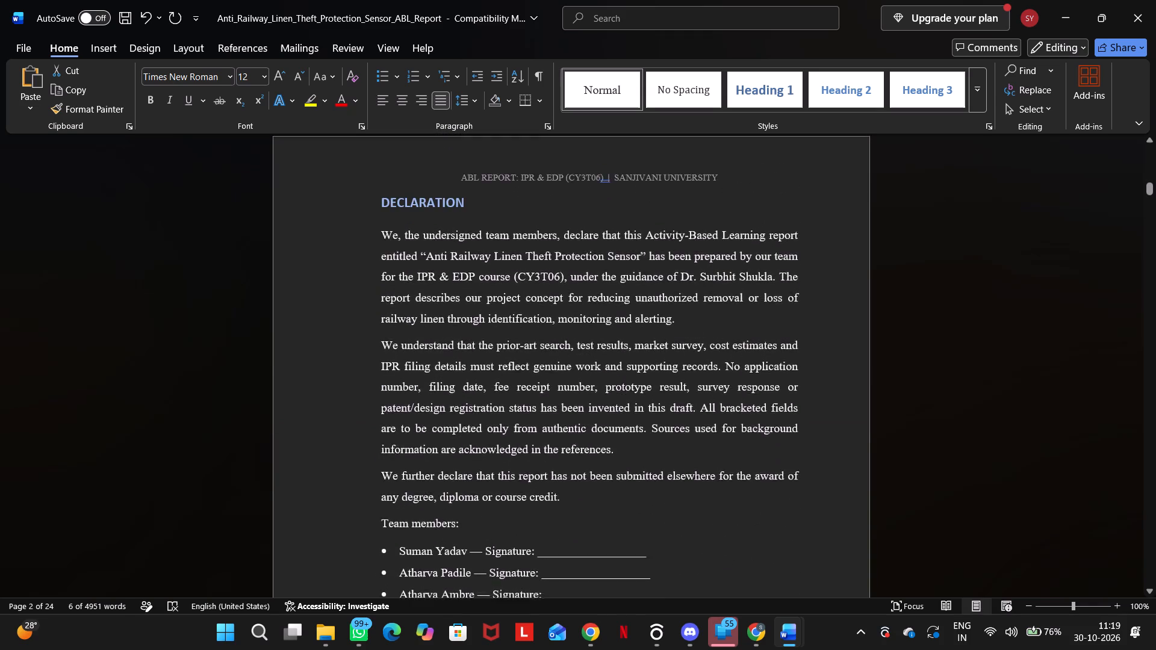
scroll(618, 471, down, 2)
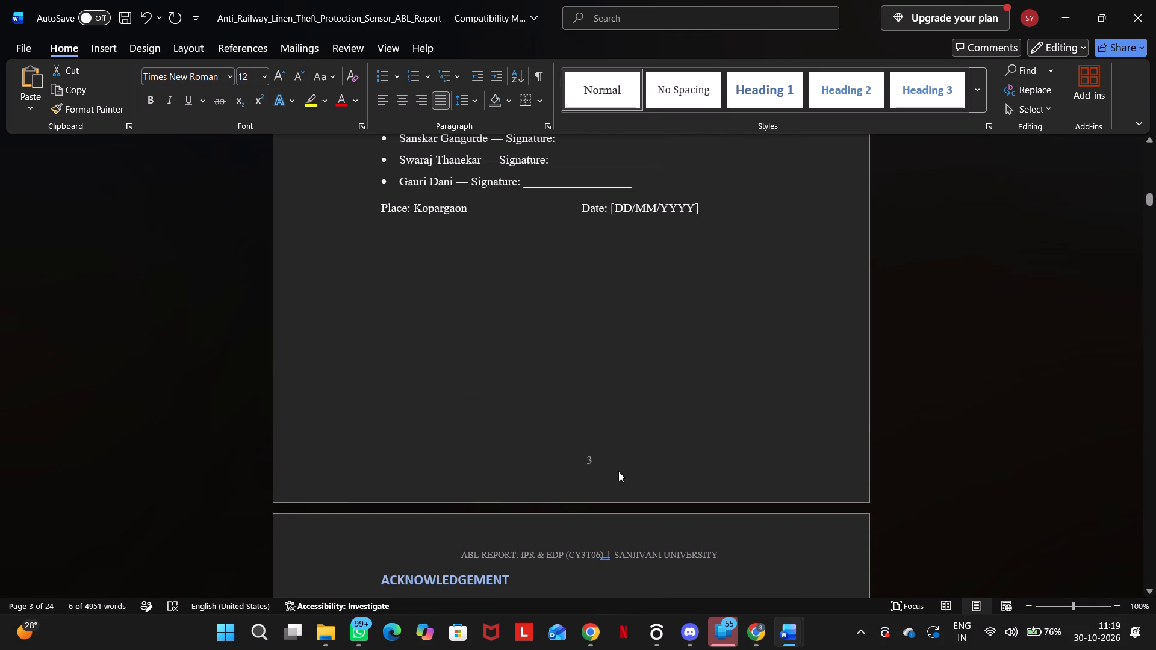
scroll(618, 471, down, 11)
scroll(618, 471, right, 1)
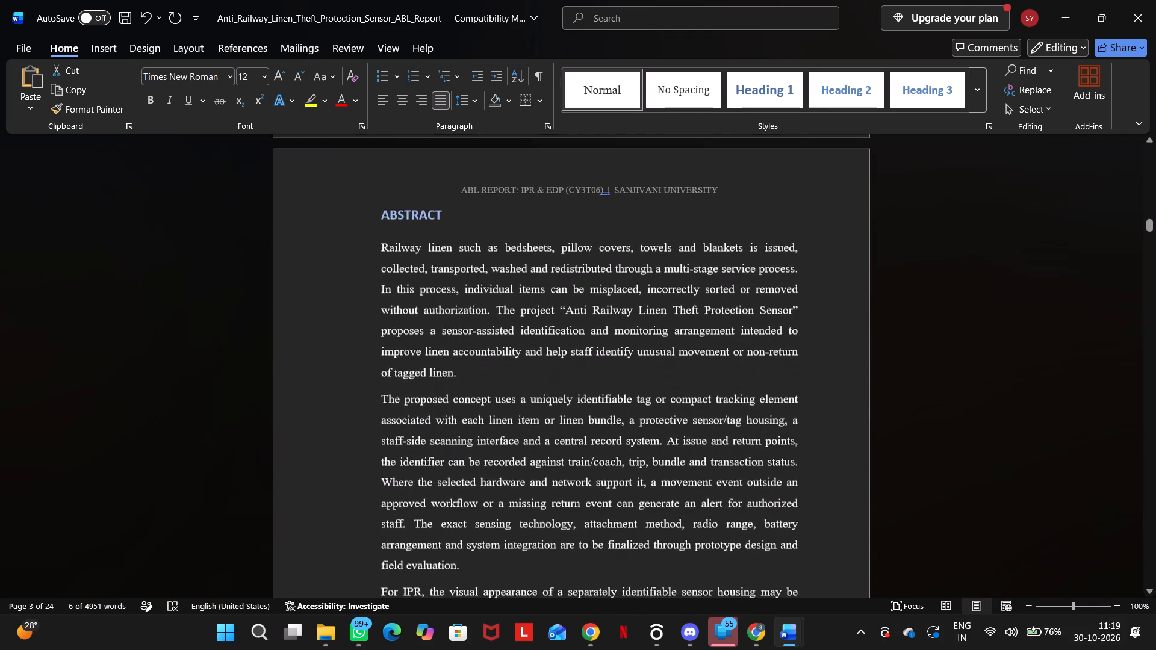
scroll(618, 471, right, 1)
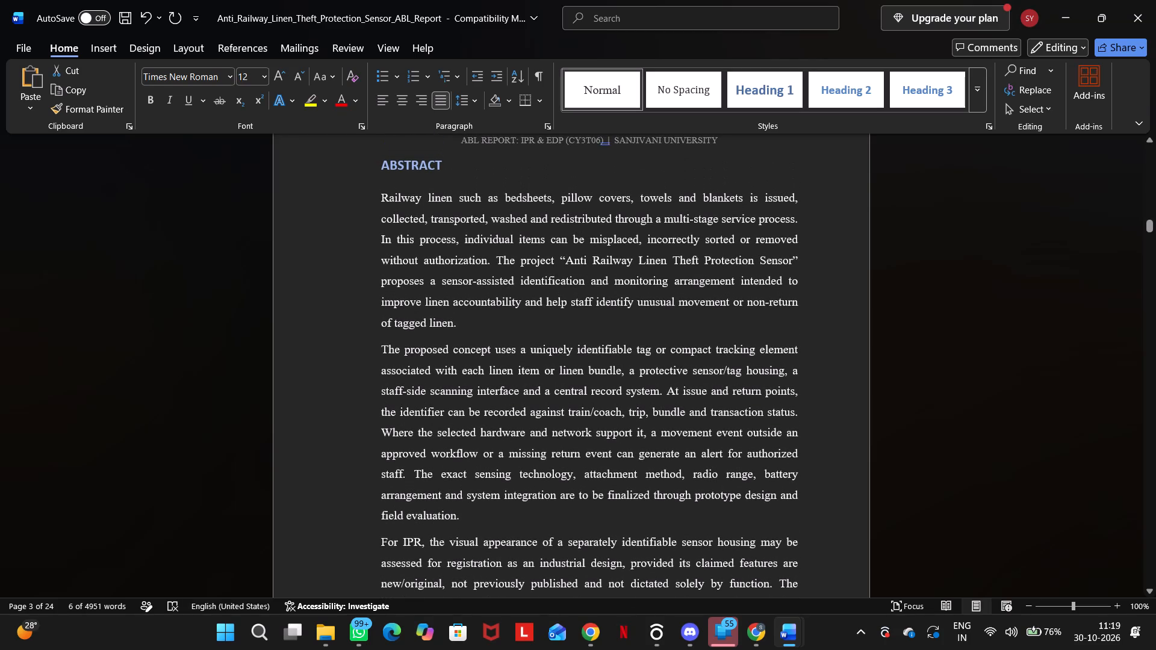
drag(382, 197, 565, 558)
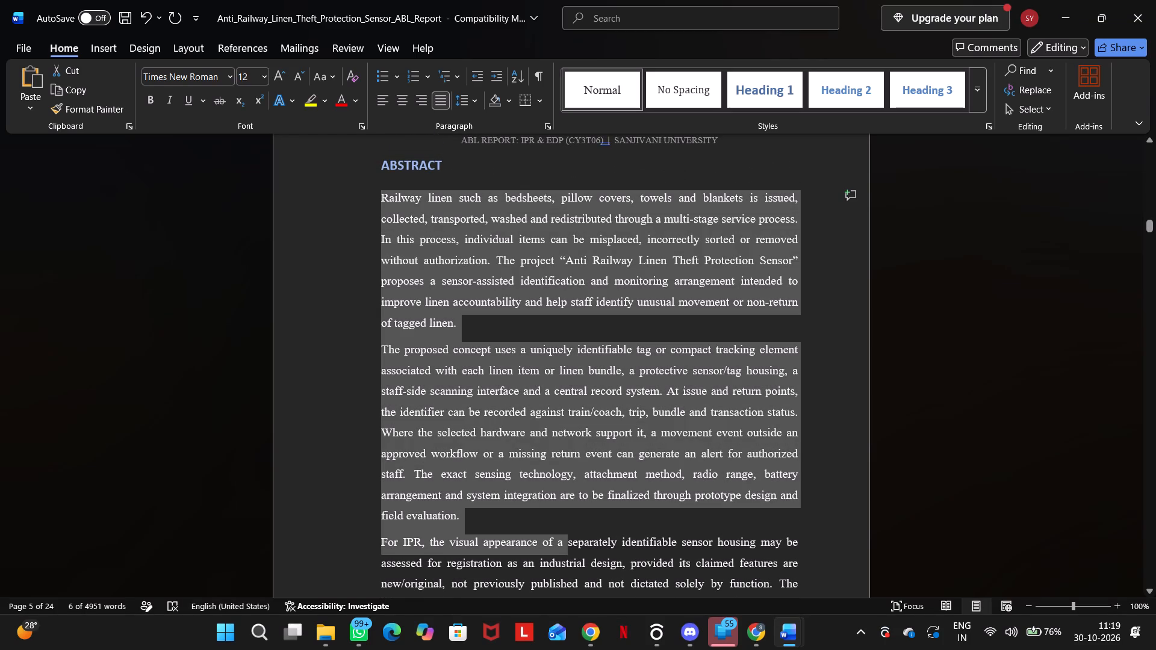
drag(565, 558, 700, 169)
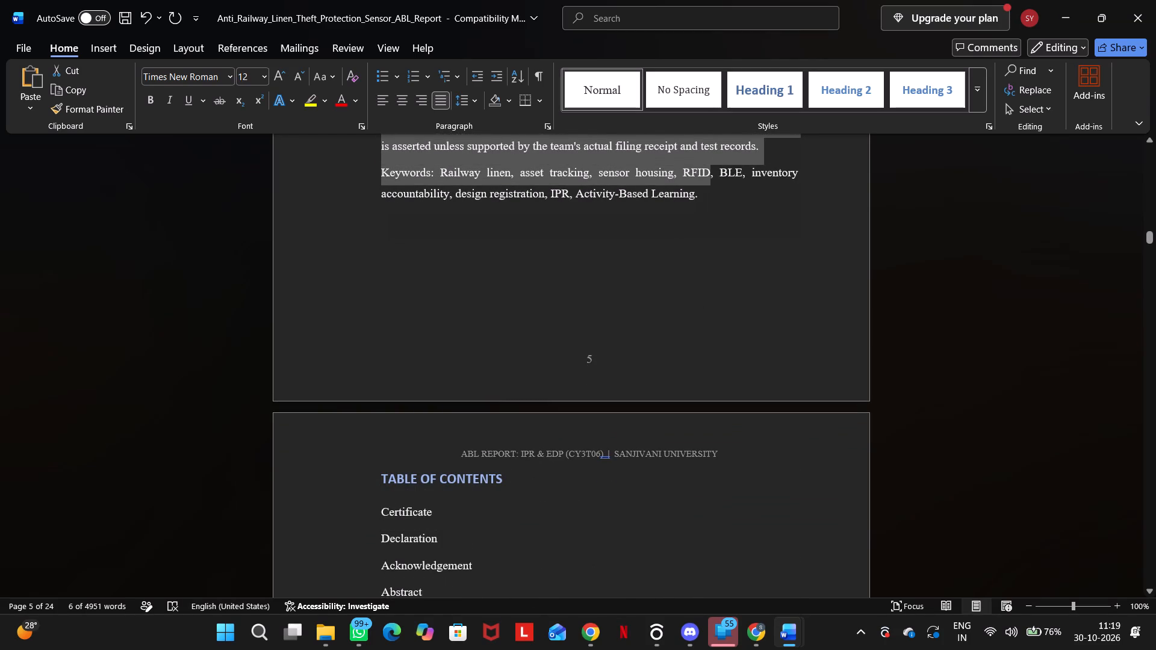
drag(700, 169, 706, 191)
key(ctrl+c)
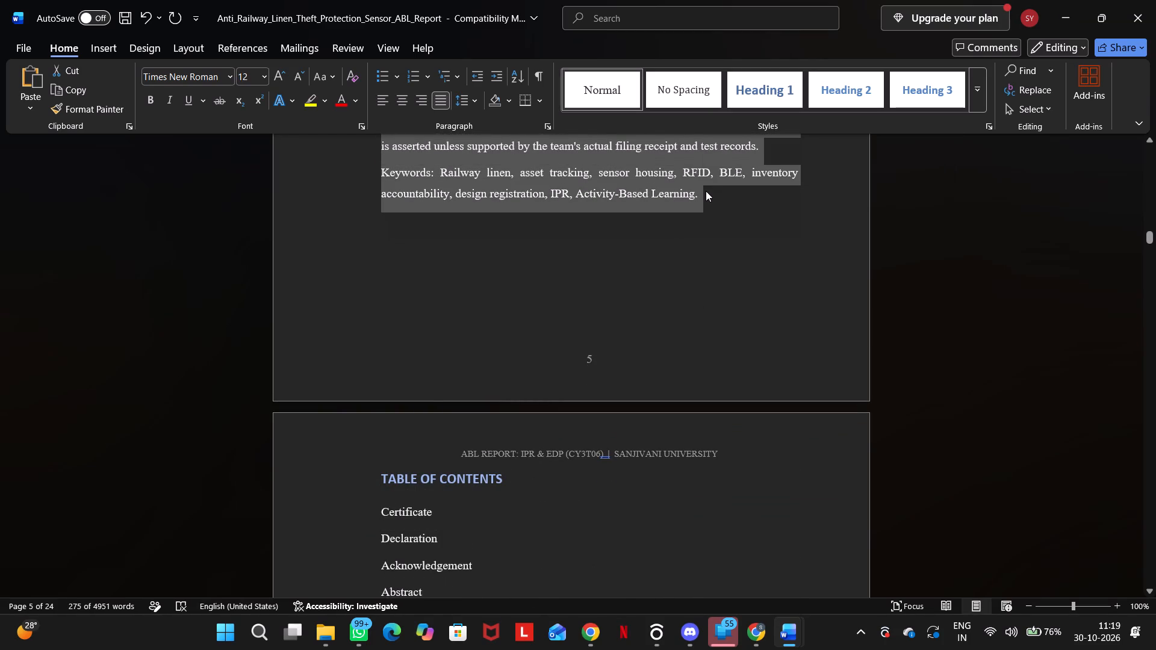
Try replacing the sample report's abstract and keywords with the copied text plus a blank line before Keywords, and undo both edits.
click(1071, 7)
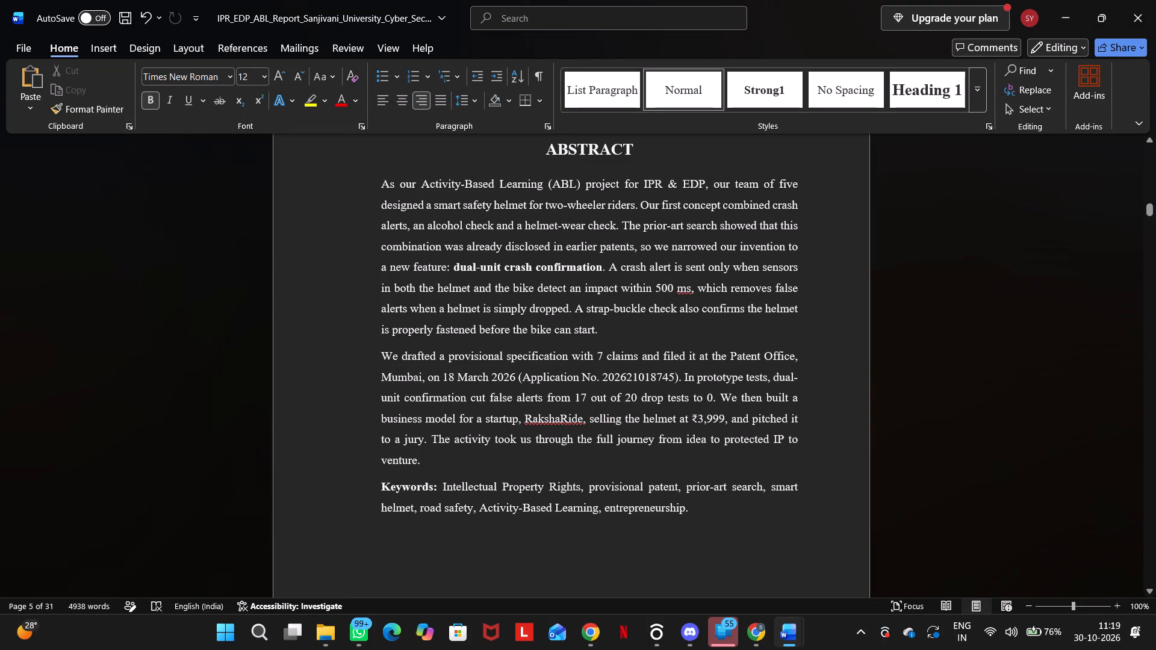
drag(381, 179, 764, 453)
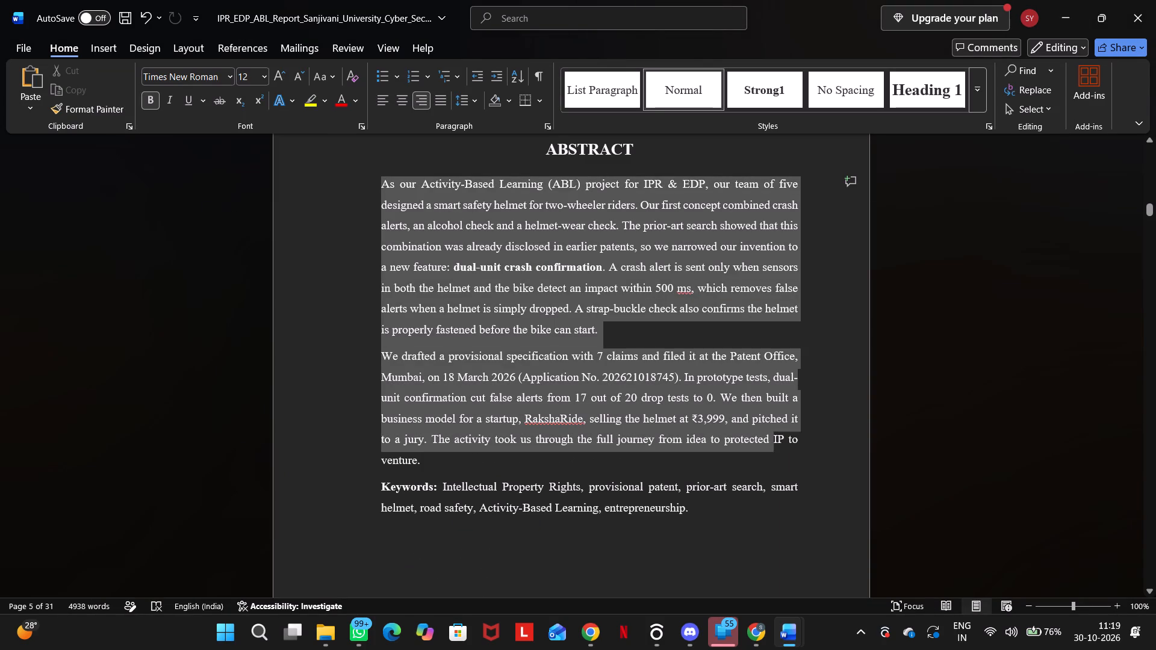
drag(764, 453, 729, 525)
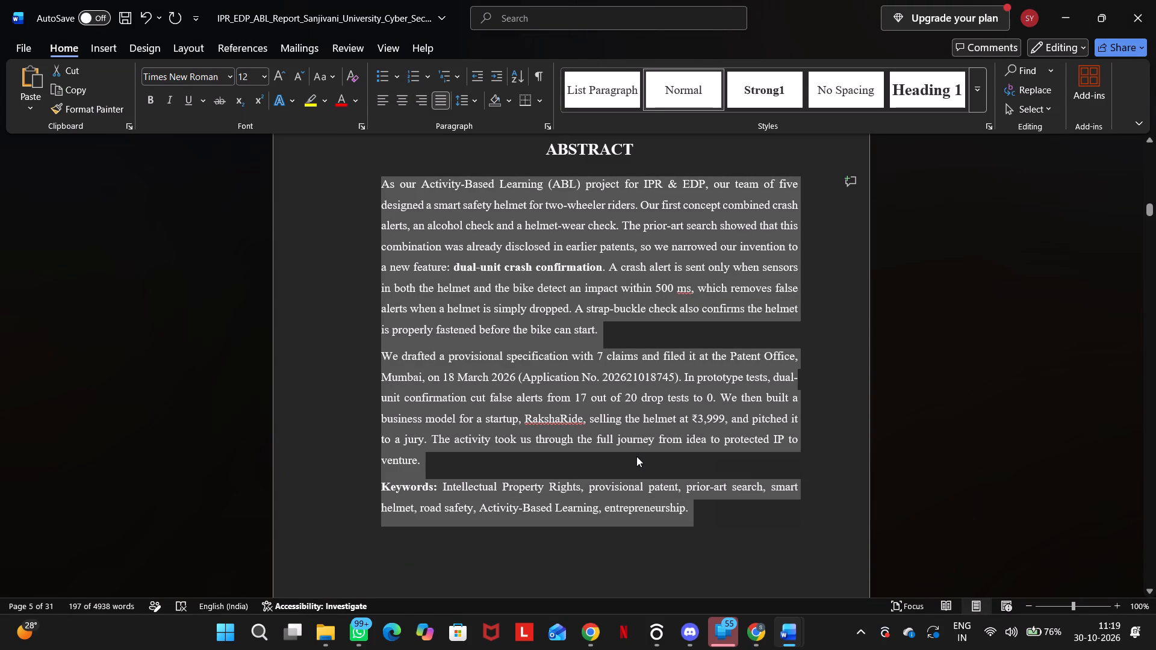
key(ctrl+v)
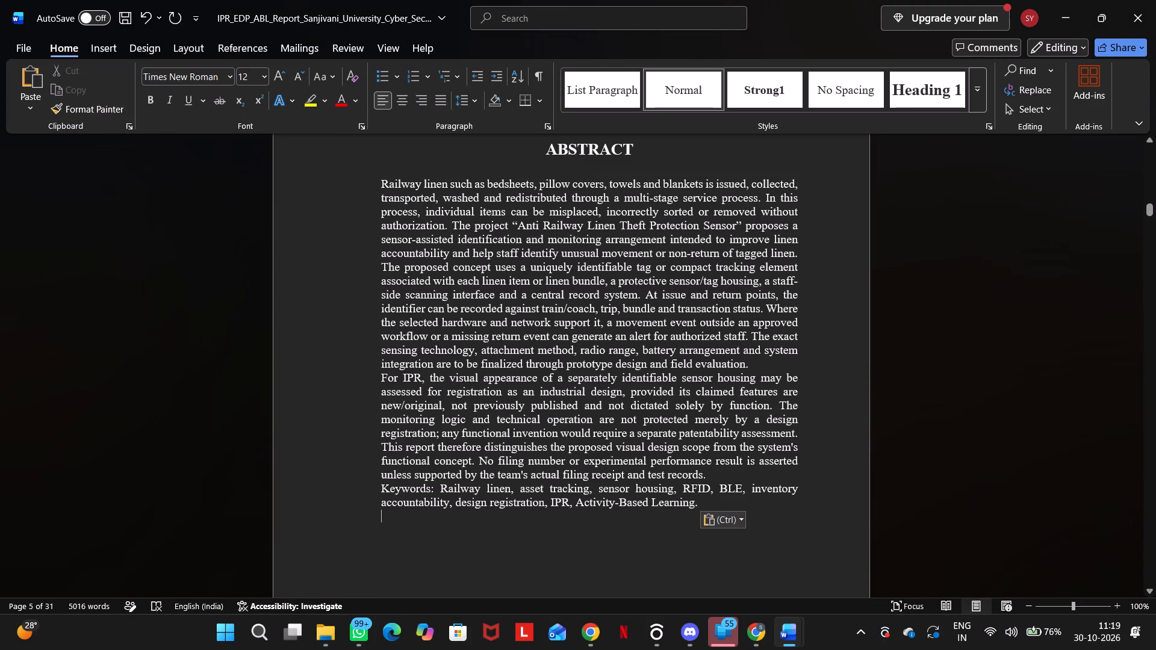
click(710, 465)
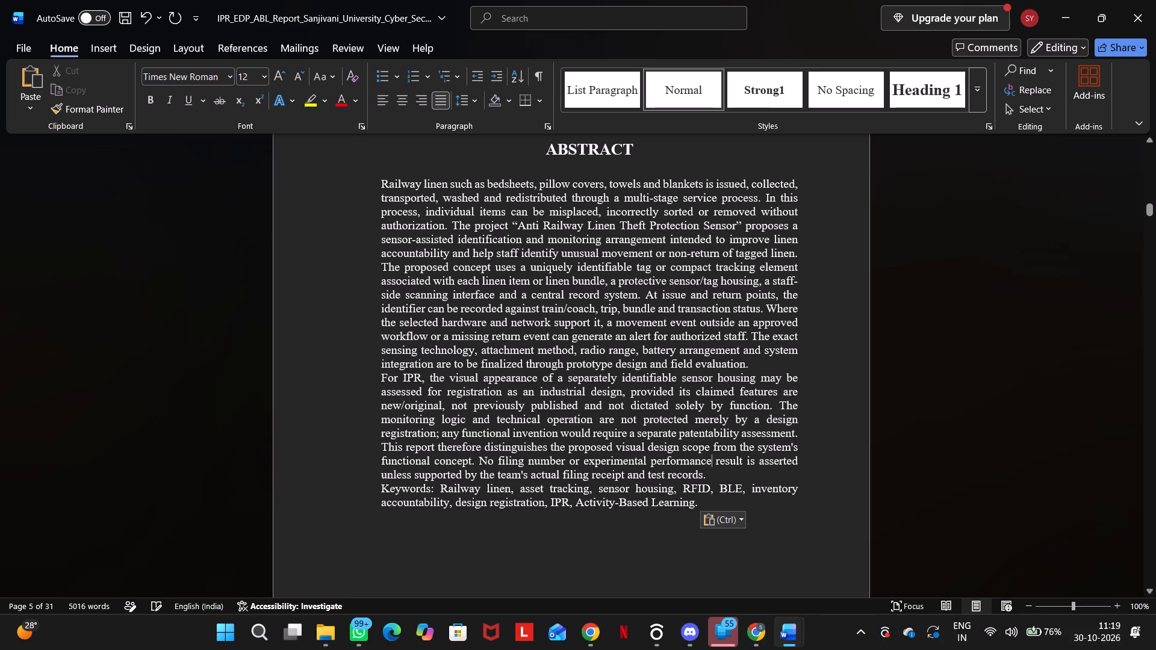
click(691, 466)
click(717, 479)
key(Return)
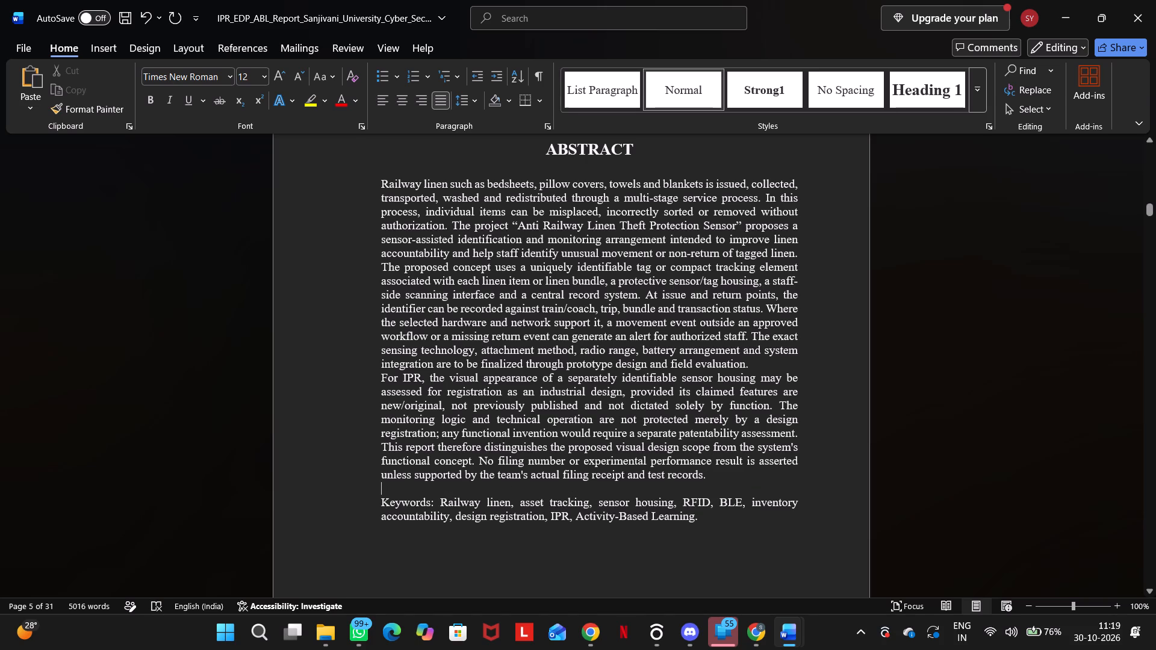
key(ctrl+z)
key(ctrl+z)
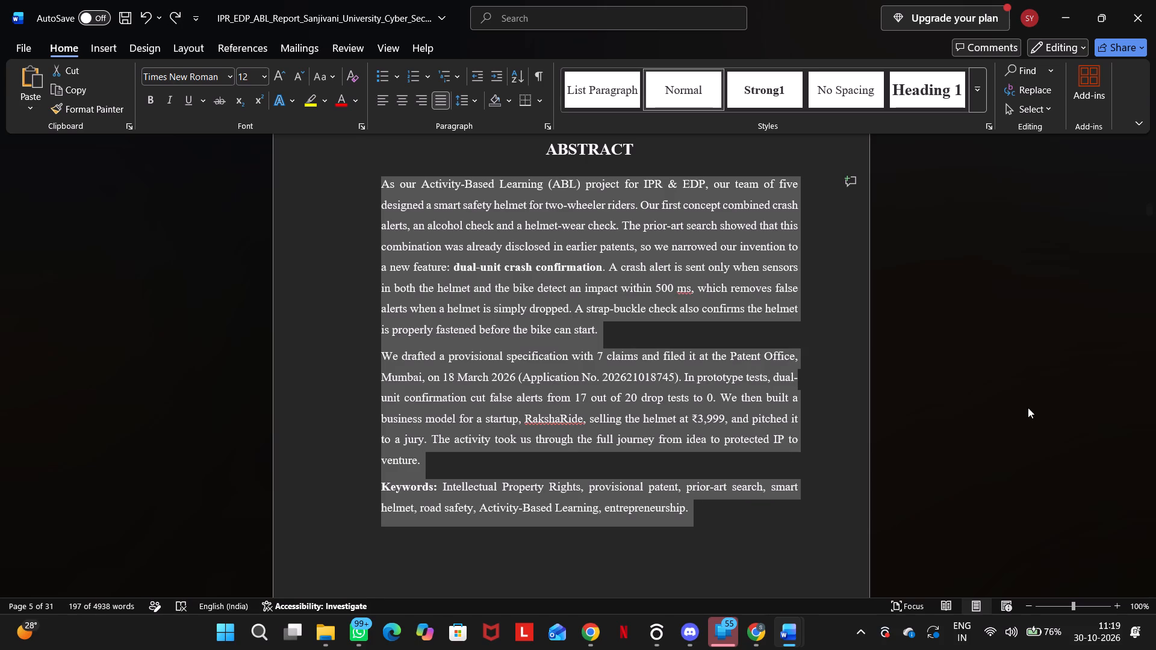
Replace the sample abstract and keywords with the copied railway linen text, separating its three paragraphs and the Keywords line with blank lines.
key(ctrl+v)
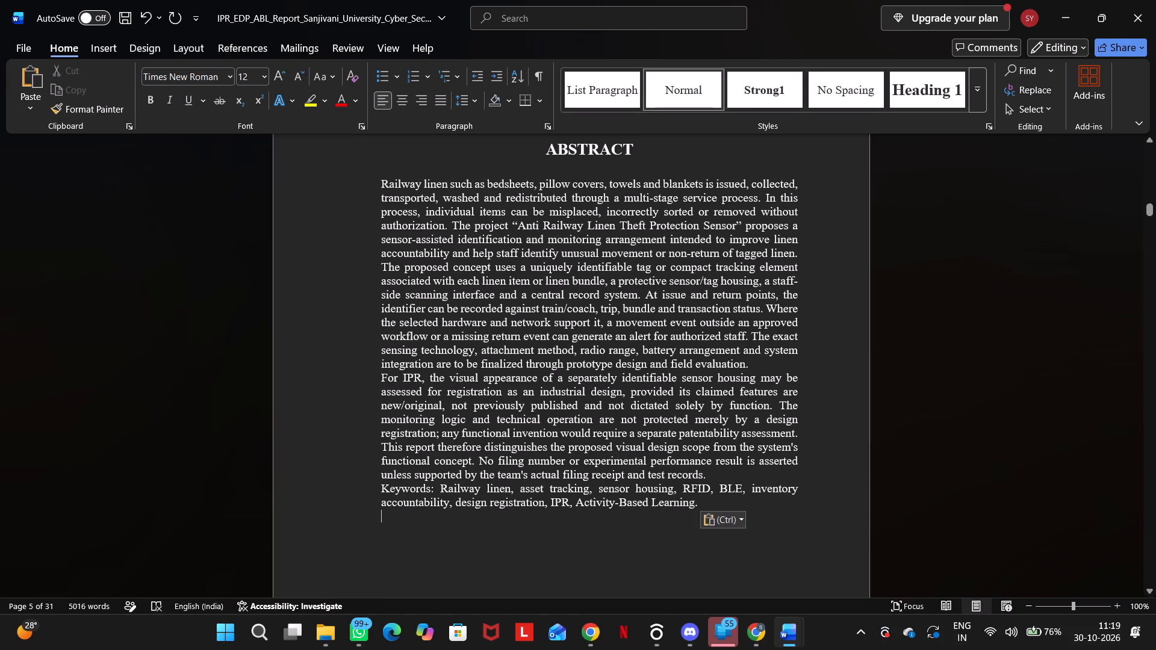
click(722, 470)
key(Return)
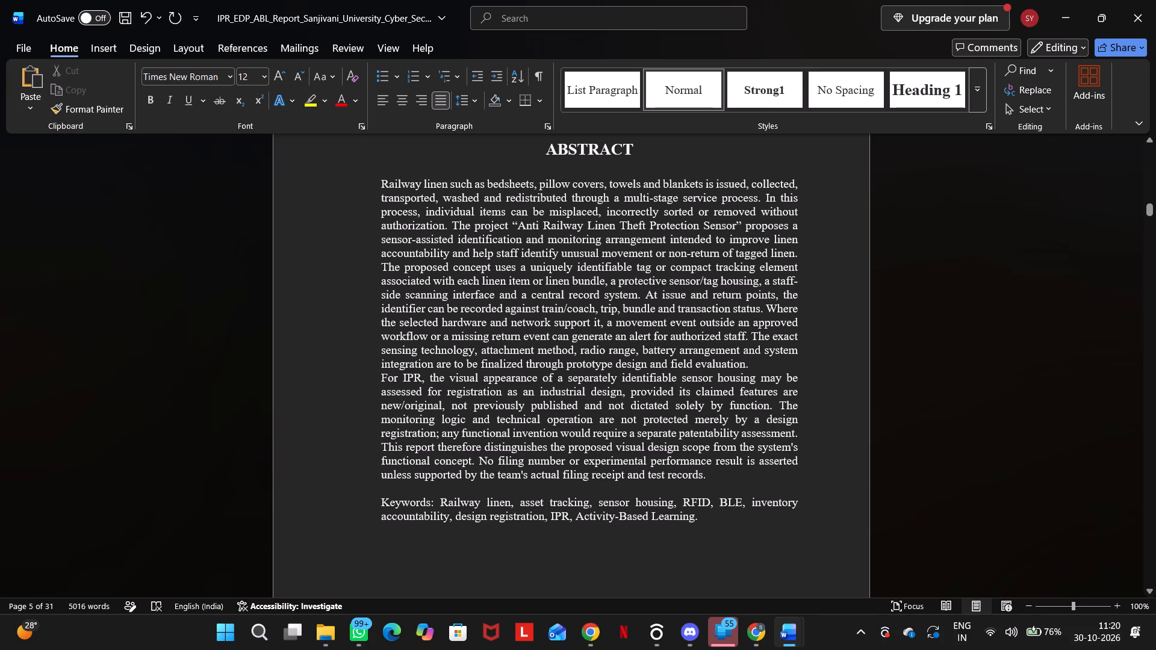
click(804, 252)
key(Return)
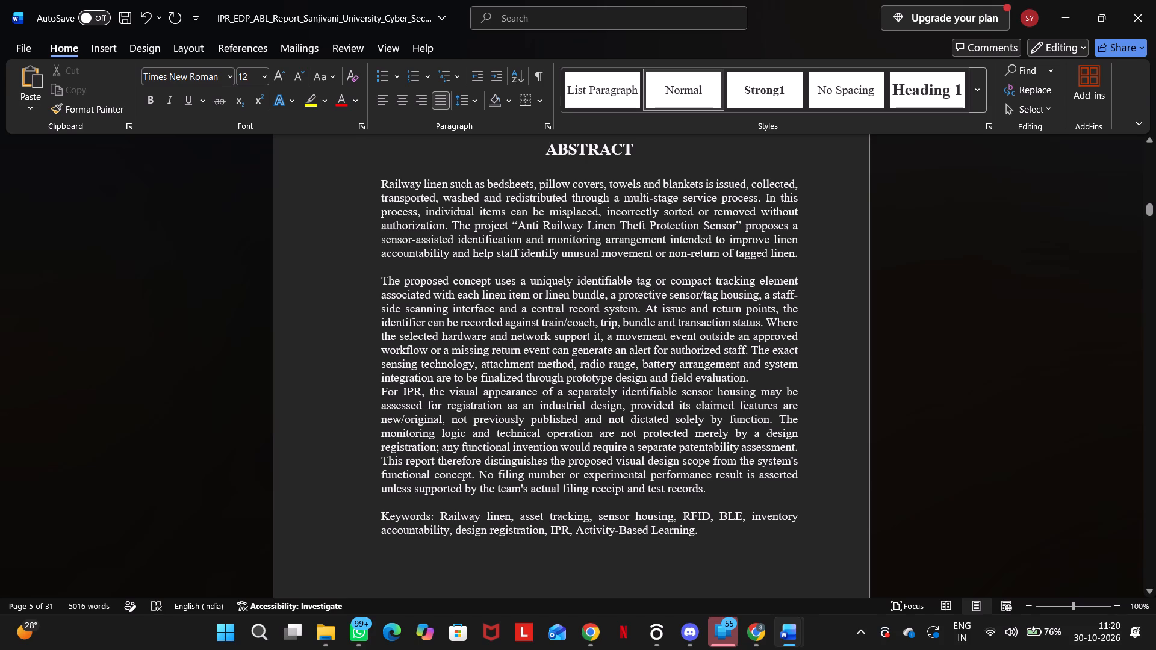
click(785, 370)
click(758, 373)
key(Return)
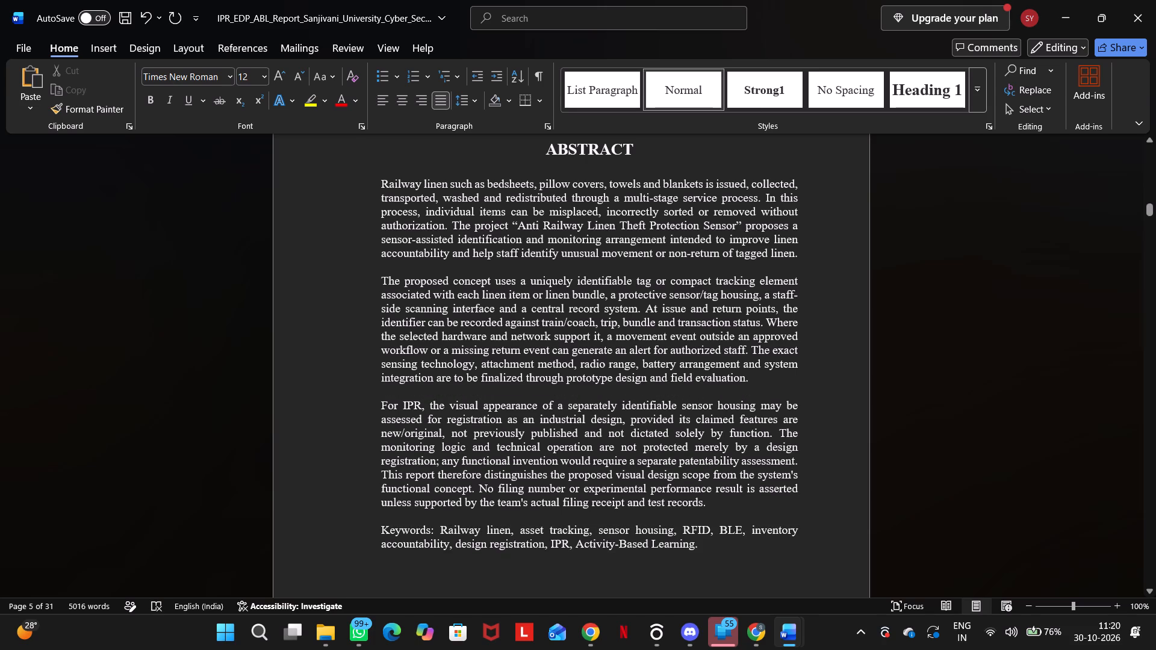
Copy the spaced-out railway linen abstract together with its keywords.
drag(381, 182, 748, 552)
key(ctrl+c)
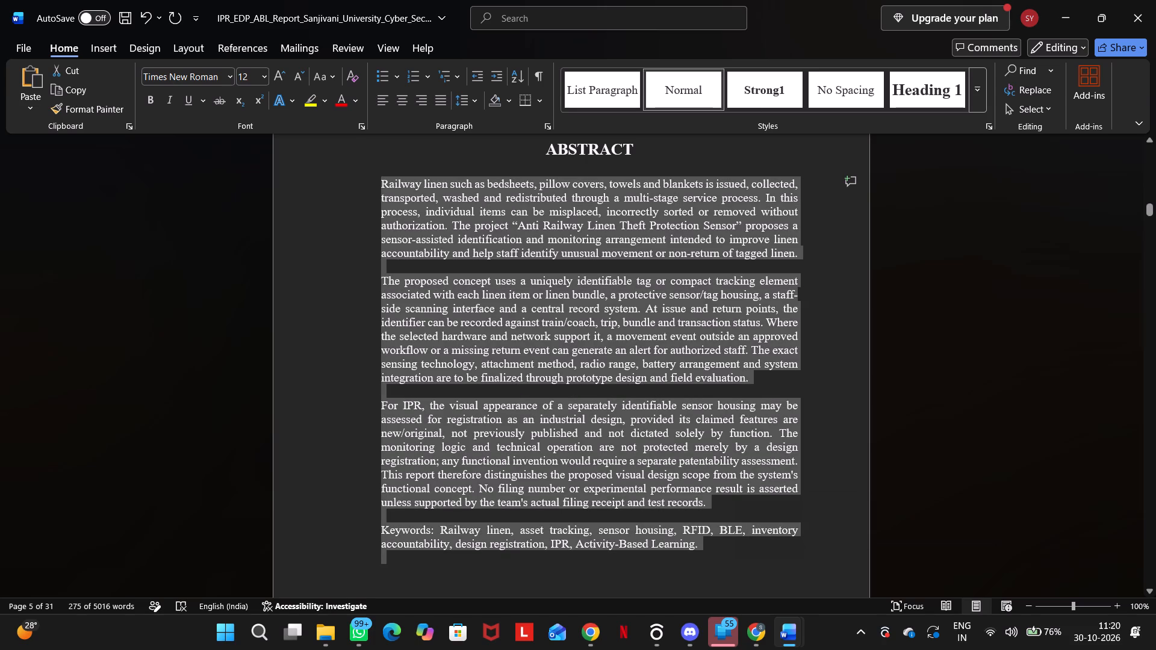
Undo the blank lines and the paste to restore the sample helmet abstract and keywords.
key(ctrl+z)
key(ctrl+z)
key(ctrl+z)
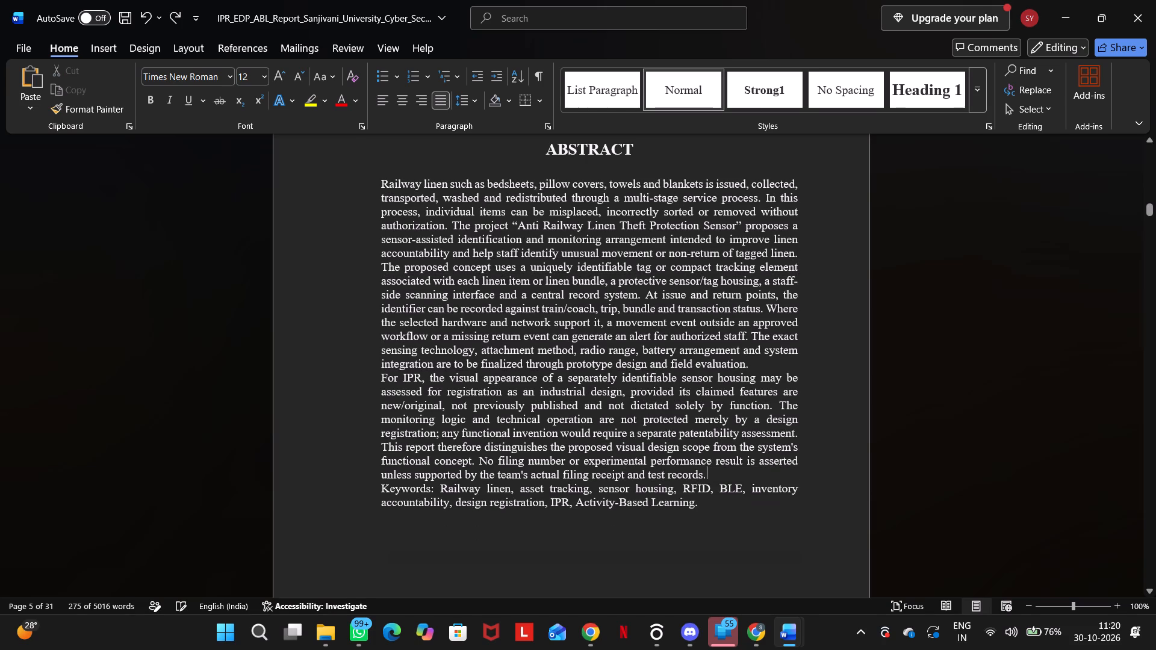
key(ctrl+z)
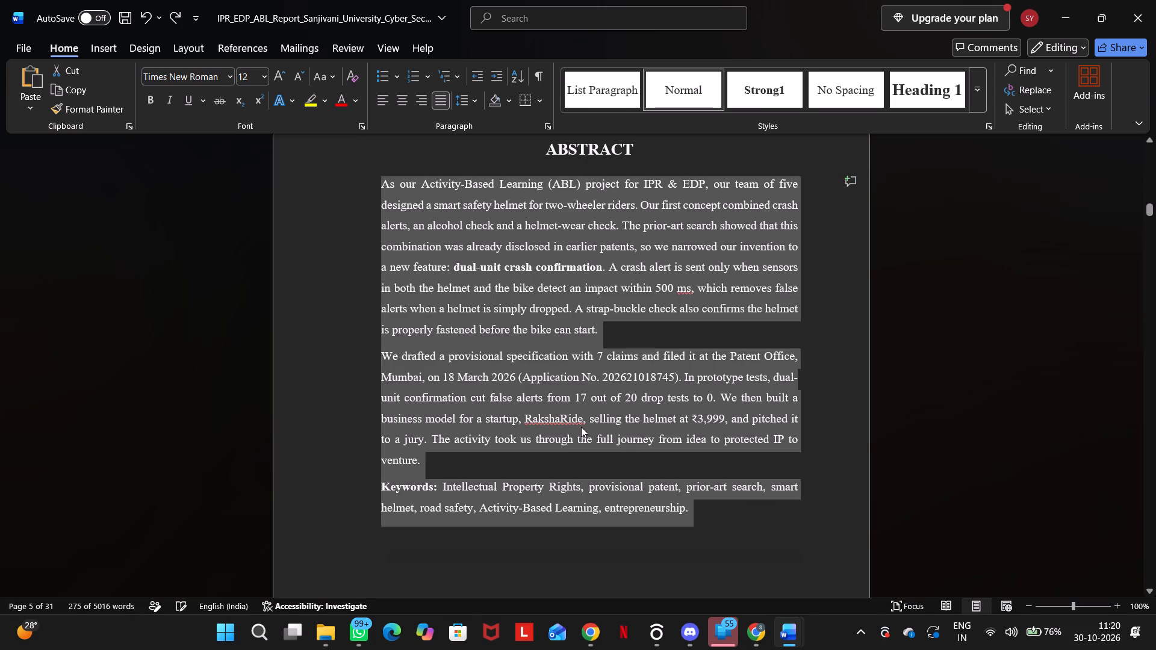
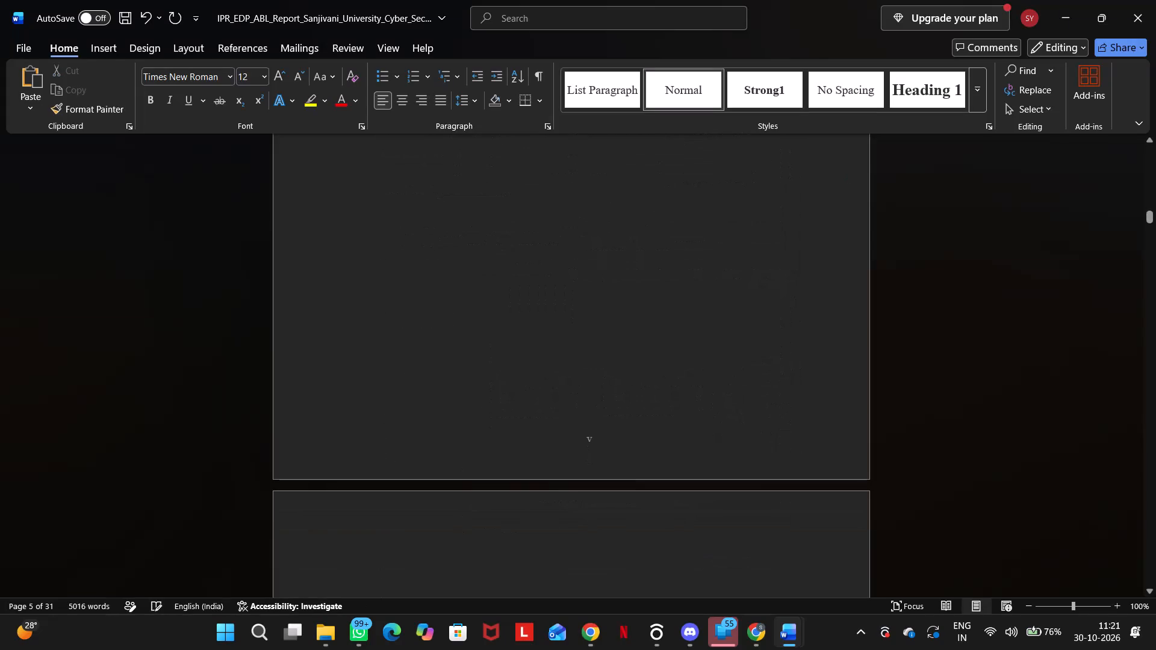
Delete the blank page between the railway linen abstract and the Table of Contents page.
scroll(581, 427, up, 5)
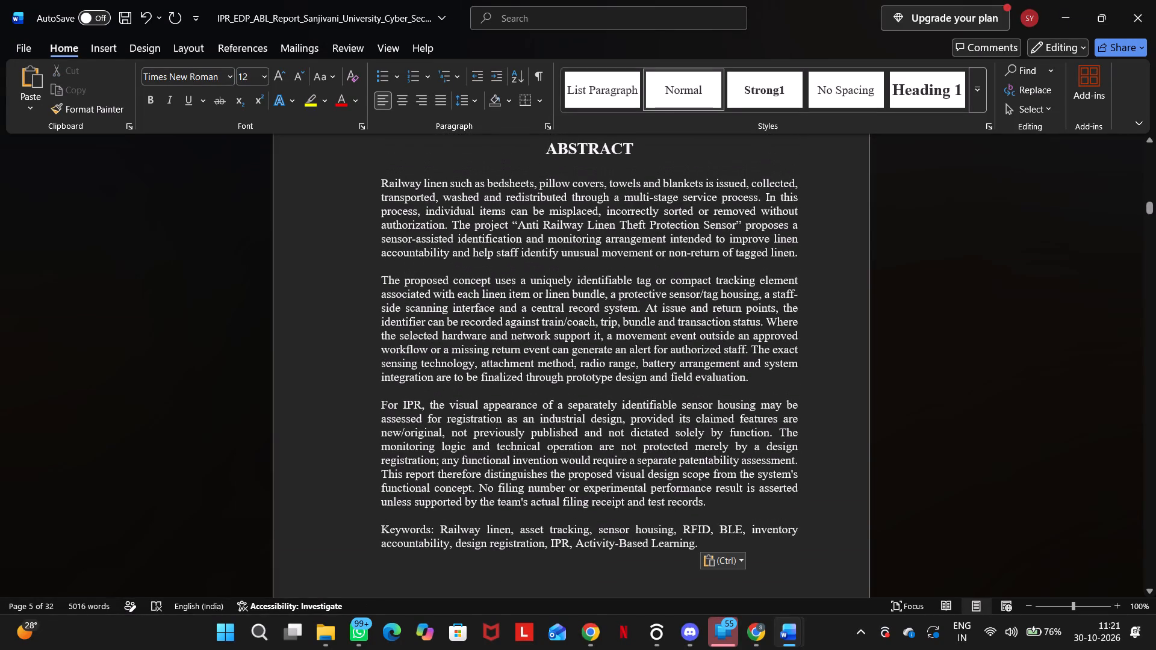
scroll(581, 427, down, 7)
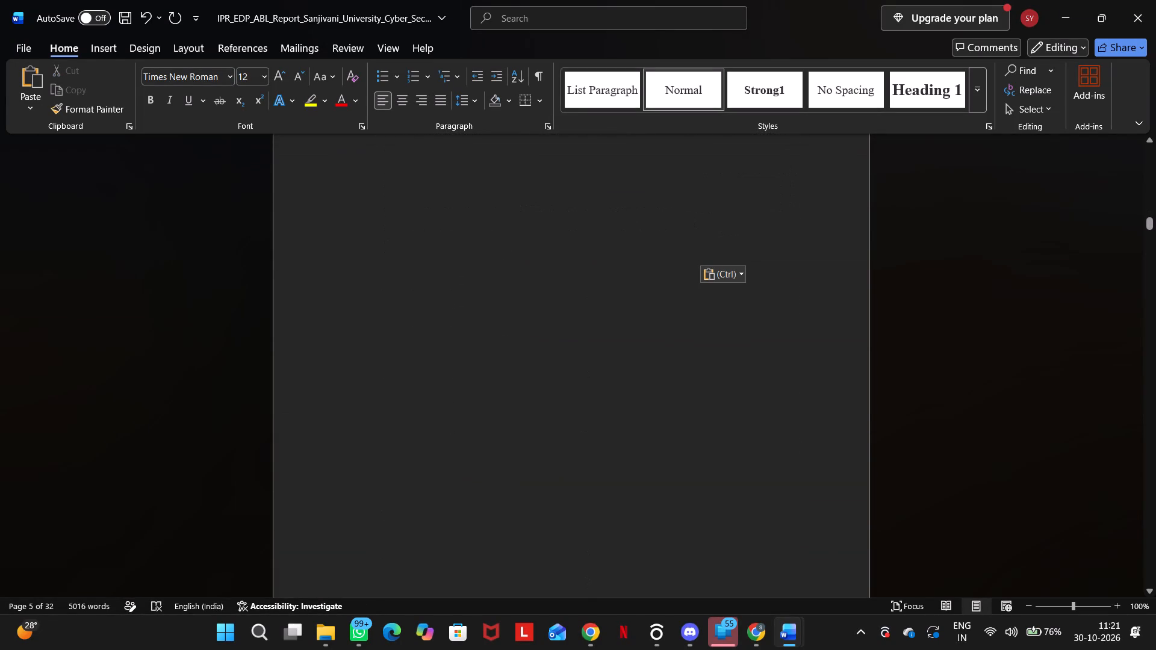
scroll(581, 427, down, 4)
scroll(581, 427, right, 1)
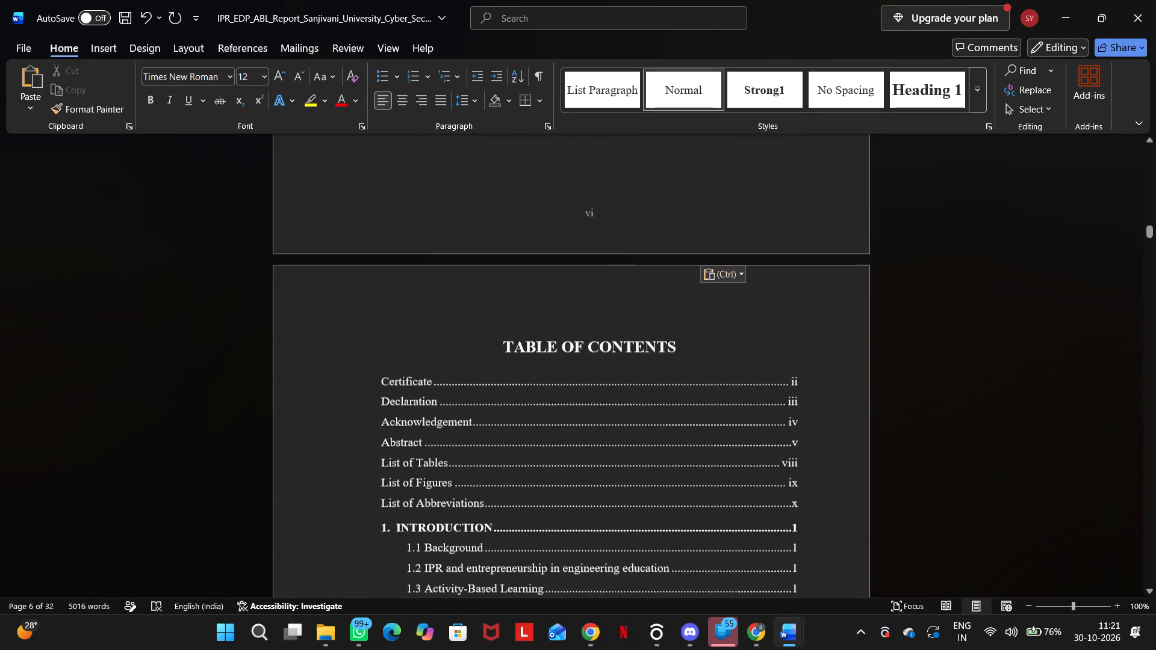
scroll(581, 427, right, 1)
click(417, 320)
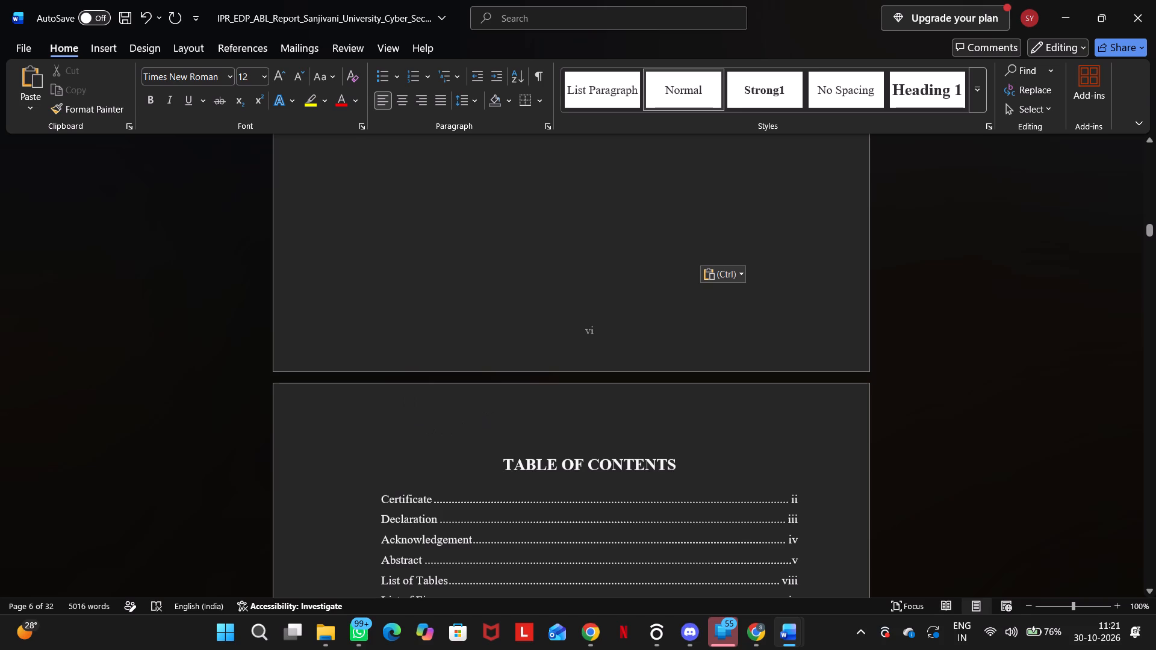
click(361, 259)
double_click(389, 270)
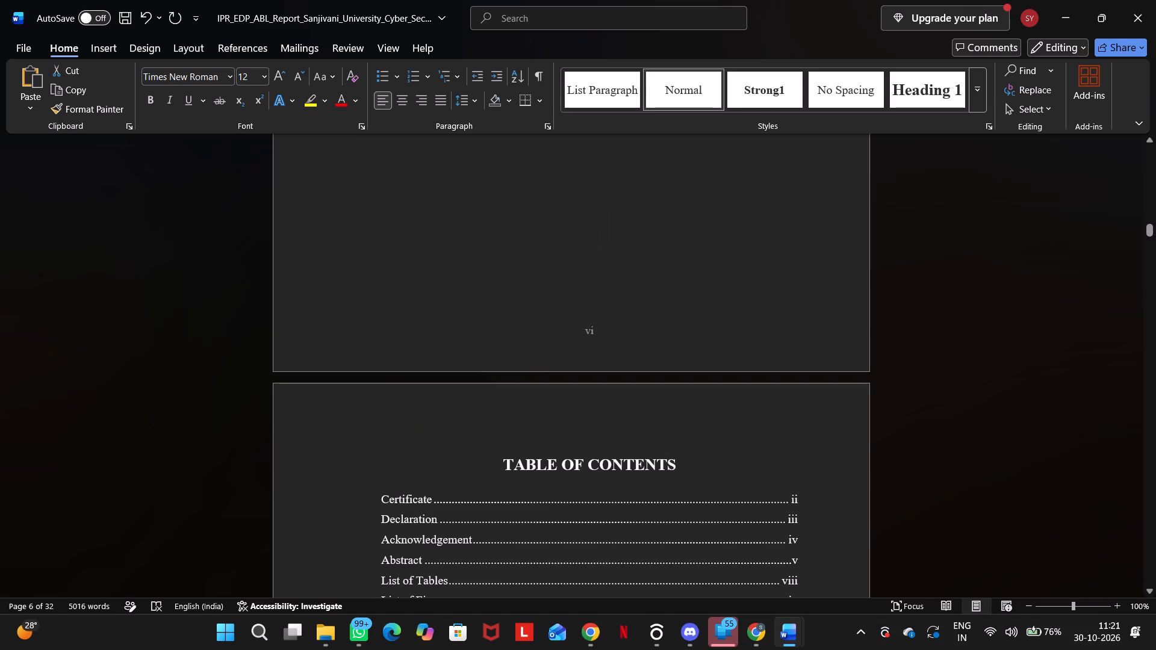
double_click(389, 270)
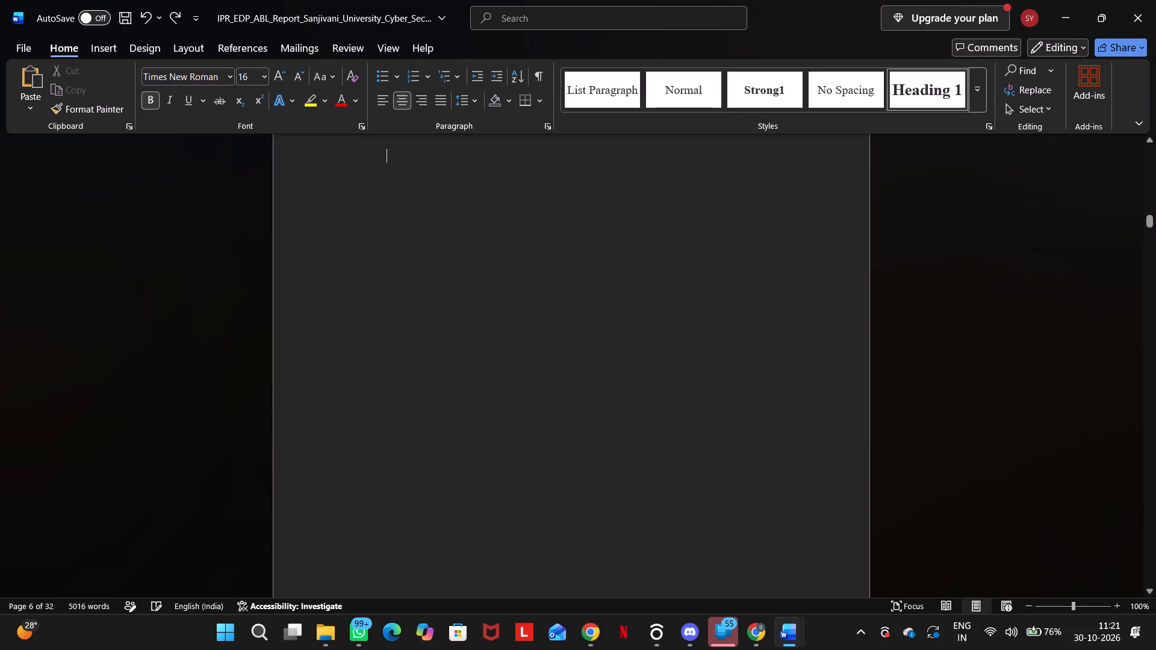
key(BackSpace)
key(BackSpace)
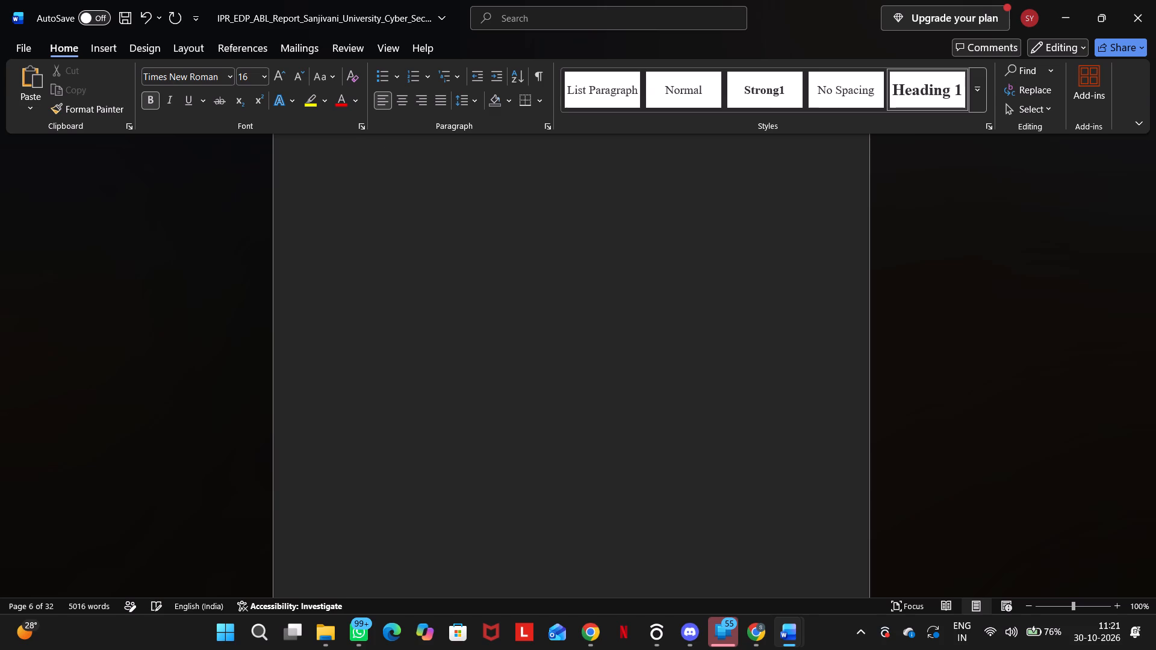
key(BackSpace)
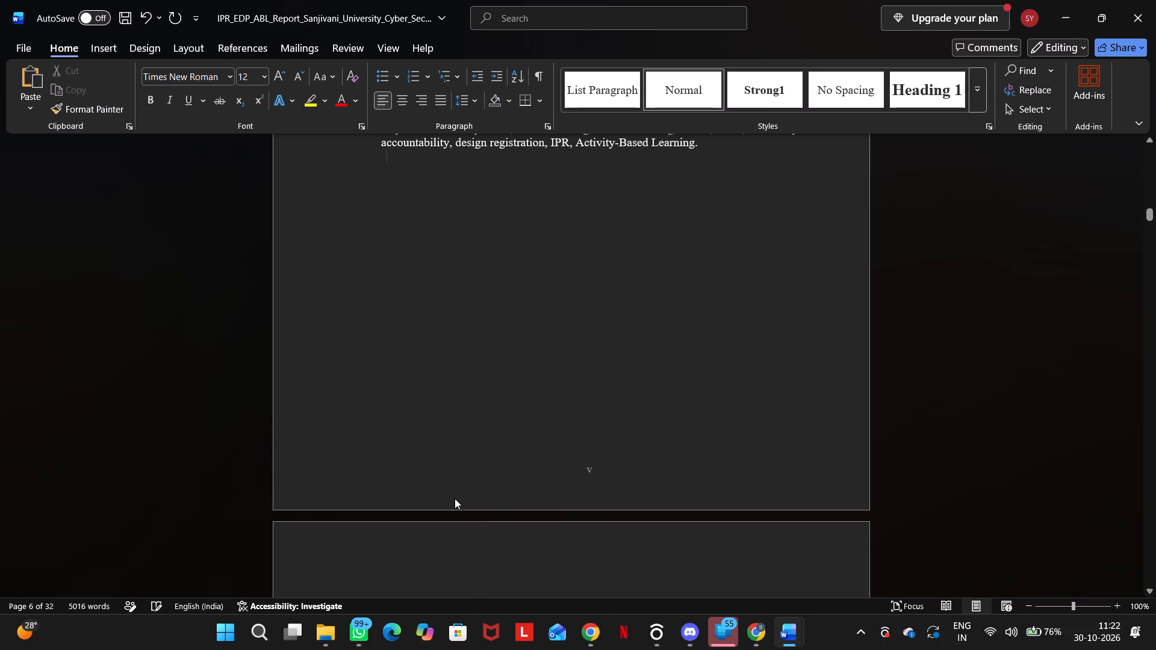
scroll(491, 332, down, 1)
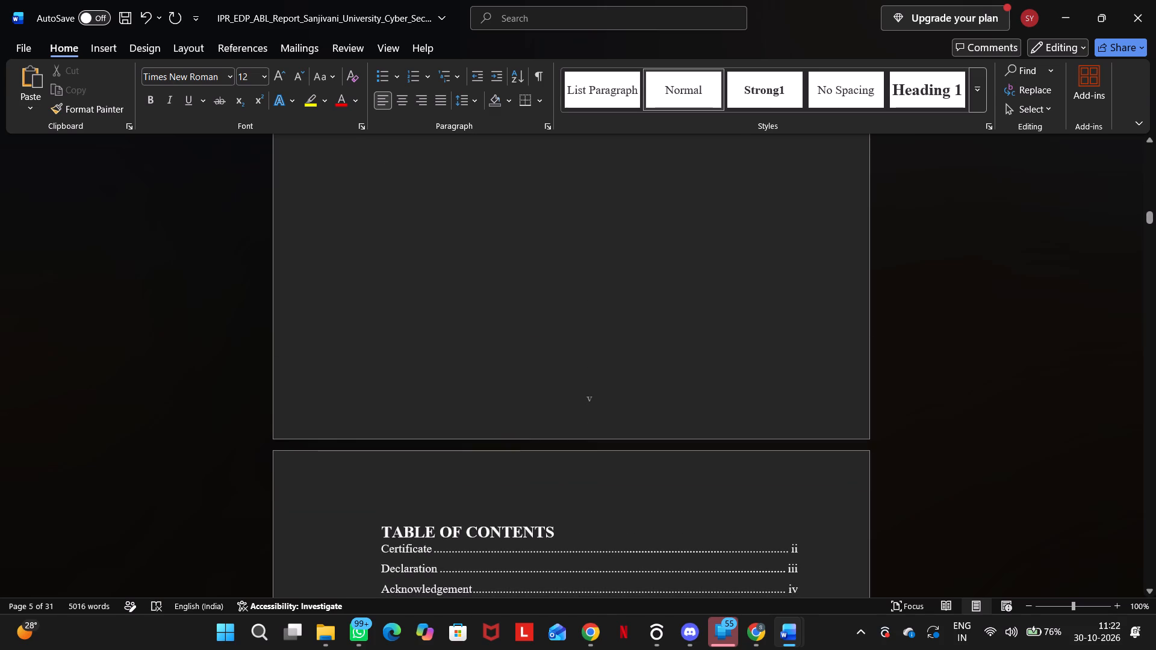
scroll(491, 332, down, 1)
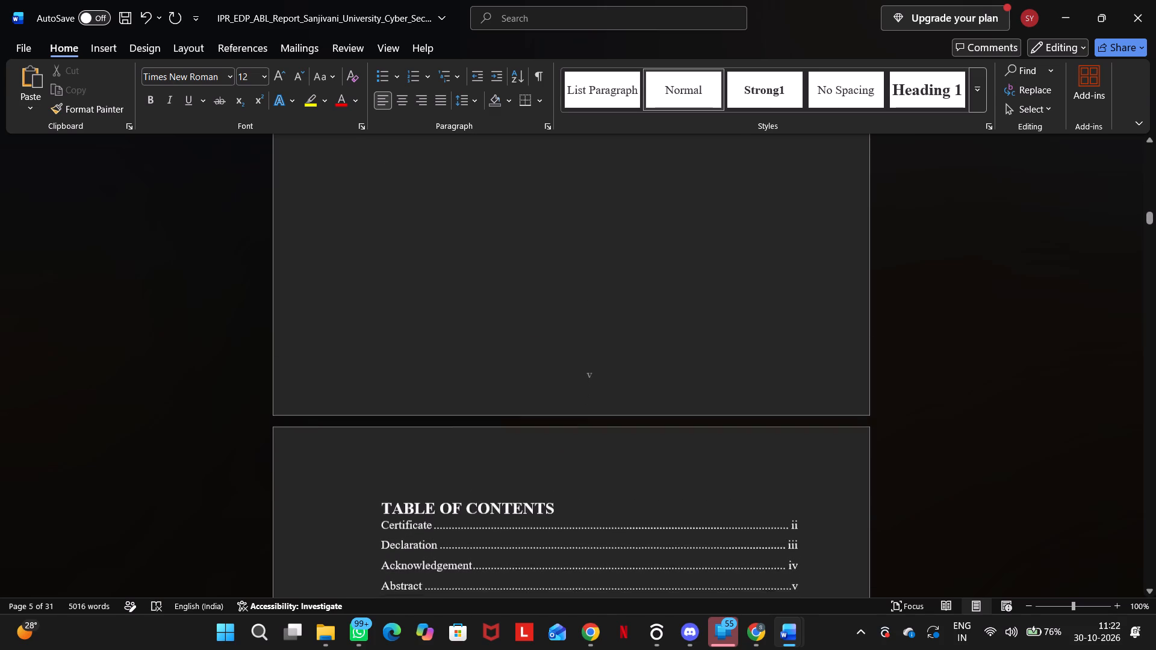
scroll(491, 332, down, 1)
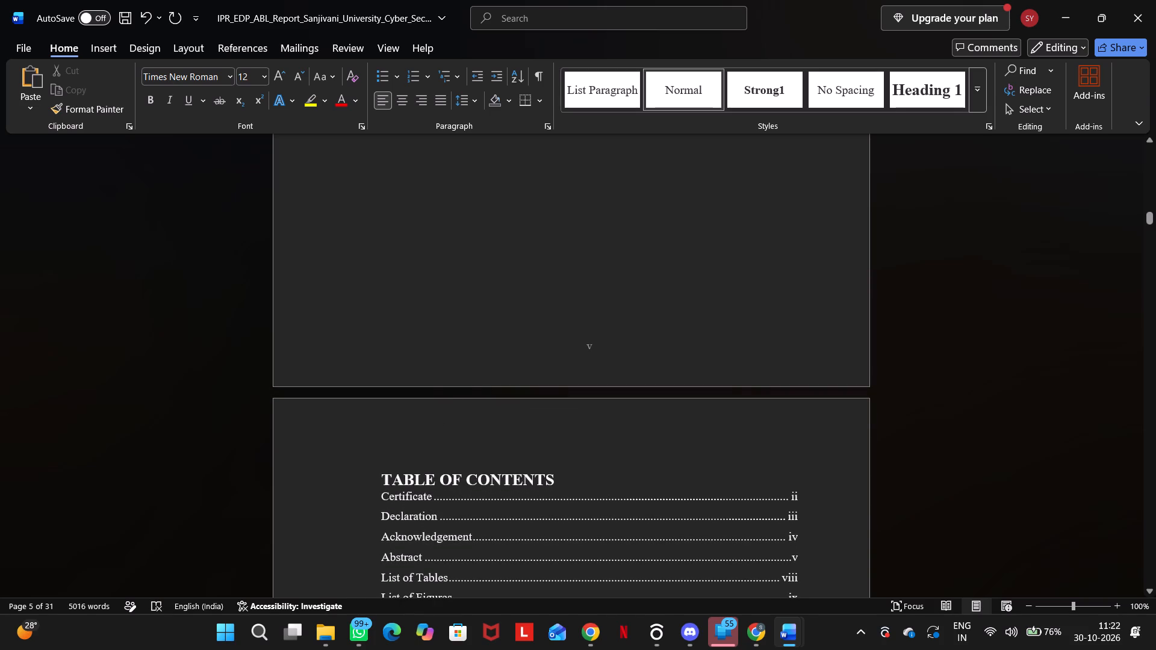
Minimise the report document and the File Explorer window behind it to get back to the Sanjivani University page in the browser.
scroll(403, 510, up, 1)
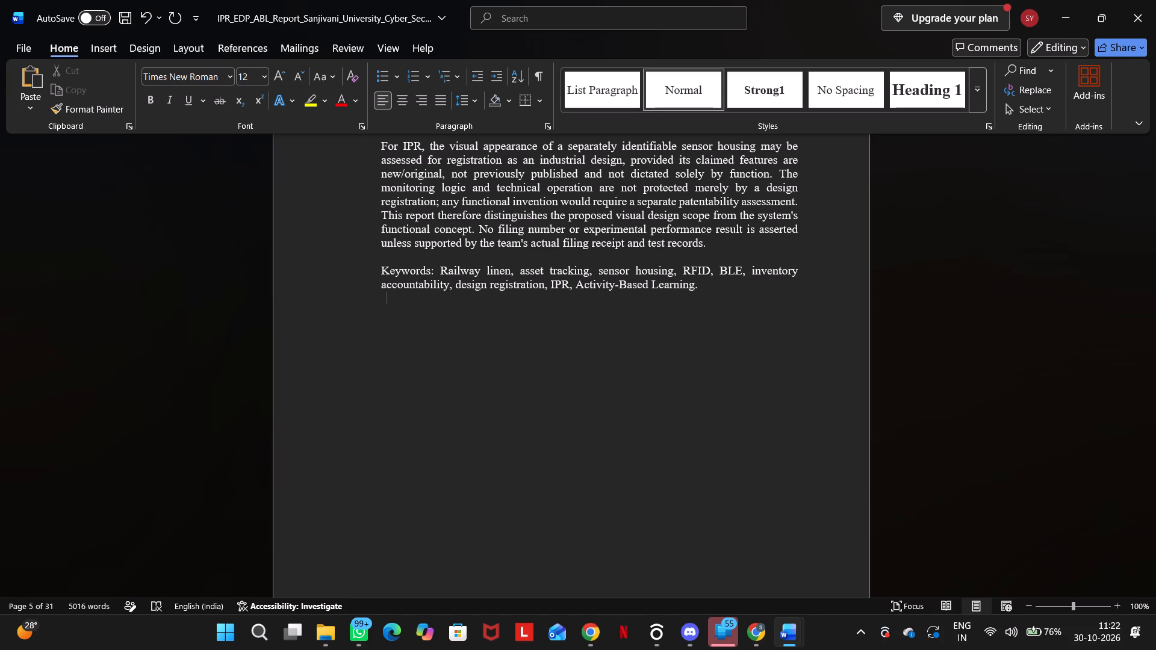
click(1056, 0)
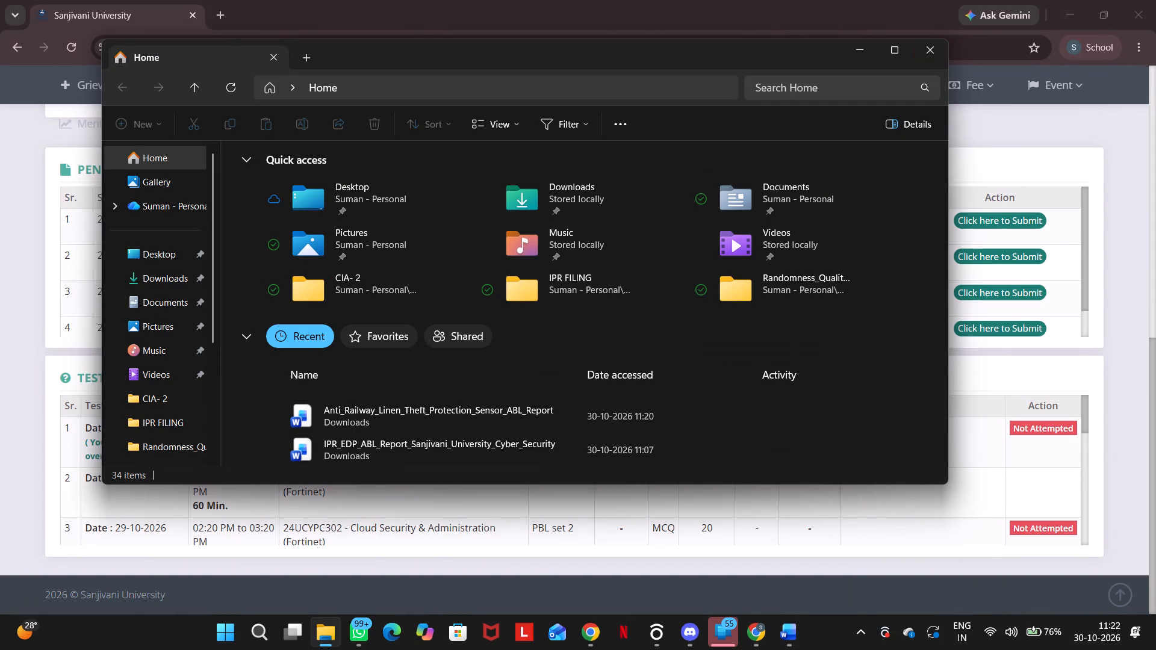
click(868, 58)
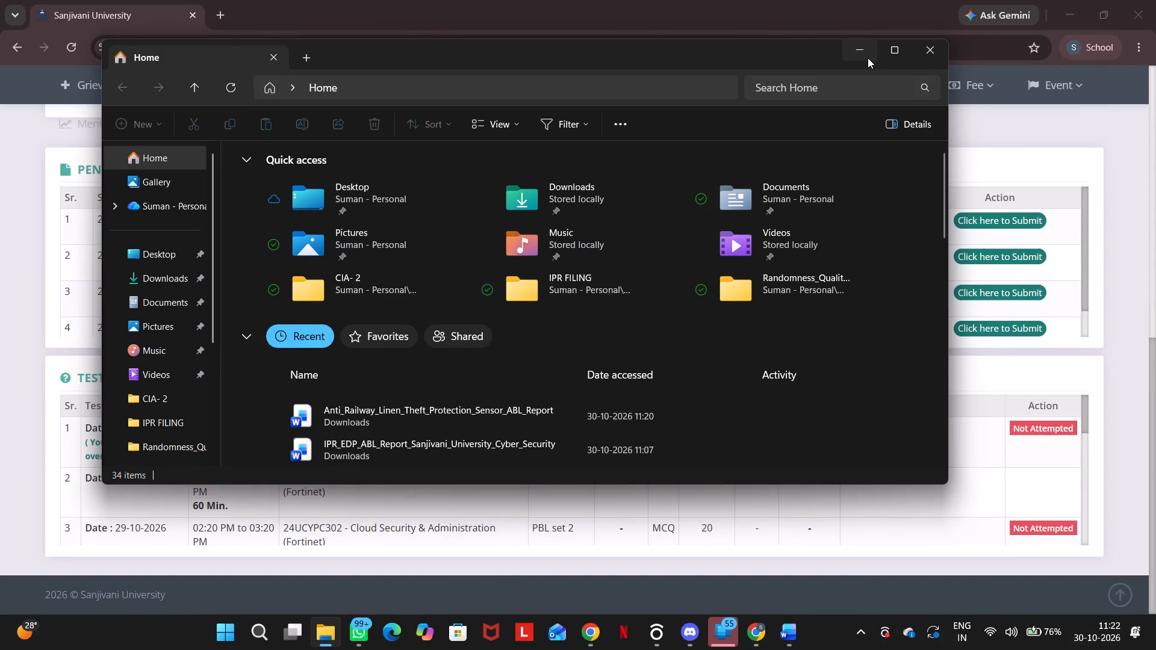
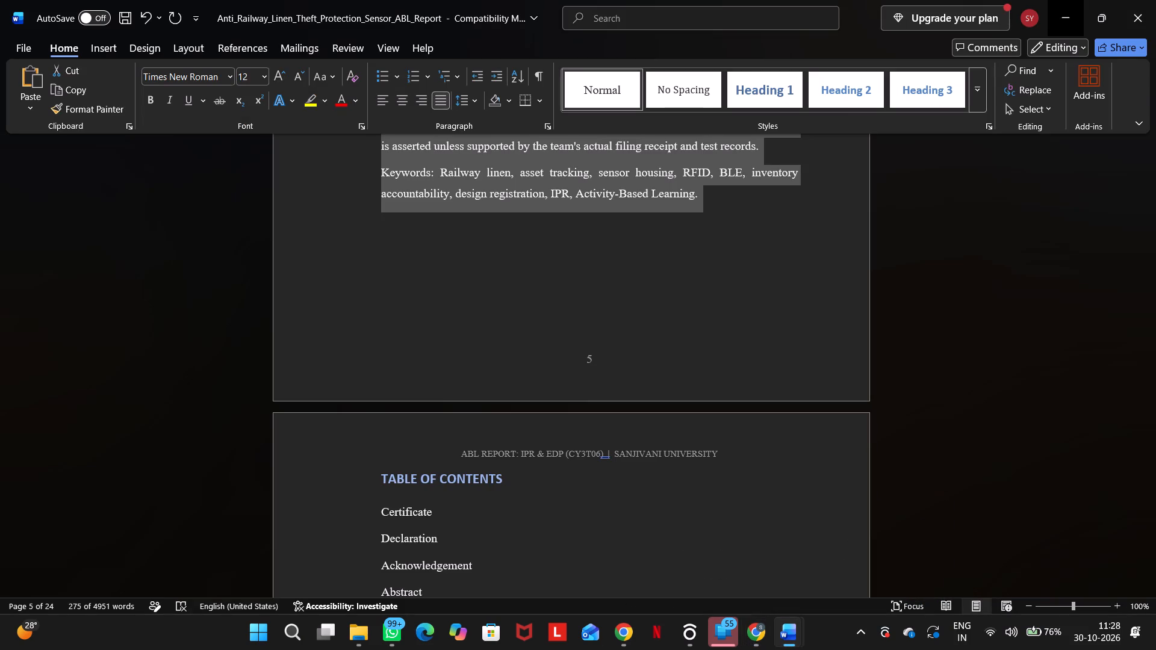
click(890, 359)
scroll(717, 327, up, 5)
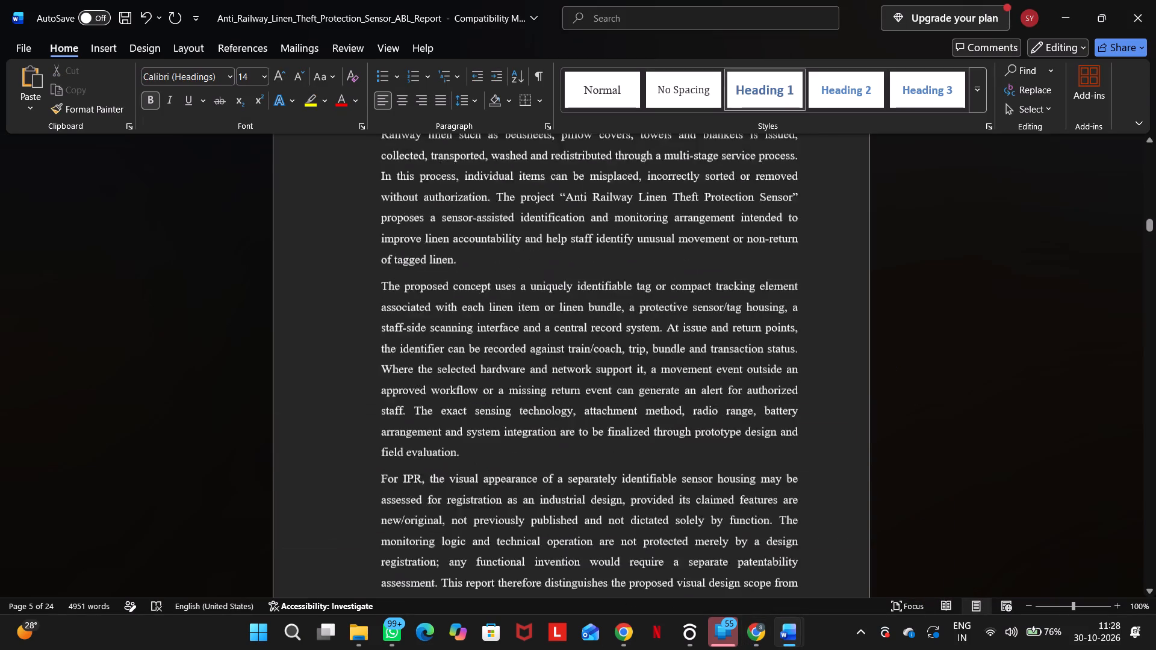
scroll(717, 327, up, 9)
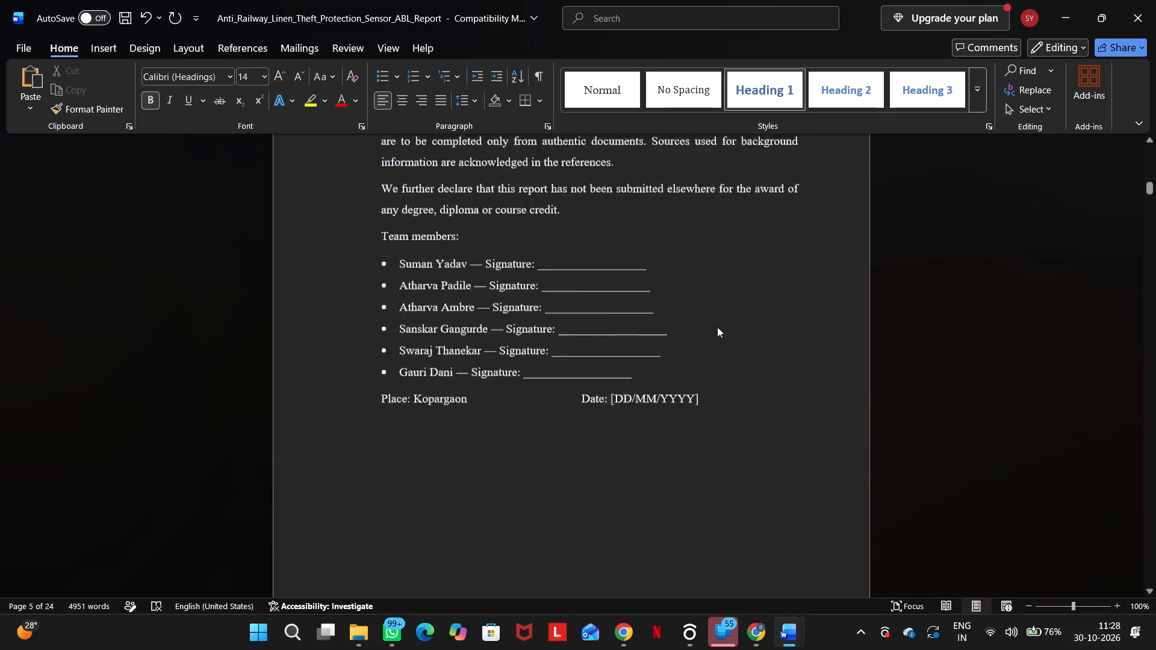
scroll(717, 327, up, 4)
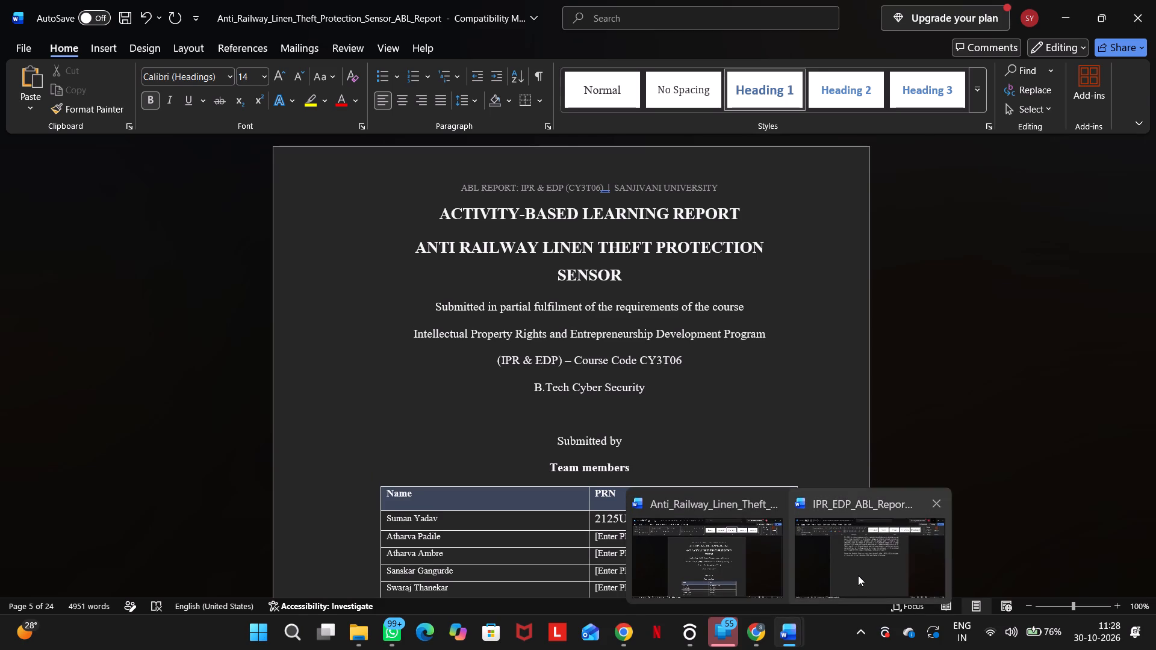
Switch to the IPR_EDP_ABL_Report_Sanjivani_University_Cyber_Security document and examine its table of contents after the abstract.
click(858, 575)
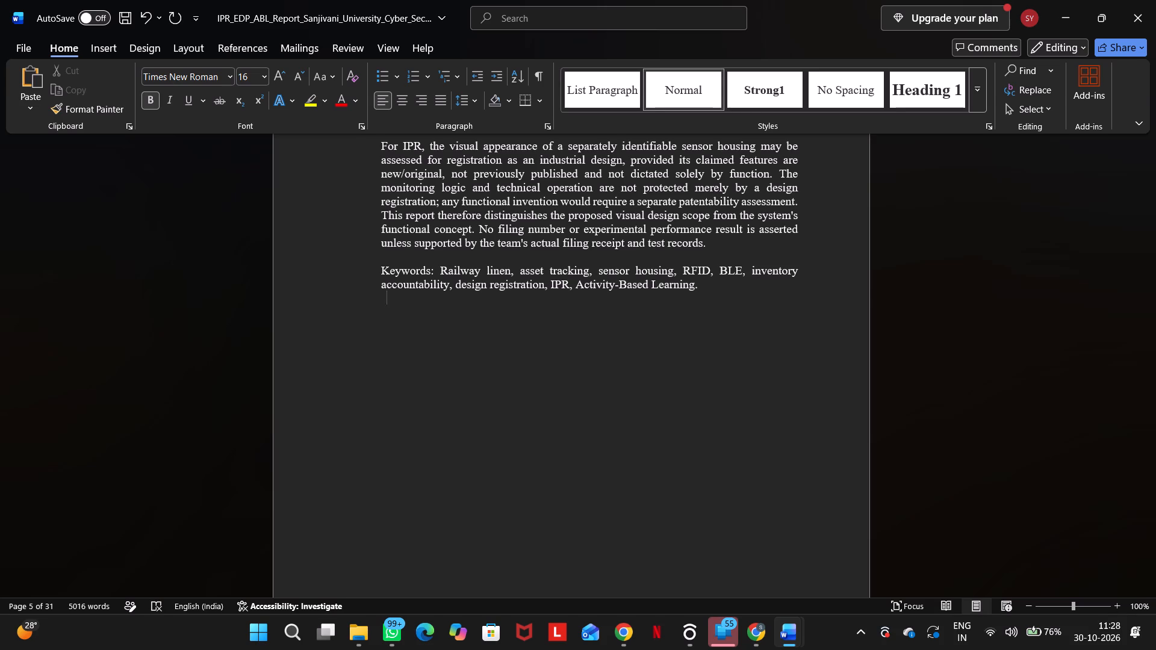
scroll(717, 435, down, 5)
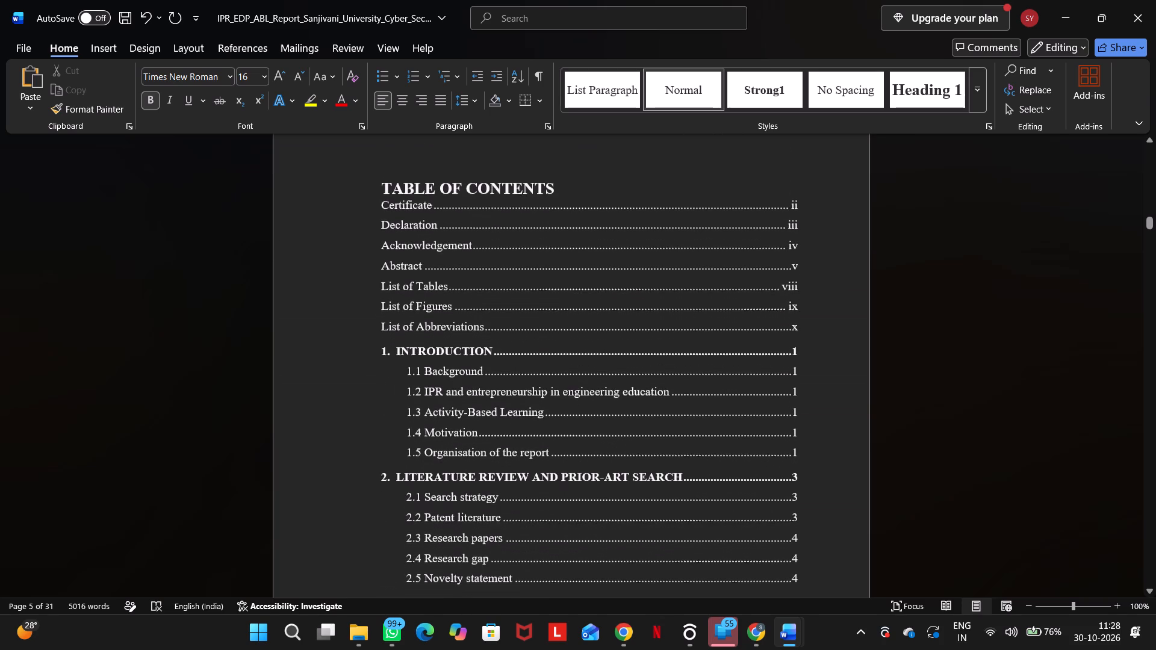
scroll(717, 435, down, 2)
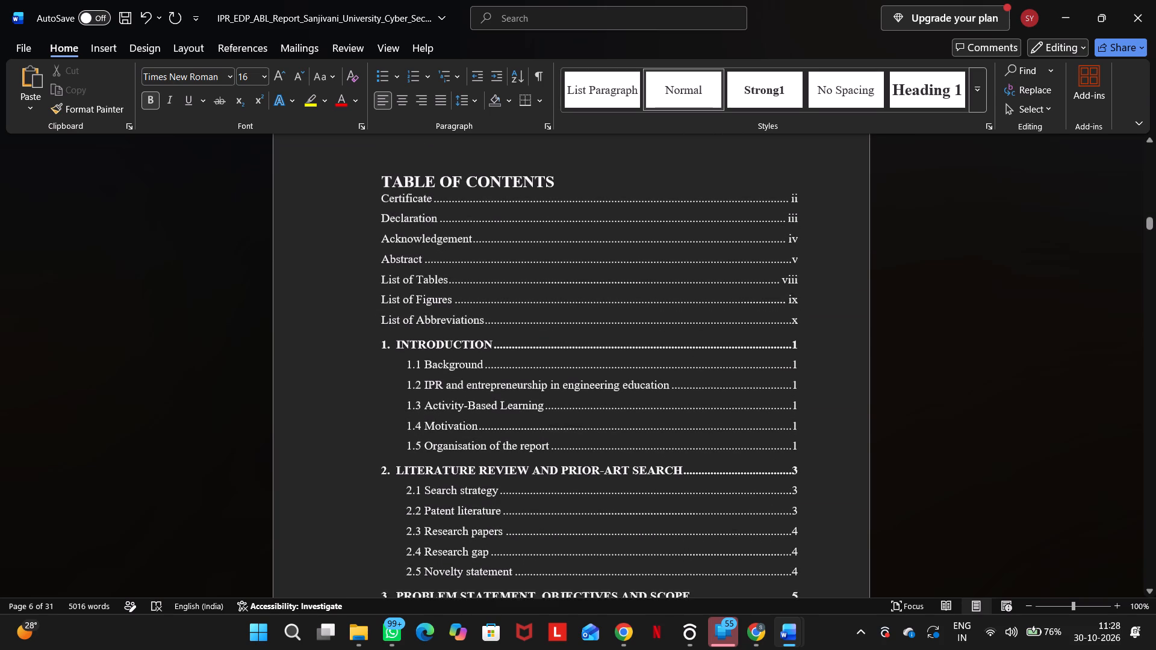
scroll(717, 435, down, 3)
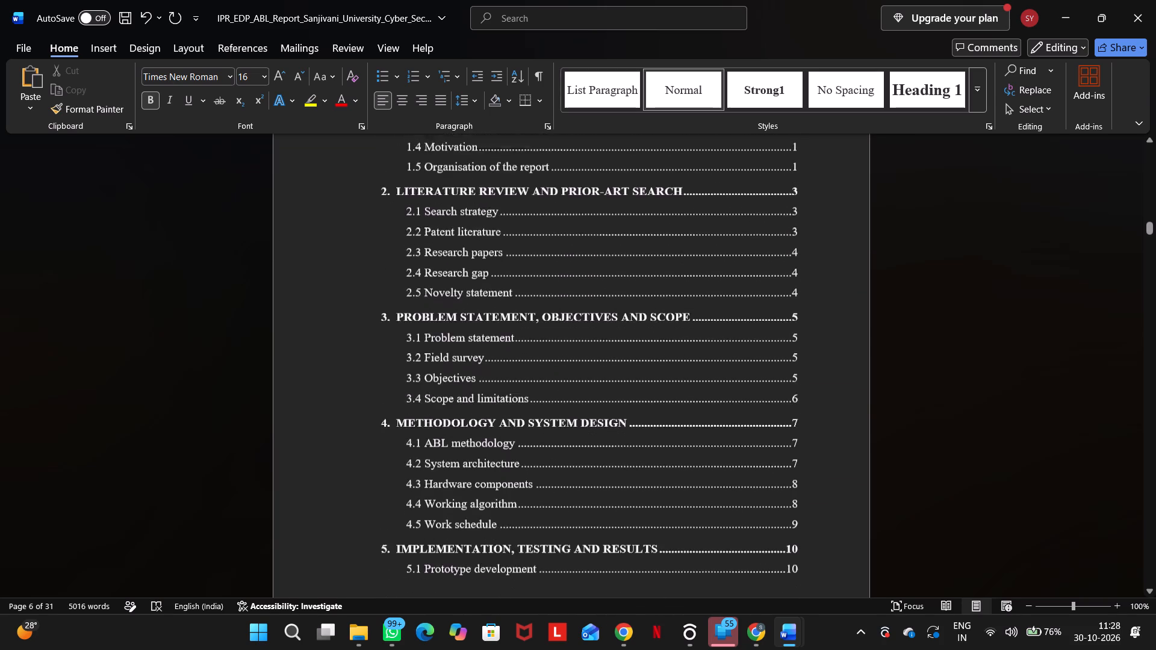
scroll(717, 435, down, 4)
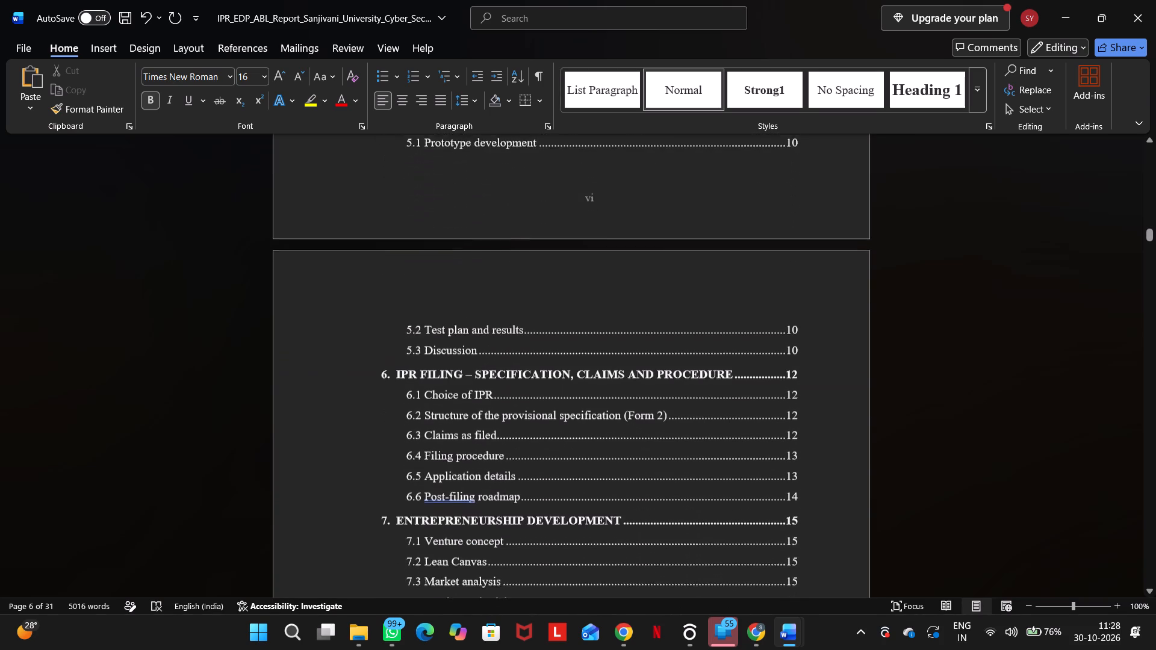
scroll(717, 435, down, 3)
scroll(717, 435, right, 1)
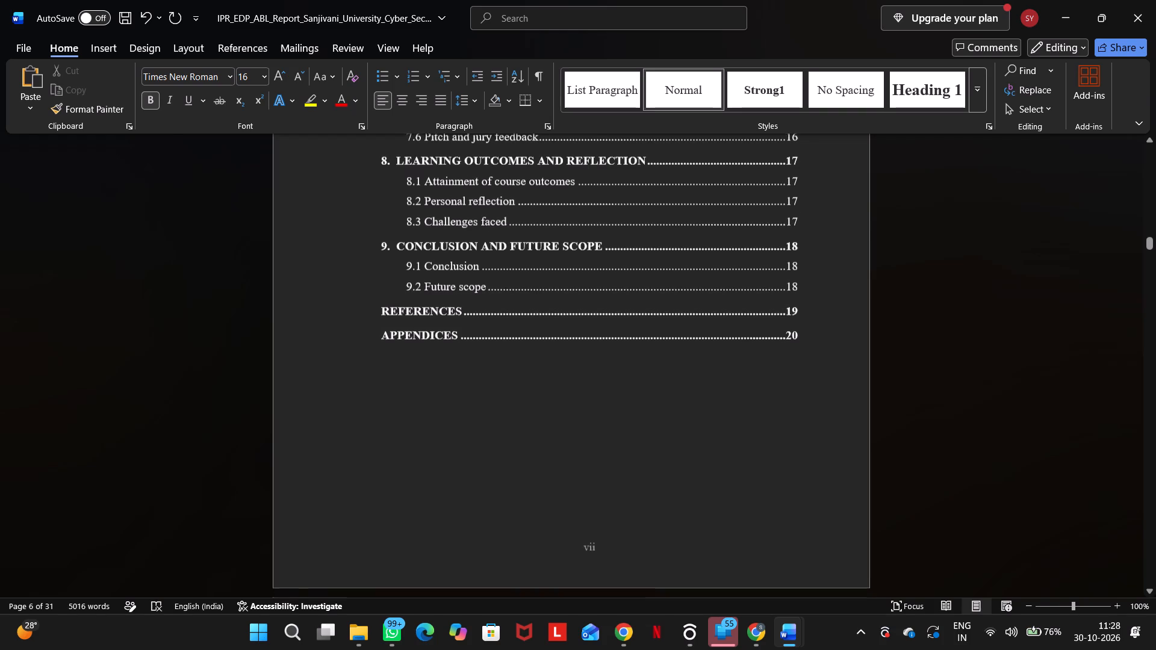
scroll(717, 435, right, 1)
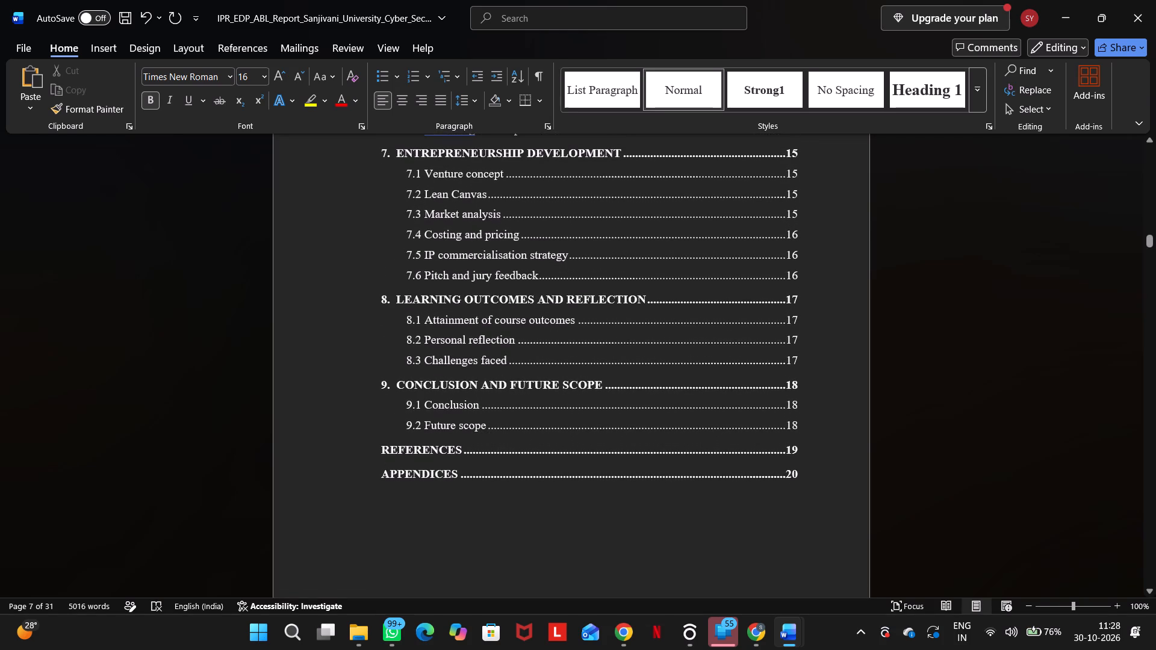
Review the sample report's lists of tables, figures and abbreviations and the opening sections of its Introduction chapter.
scroll(717, 435, down, 5)
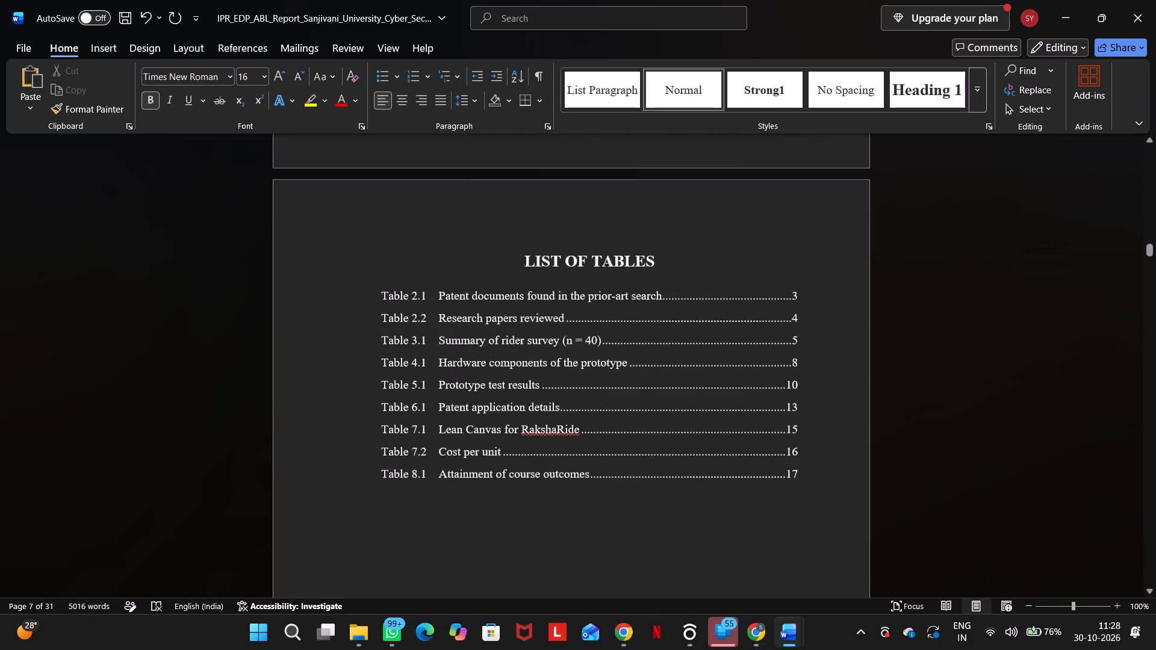
scroll(717, 435, down, 6)
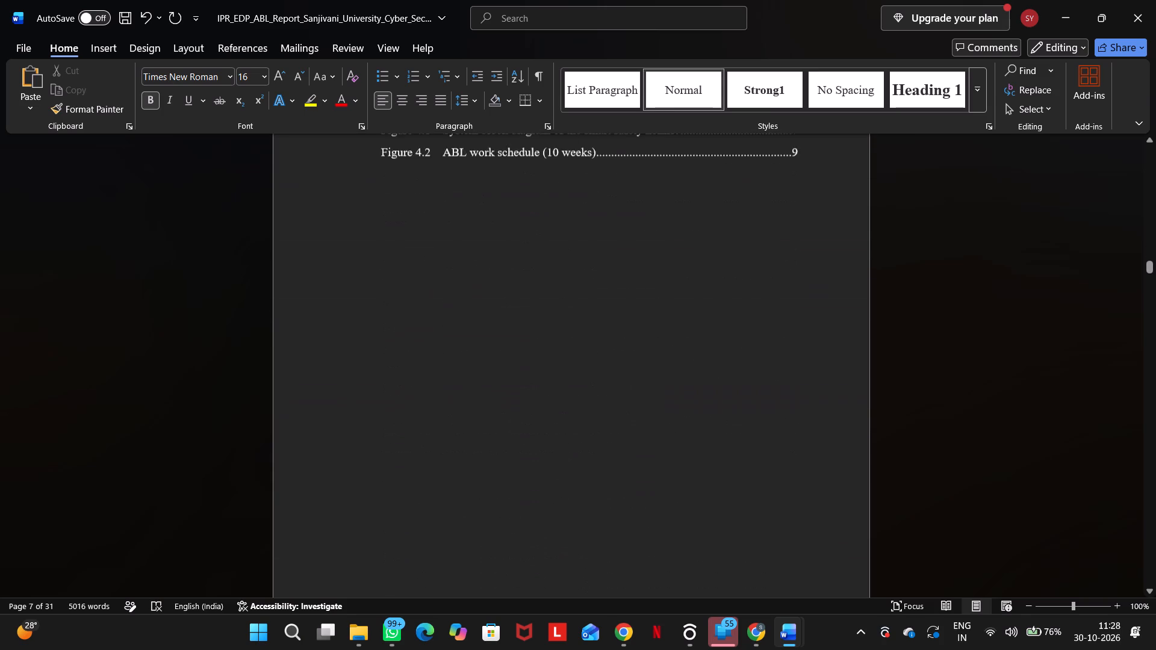
scroll(717, 435, down, 1)
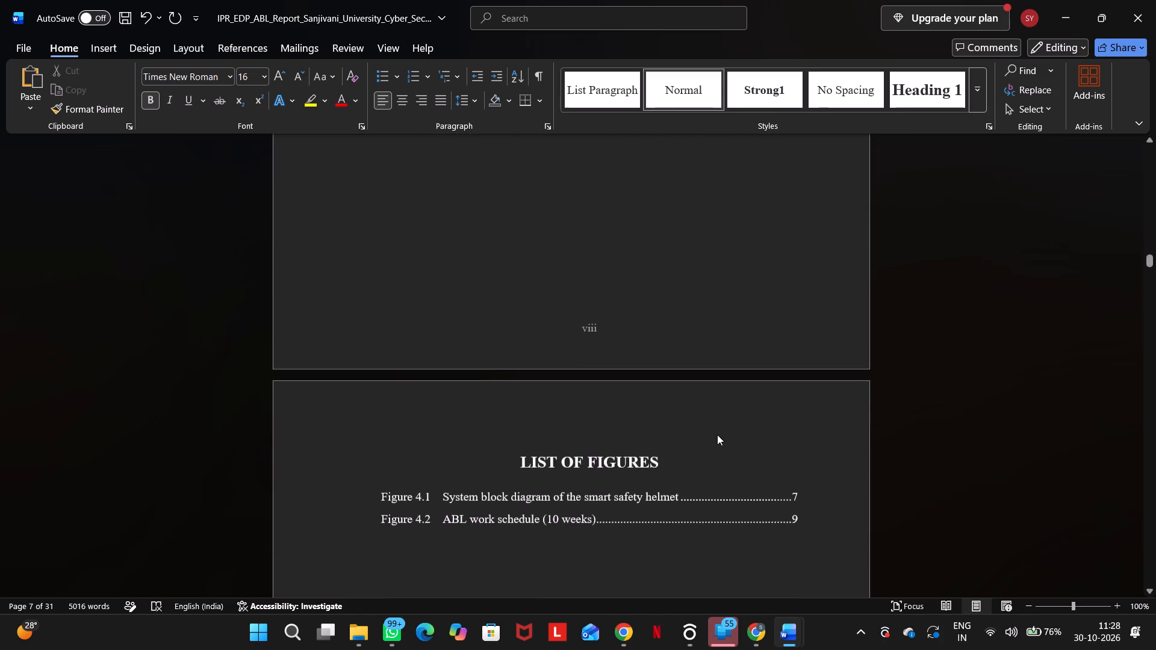
scroll(717, 435, down, 1)
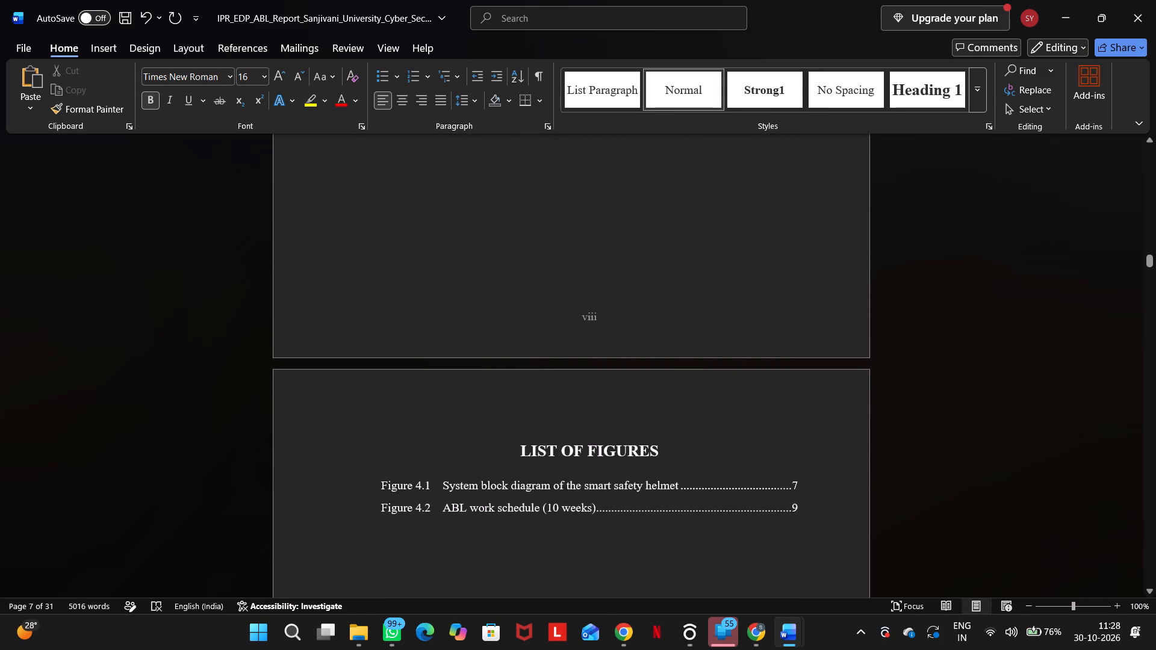
scroll(717, 435, down, 1)
scroll(717, 435, right, 1)
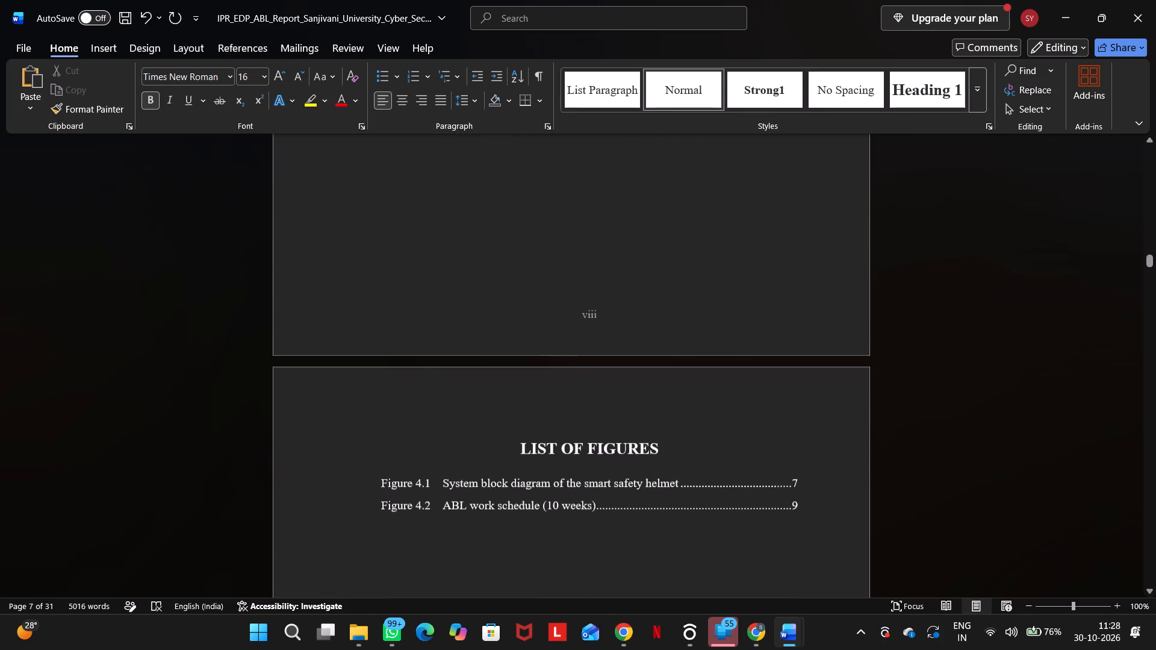
scroll(717, 435, right, 1)
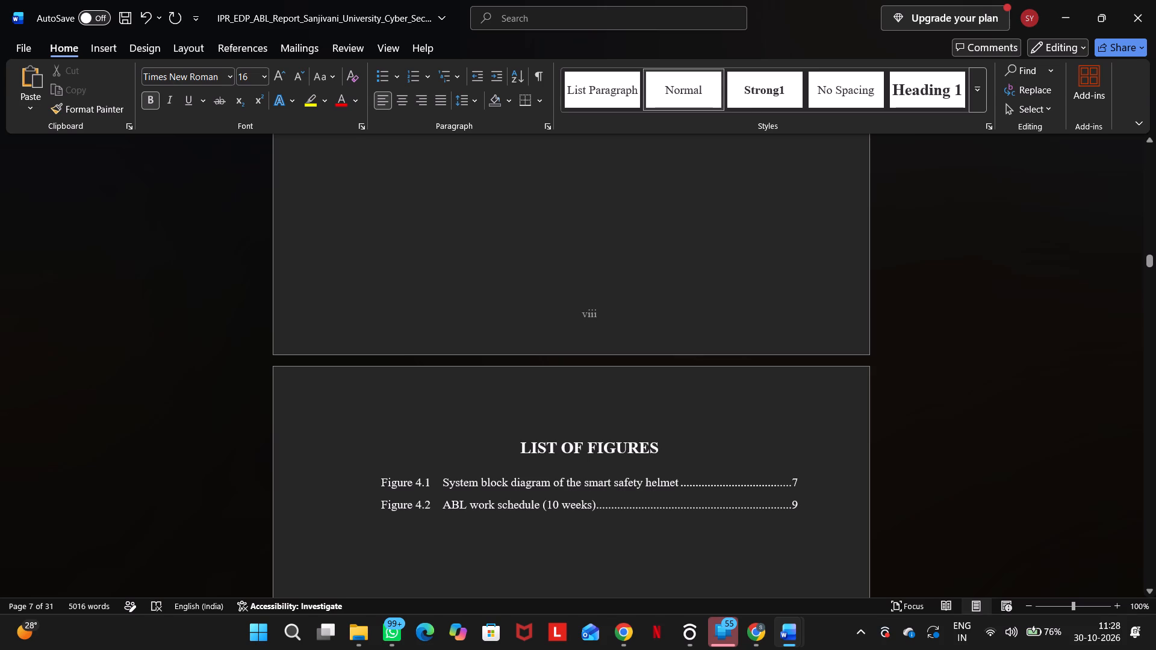
scroll(717, 435, down, 3)
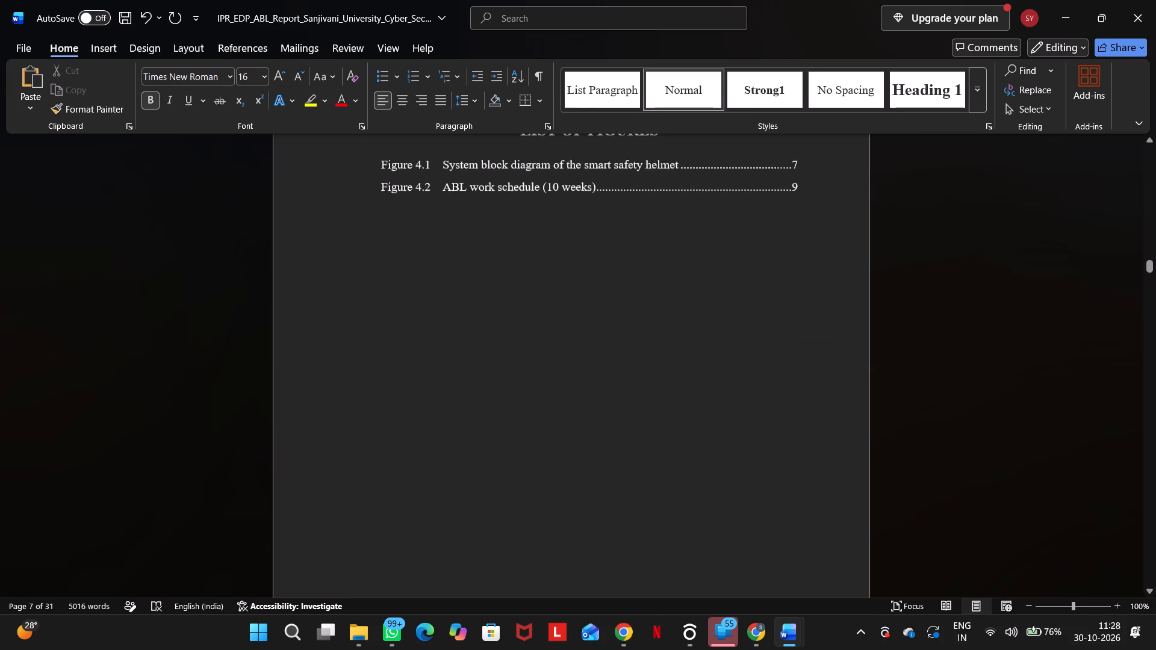
scroll(717, 435, down, 2)
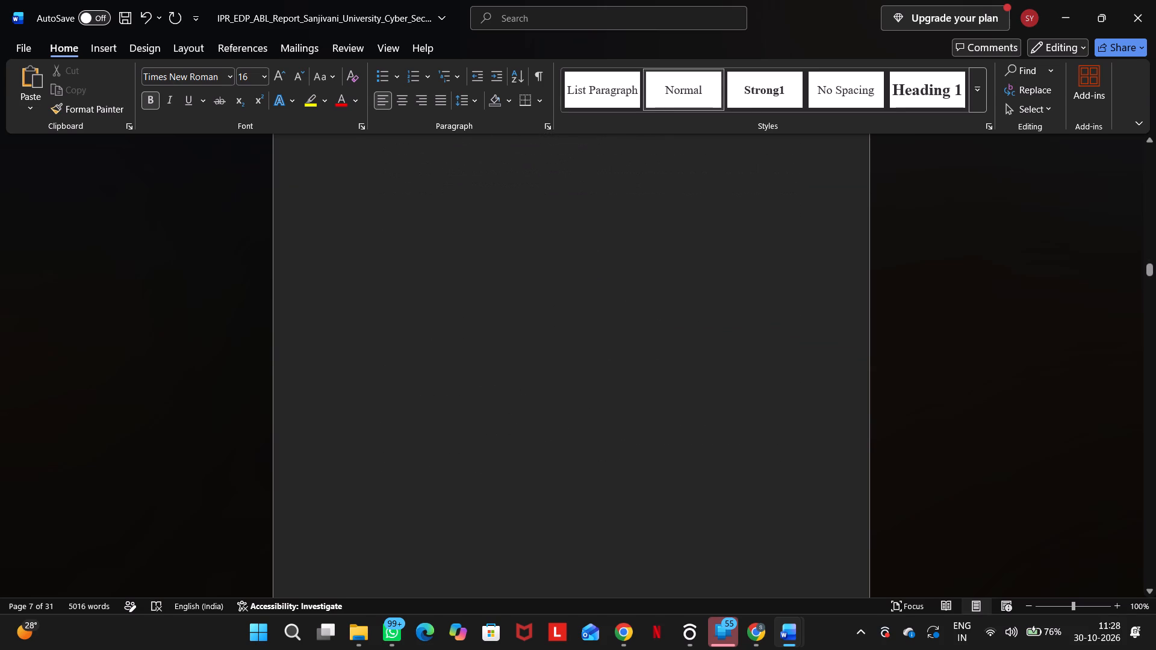
scroll(717, 435, down, 6)
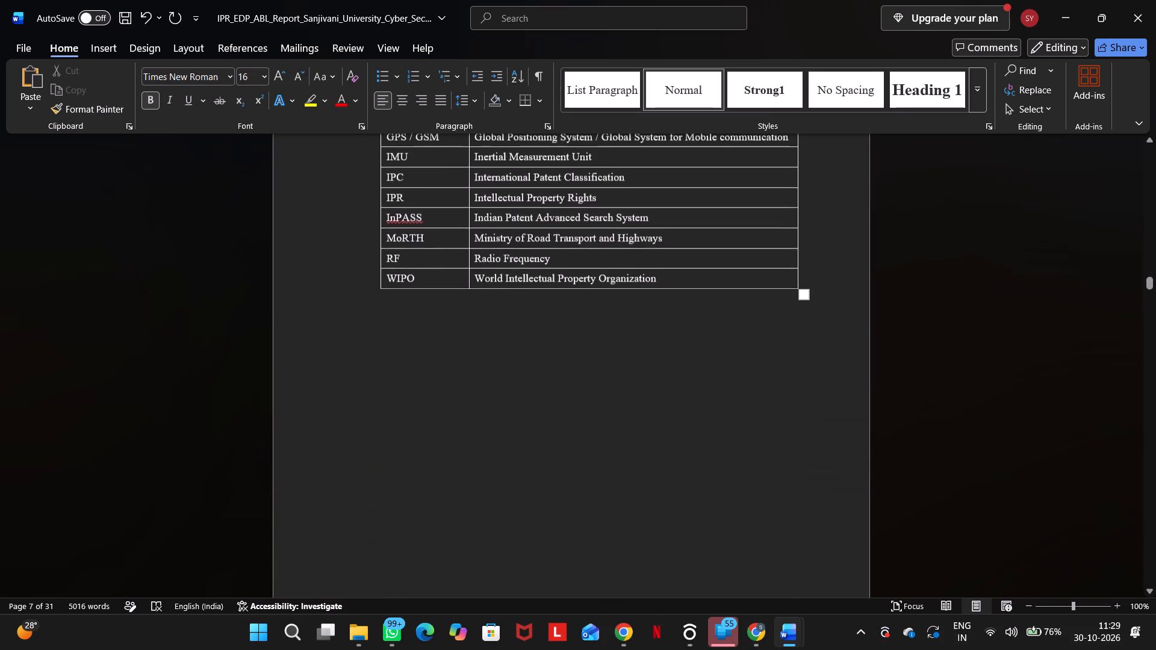
scroll(717, 435, down, 3)
scroll(717, 435, right, 1)
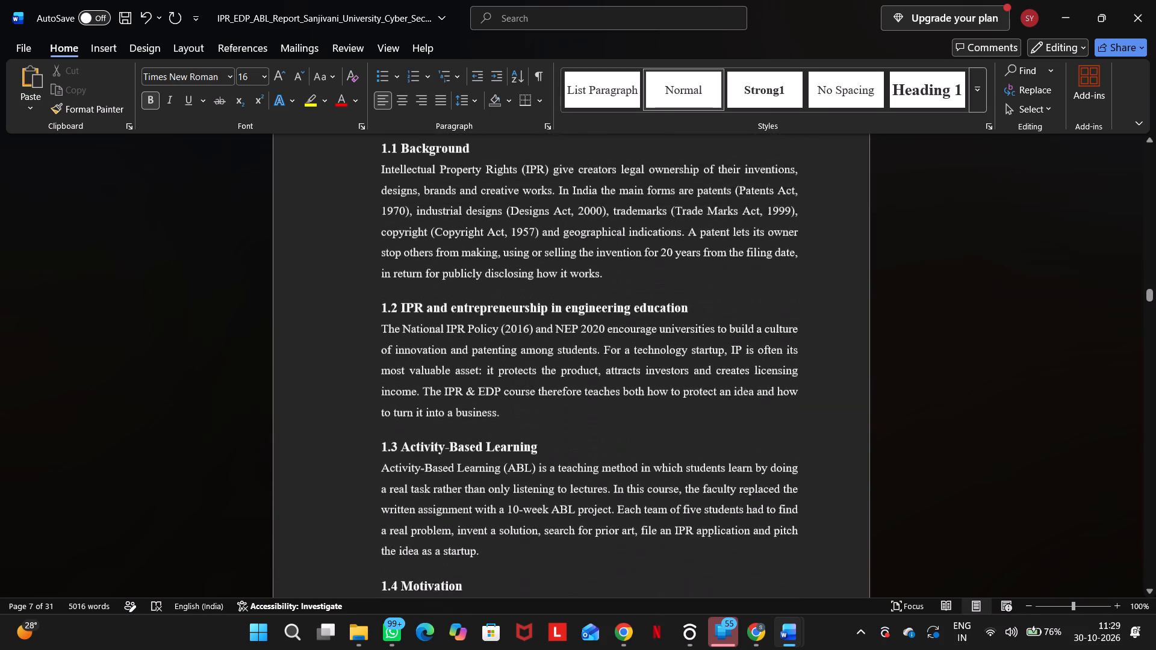
scroll(717, 435, right, 1)
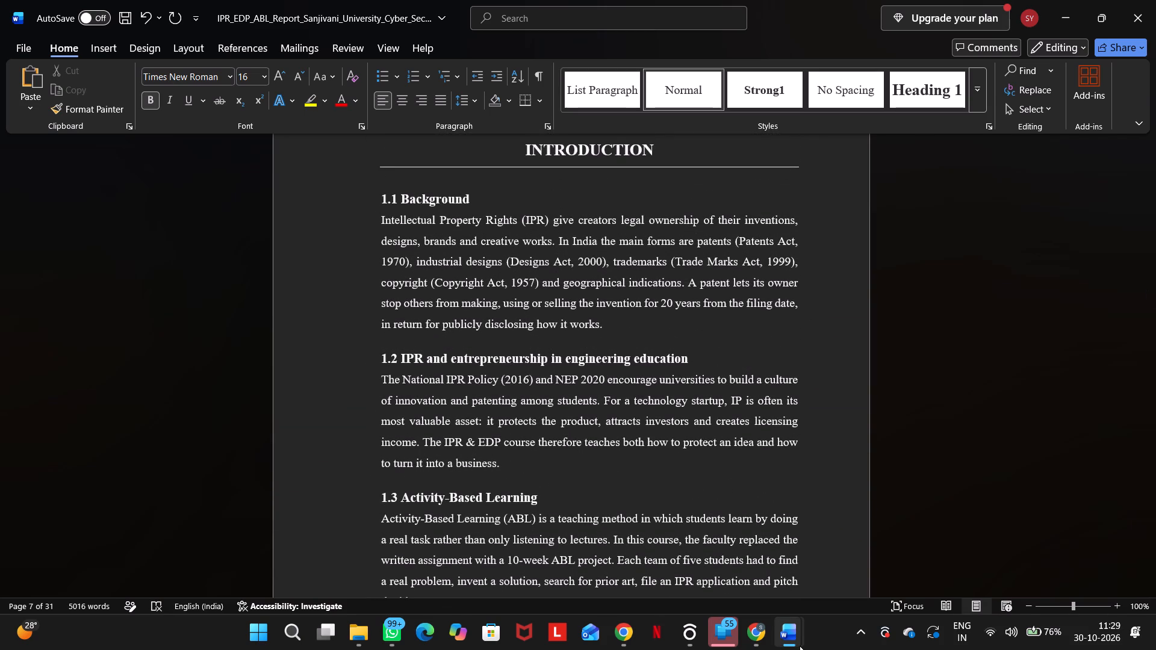
Switch to the Anti_Railway_Linen_Theft_Protection_Sensor_ABL_Report document and copy Chapter 1's text from 1.1 Background through the end of 1.5 Organisation of the report.
click(744, 580)
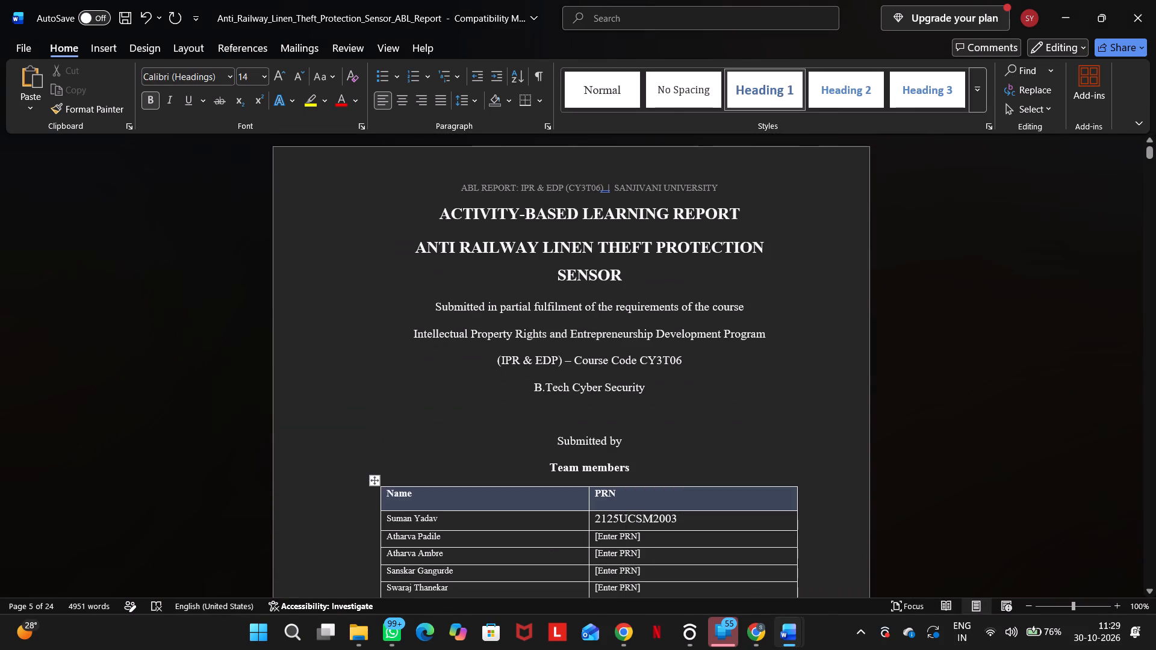
scroll(810, 319, down, 13)
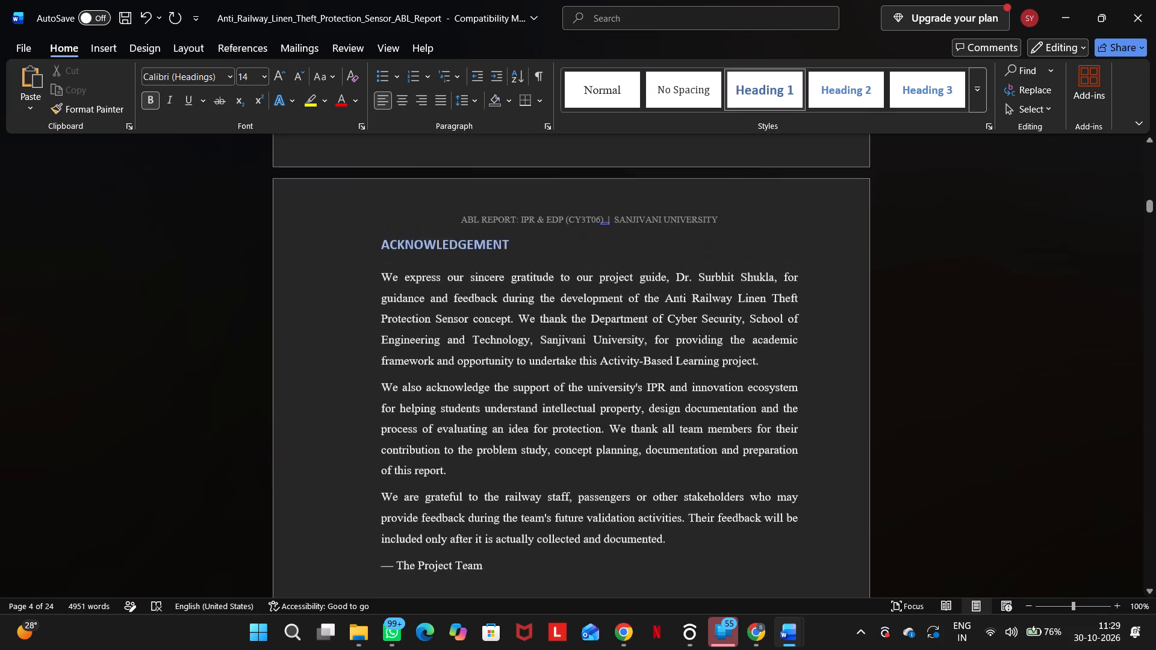
scroll(810, 319, down, 8)
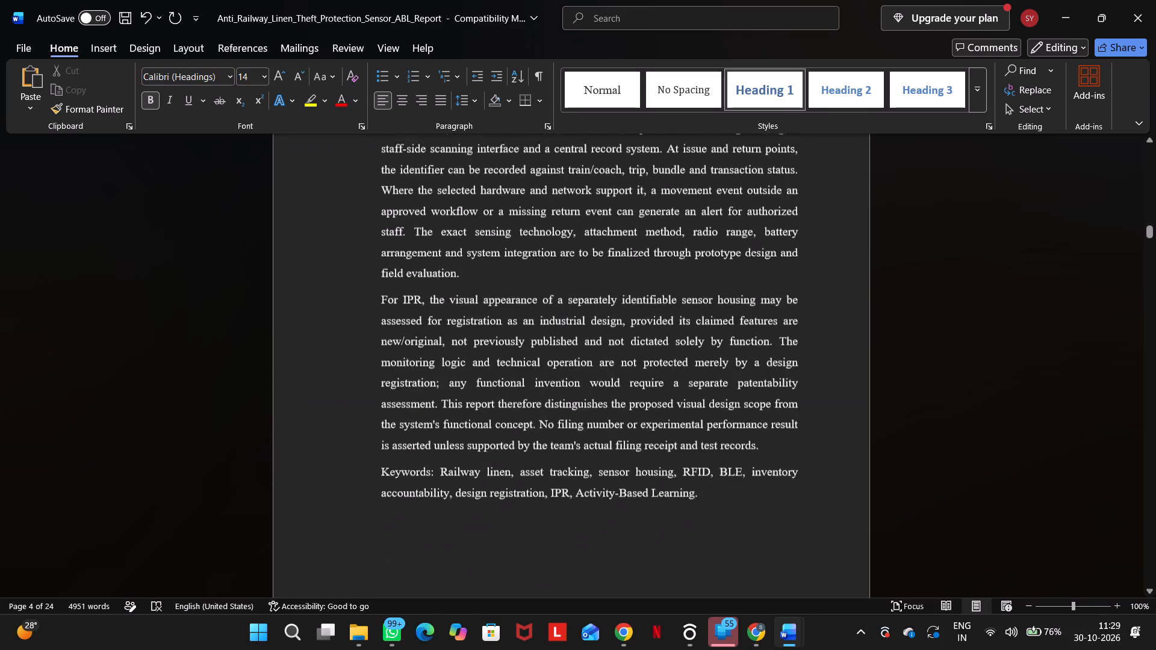
scroll(810, 319, down, 9)
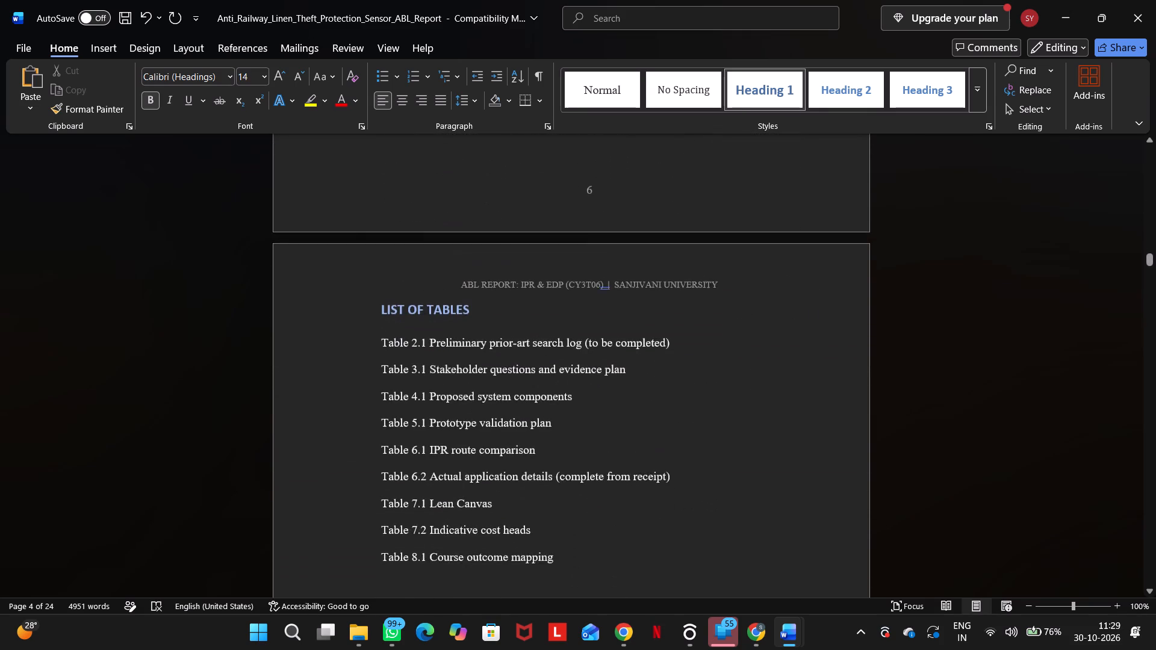
scroll(810, 319, down, 7)
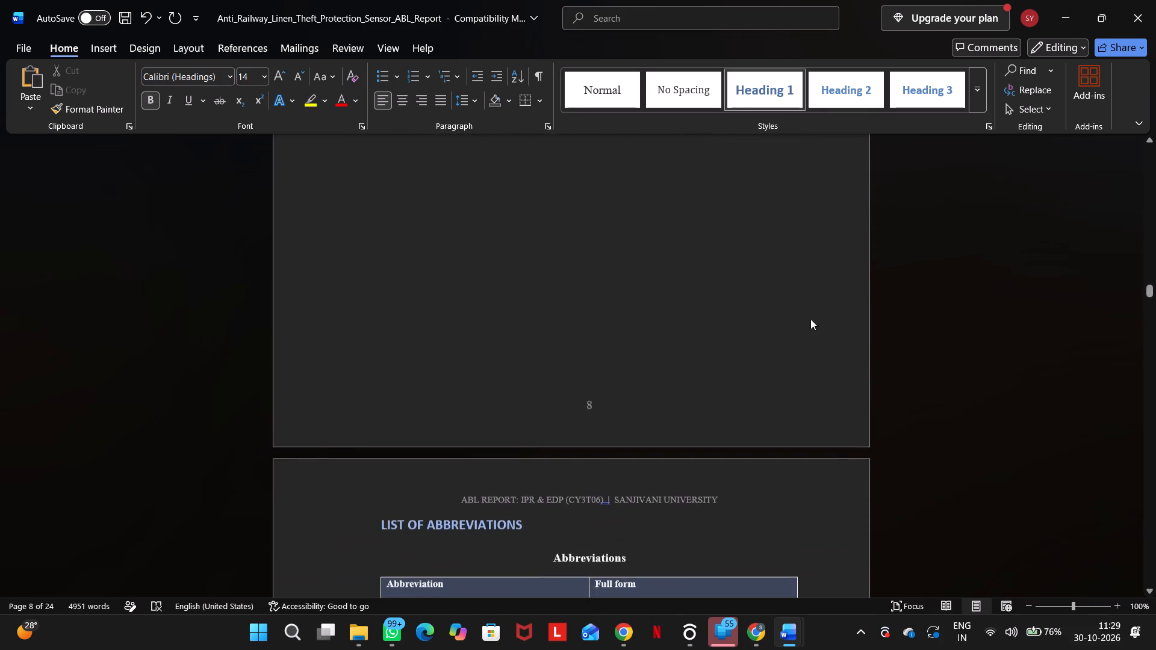
scroll(810, 319, down, 8)
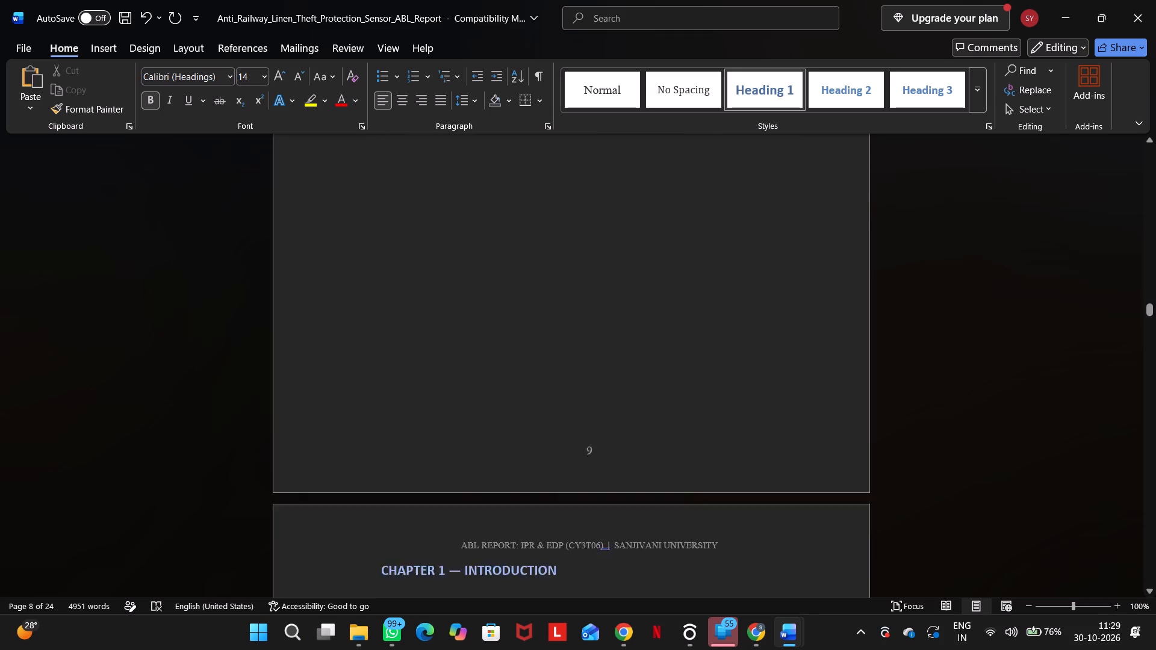
scroll(810, 319, right, 1)
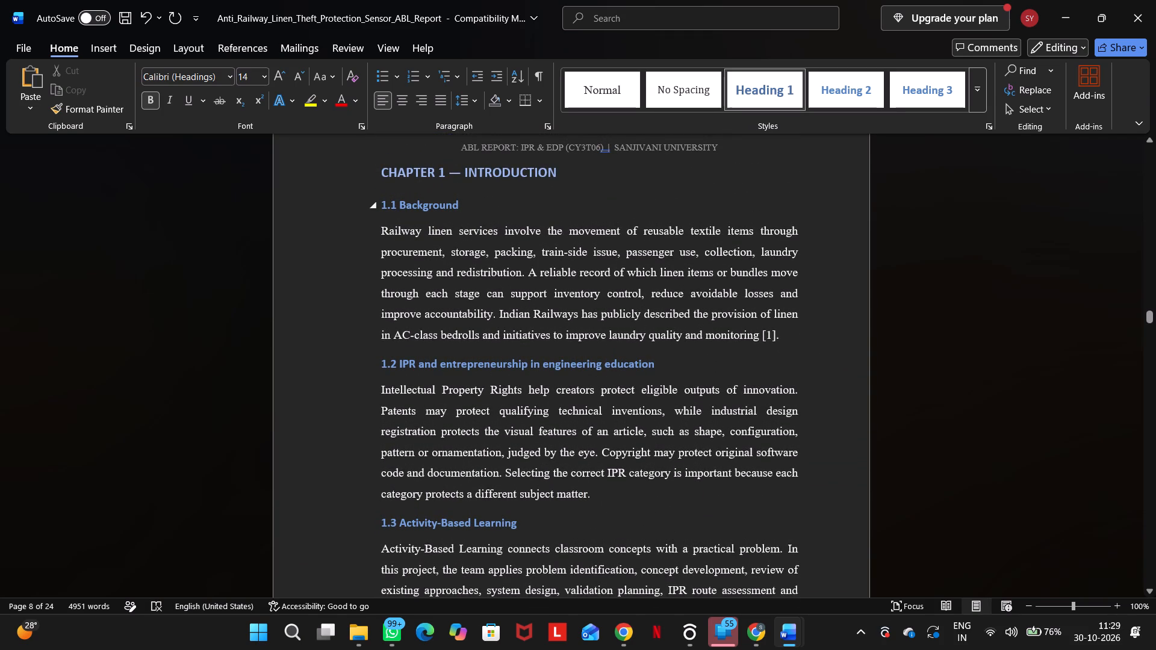
drag(384, 206, 460, 205)
click(460, 205)
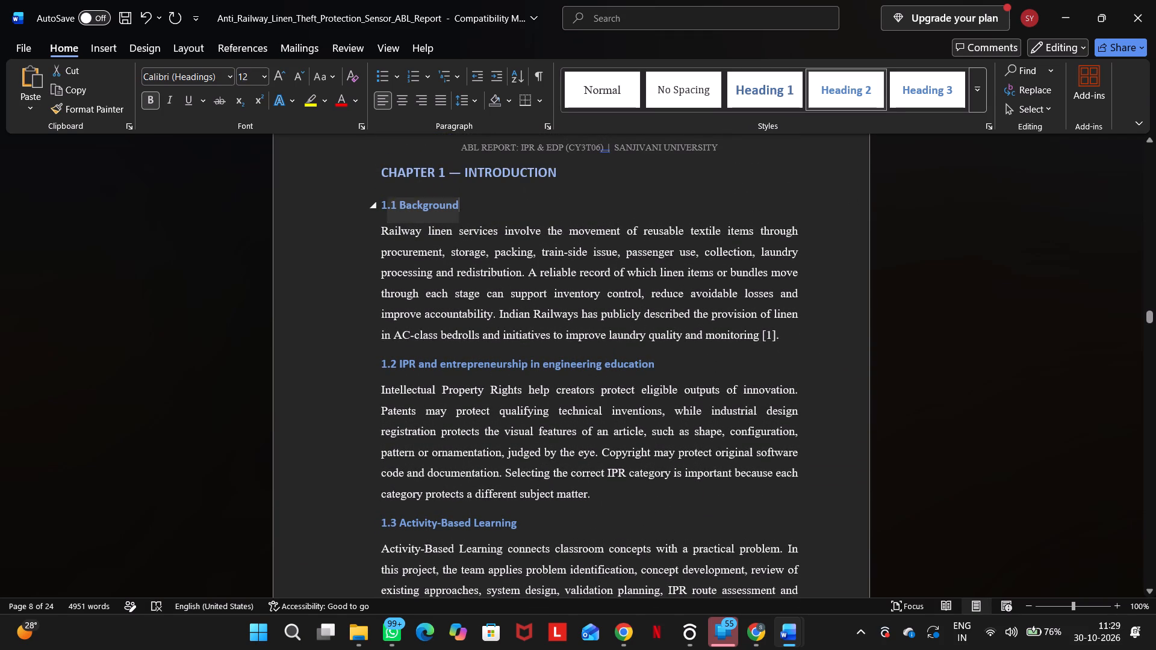
drag(383, 202, 438, 209)
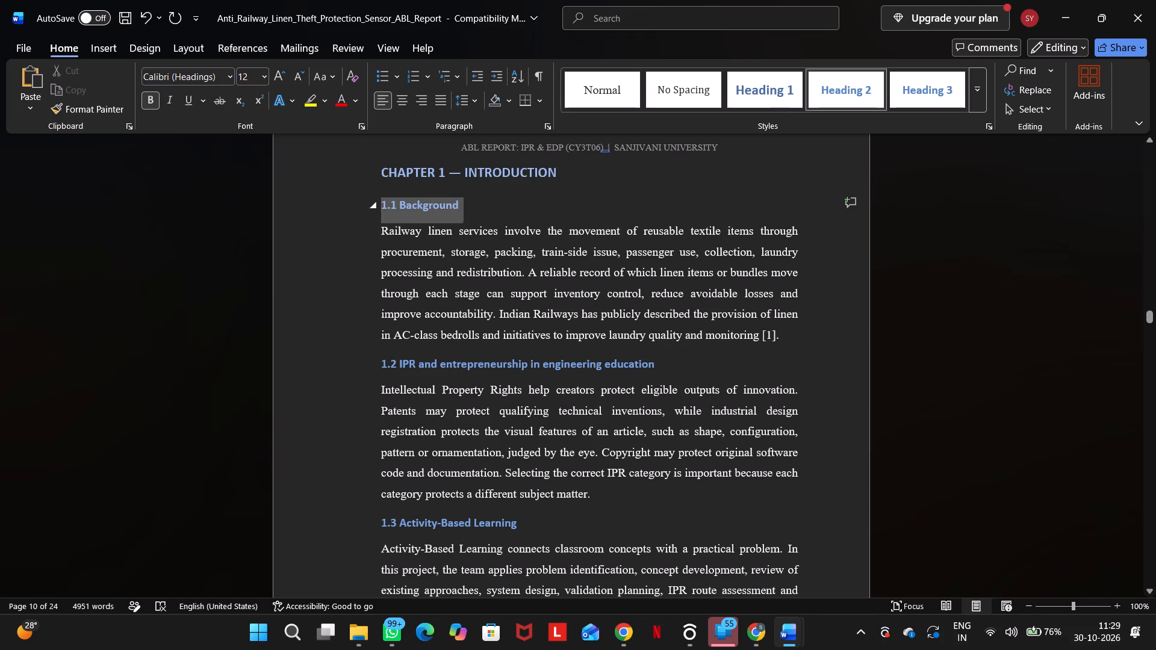
drag(438, 209, 496, 581)
scroll(517, 498, up, 1)
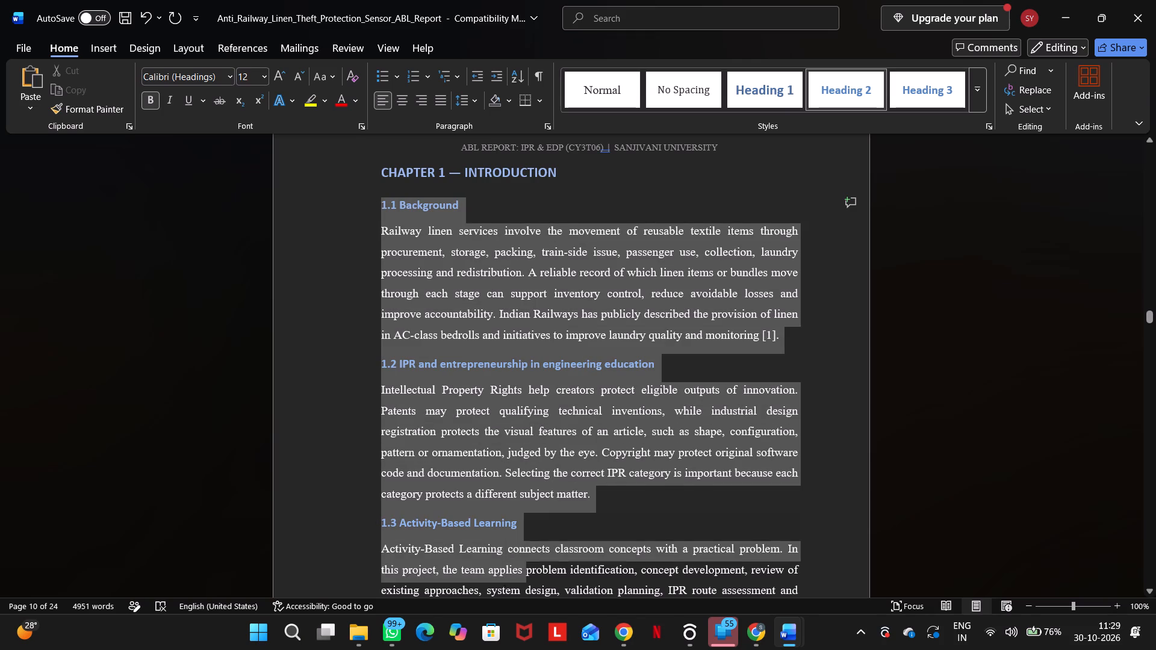
drag(496, 581, 494, 612)
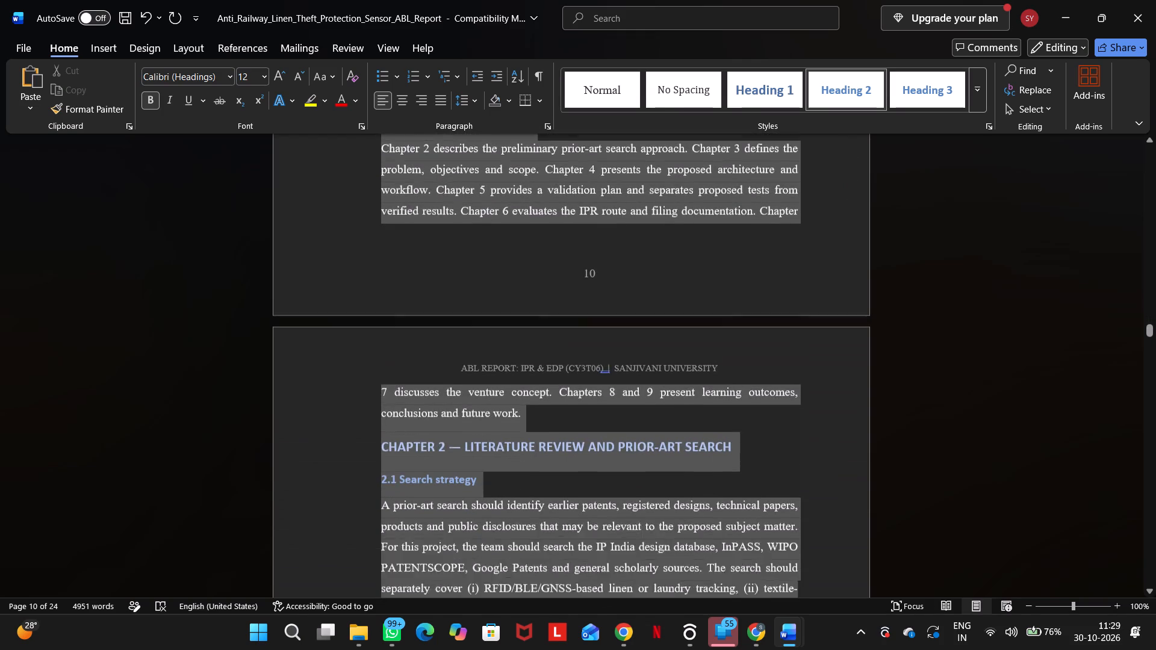
drag(494, 612, 674, 253)
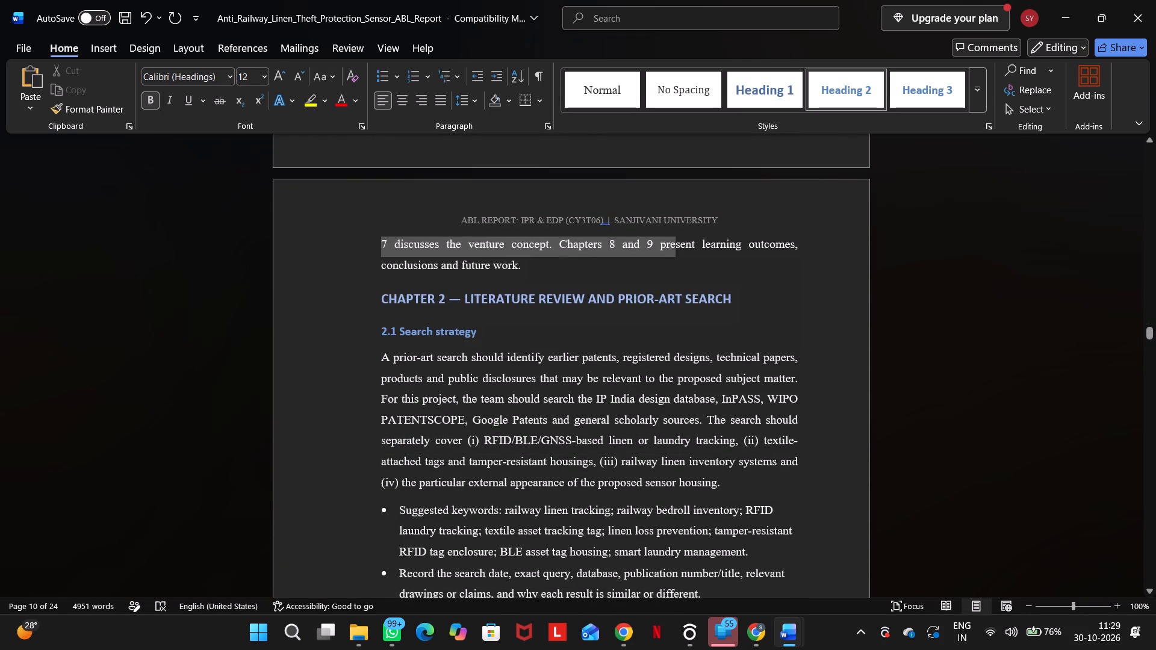
drag(674, 253, 680, 265)
key(ctrl+c)
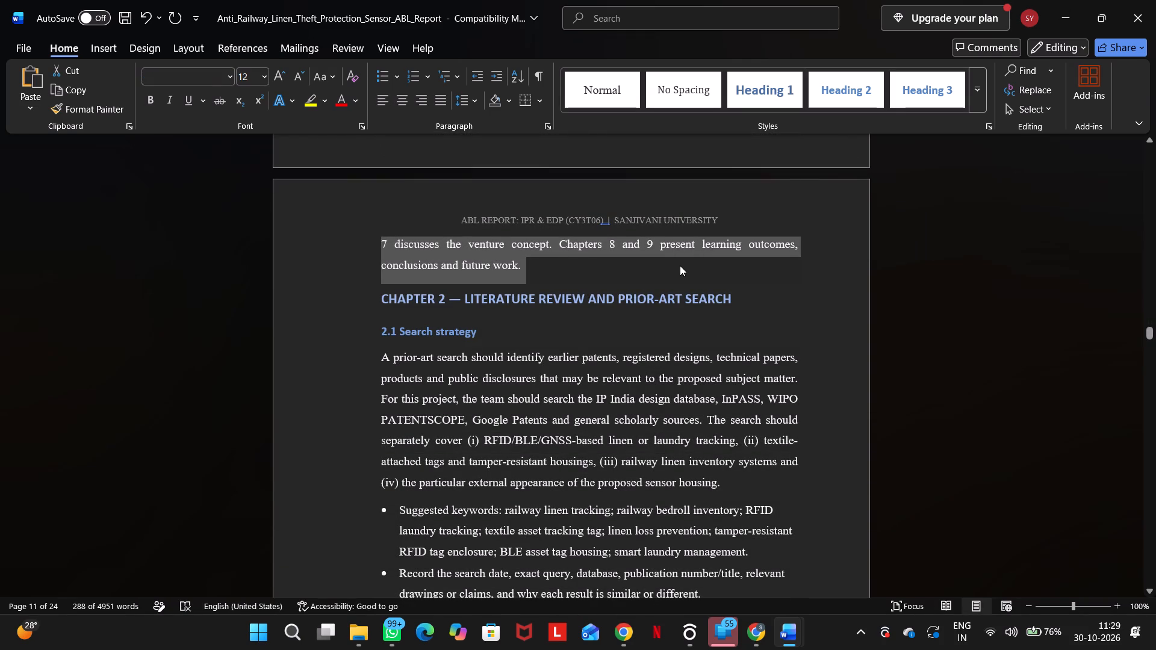
Return to the IPR_EDP_ABL_Report_Sanjivani_University_Cyber_Security document and replace its sections 1.1 to 1.5 with the copied railway linen text.
click(1075, 13)
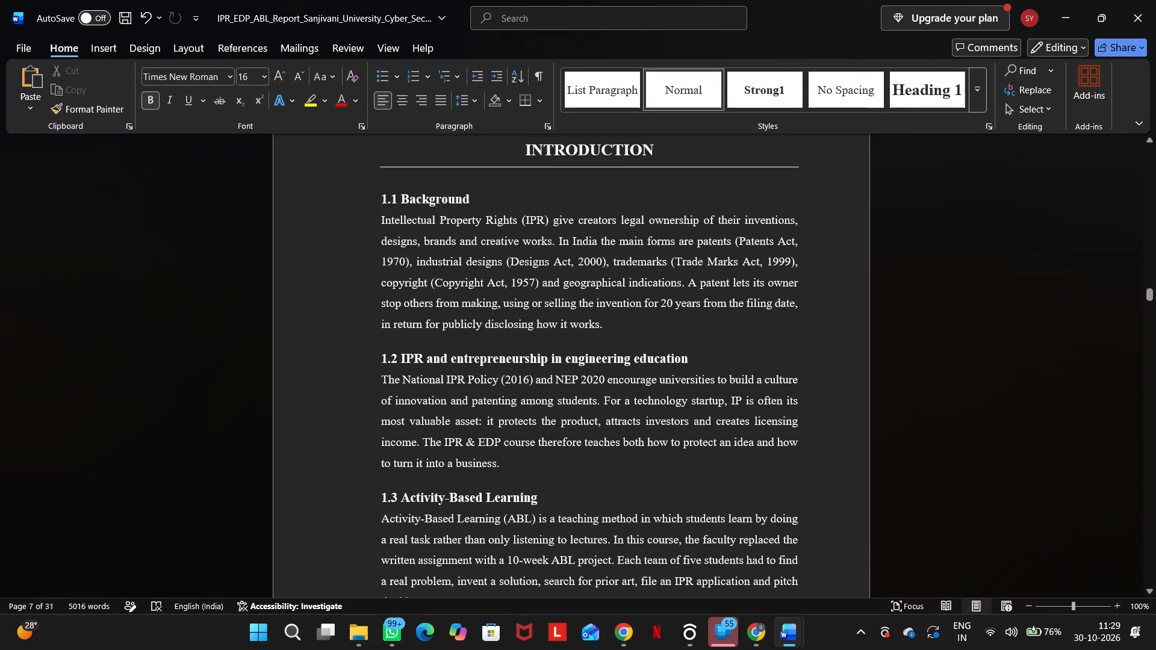
click(859, 322)
scroll(859, 329, up, 1)
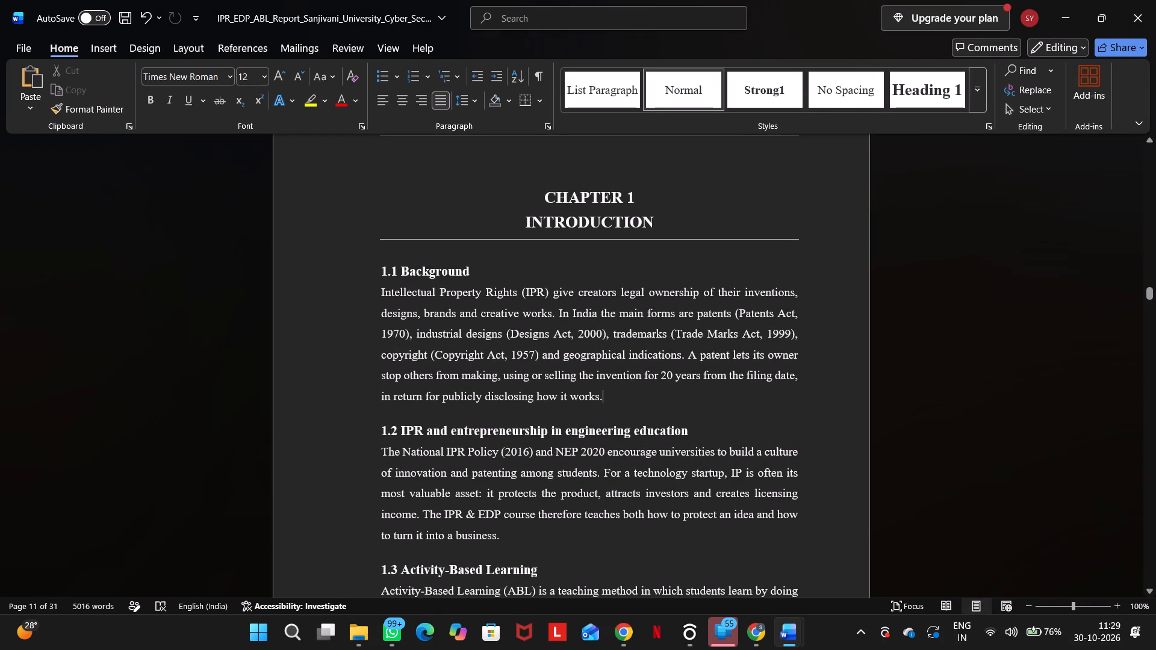
drag(383, 268, 654, 569)
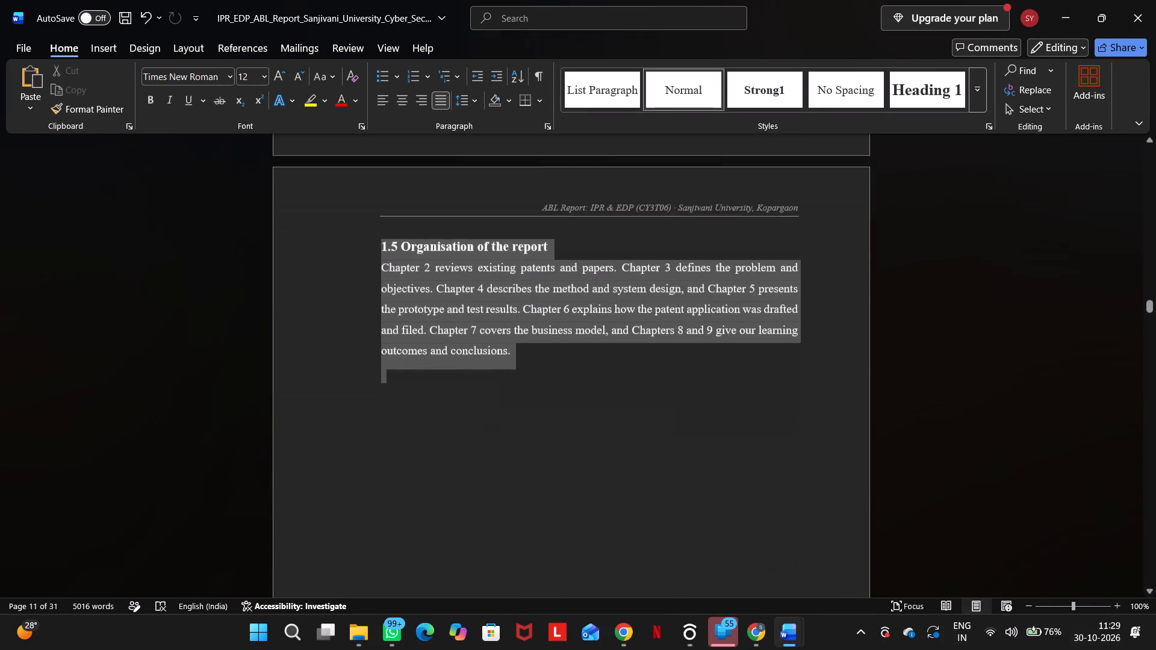
drag(654, 569, 619, 373)
key(ctrl+v)
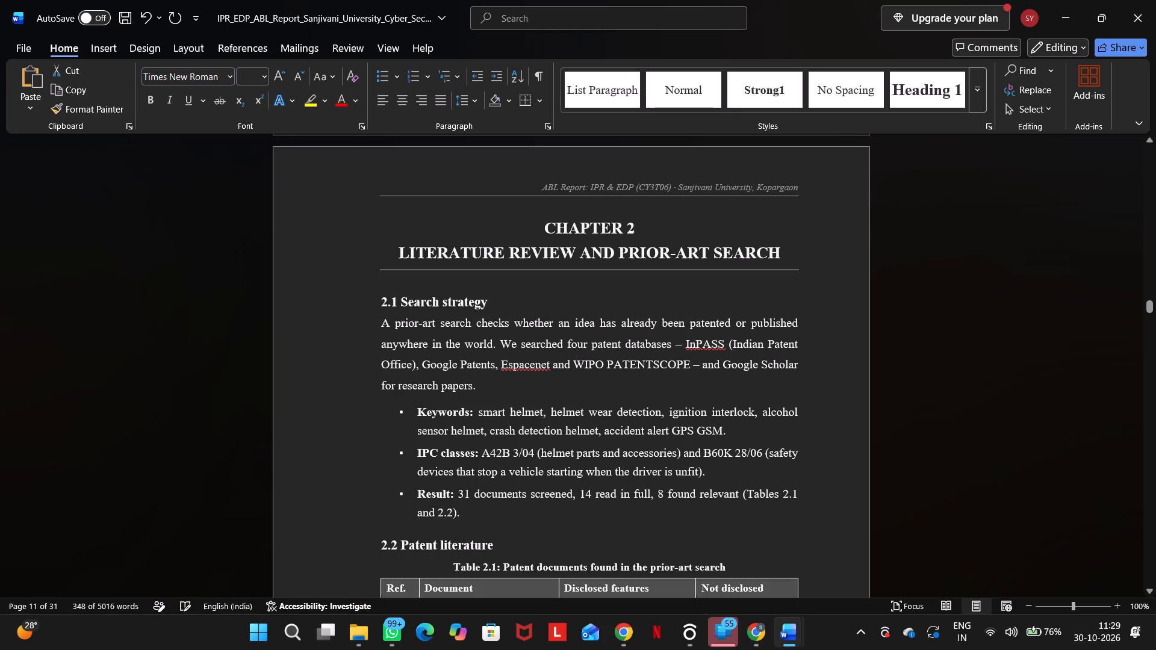
Insert a blank line before each of the headings 1.2, 1.3, 1.4 and 1.5 in the pasted Introduction chapter.
scroll(619, 373, up, 6)
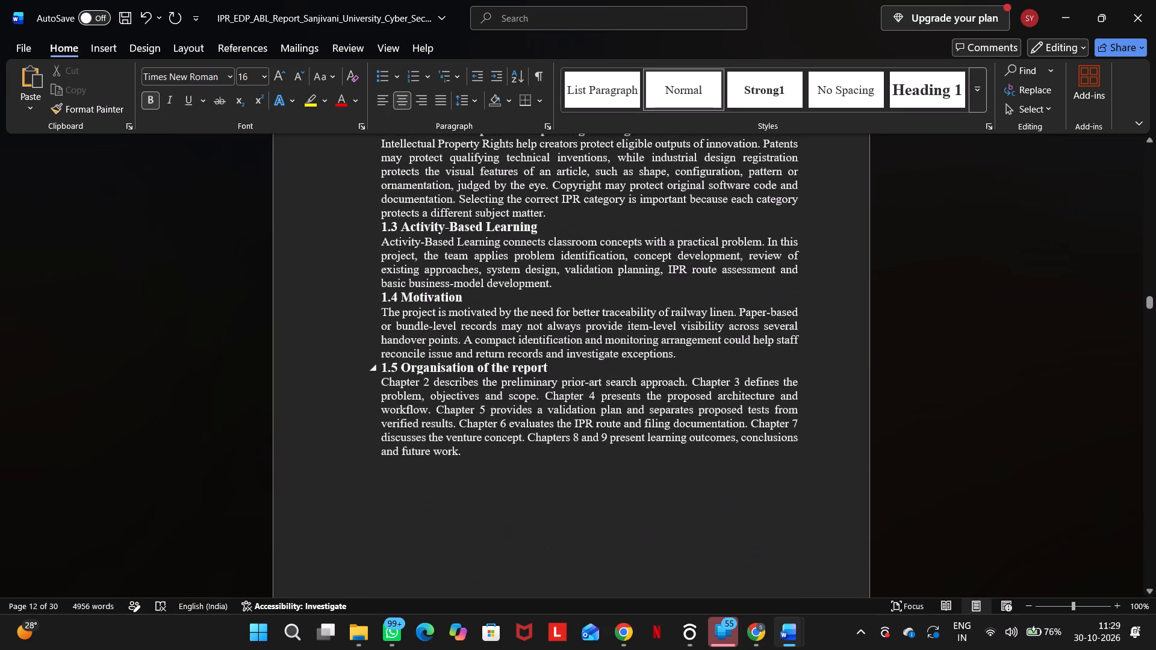
scroll(619, 373, up, 2)
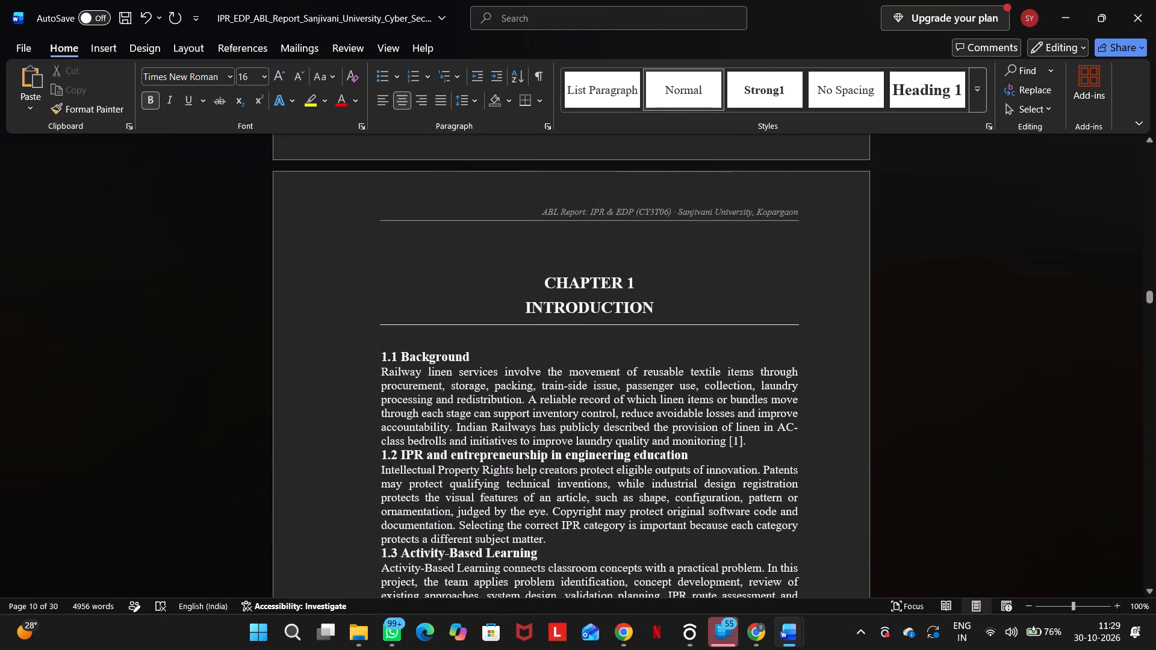
scroll(619, 373, down, 1)
click(782, 372)
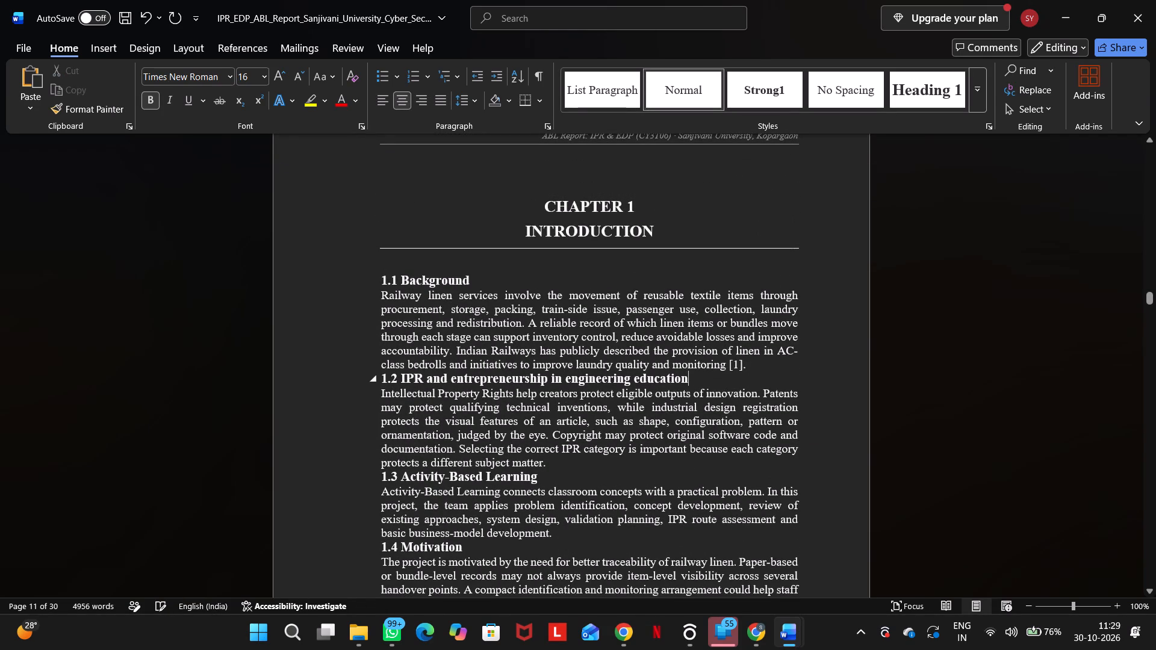
click(747, 365)
key(Return)
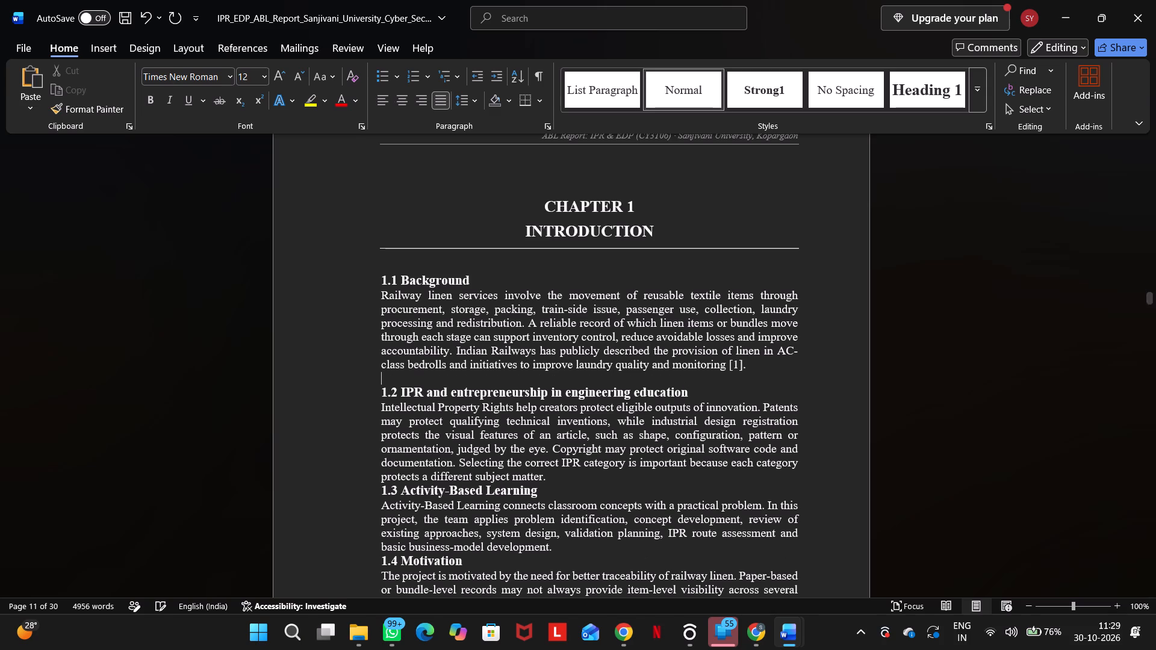
scroll(747, 365, down, 1)
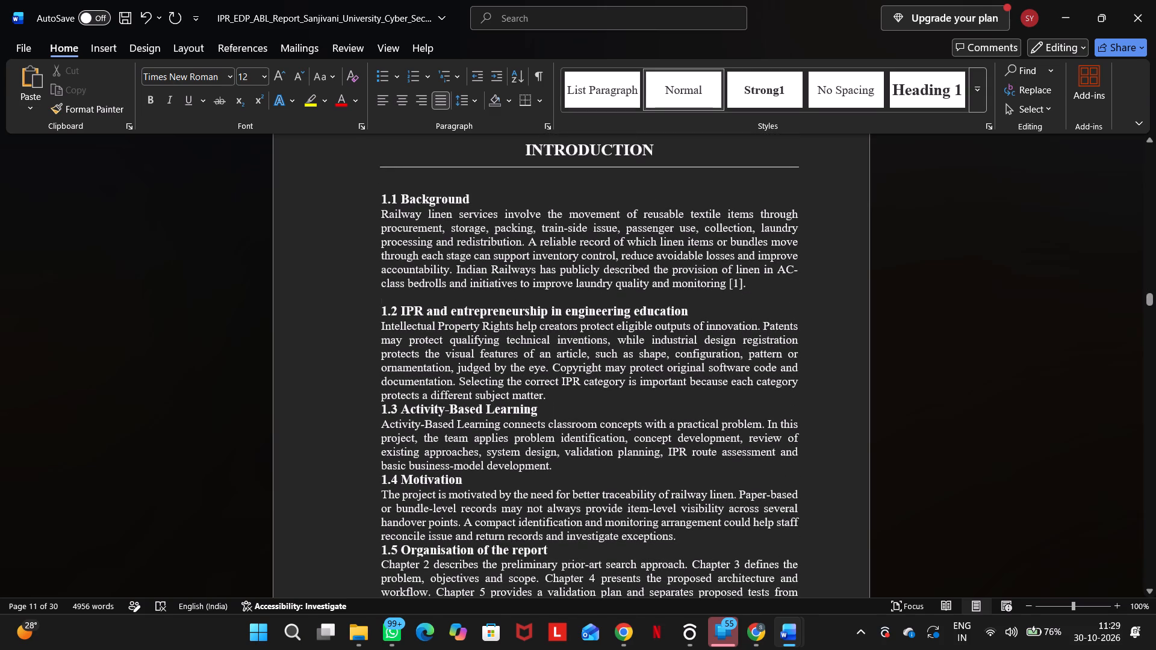
click(588, 395)
key(Return)
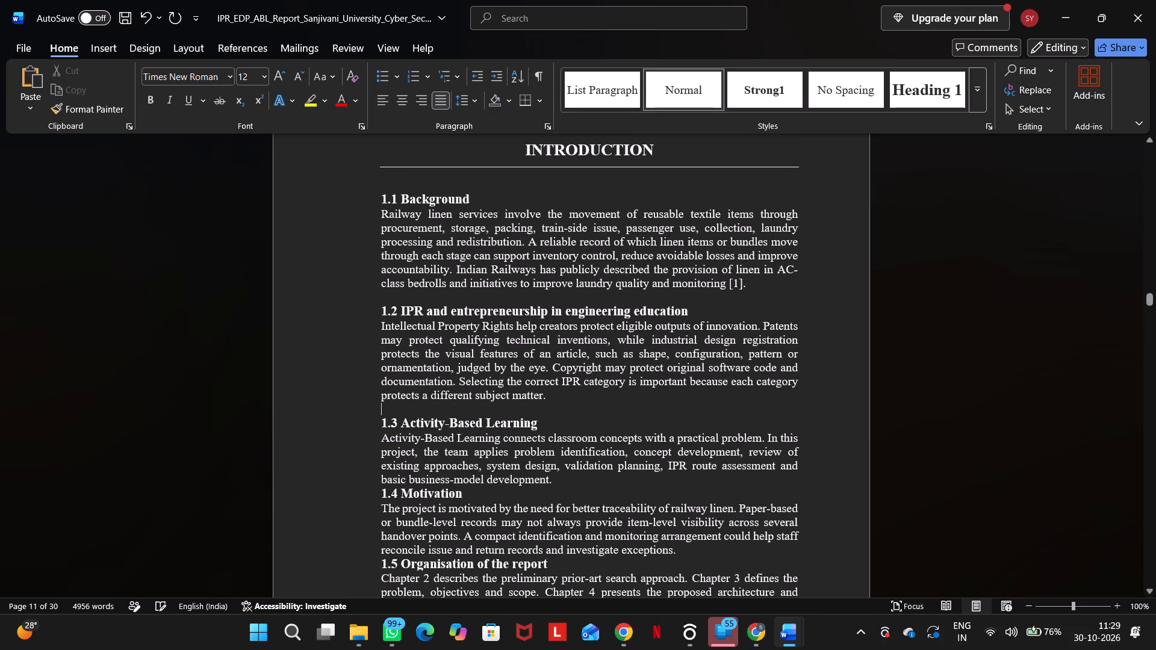
click(562, 482)
key(Return)
scroll(562, 482, down, 1)
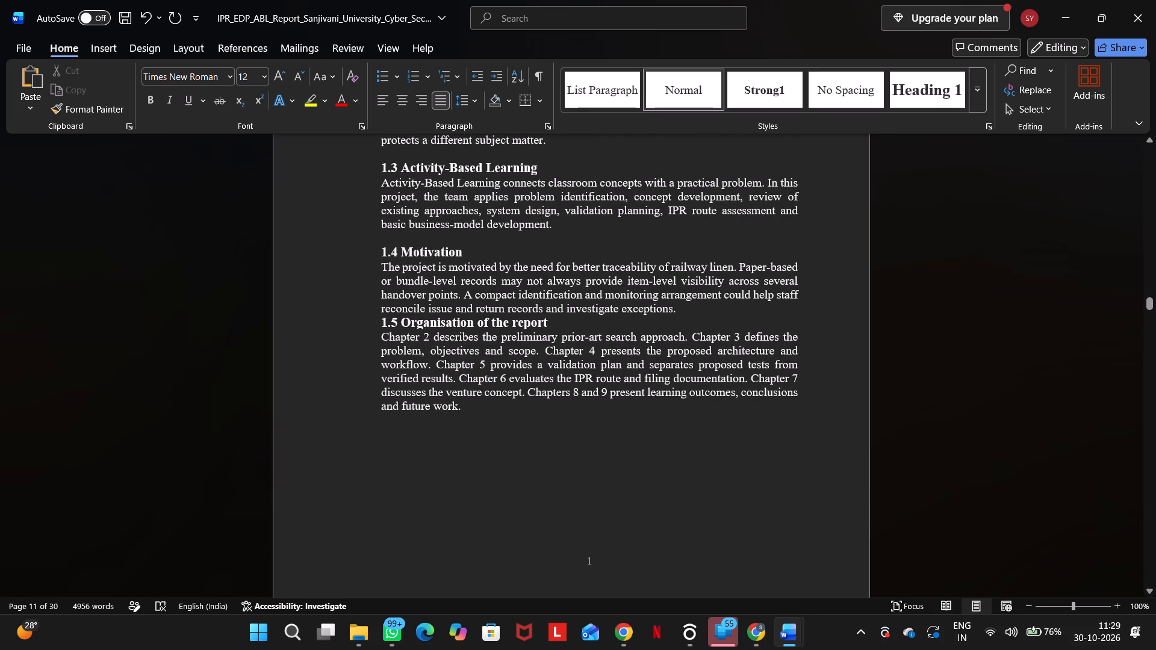
click(696, 313)
key(Return)
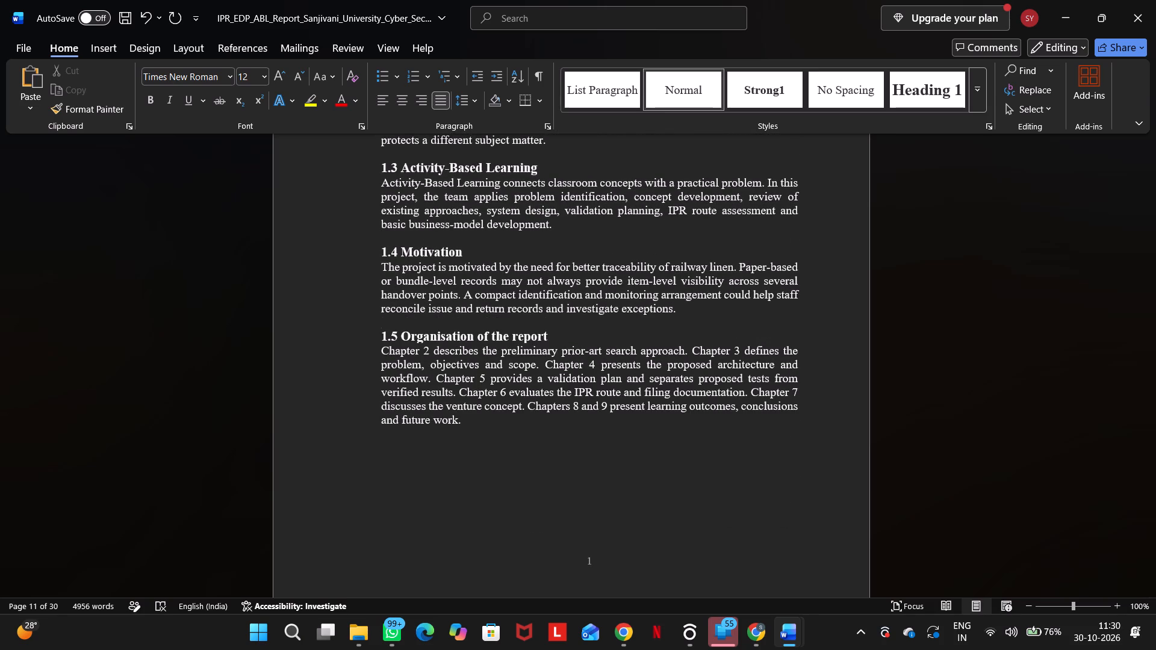
Review the spacing of the revised Chapter 1 and examine the List of Abbreviations table before it.
scroll(696, 313, up, 3)
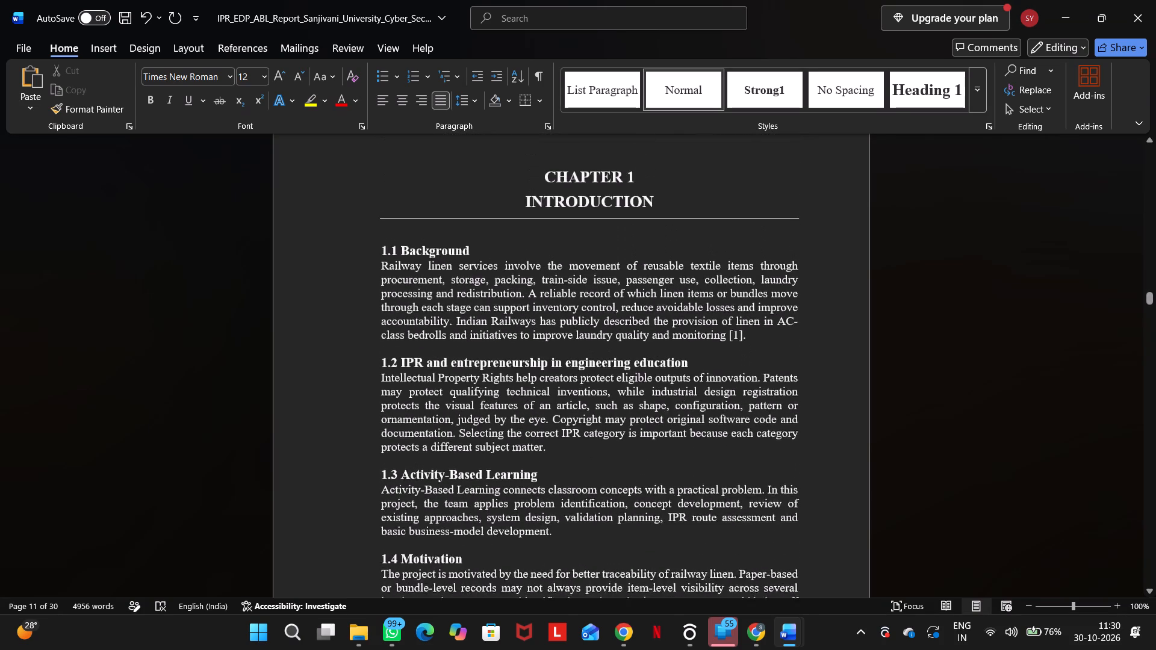
scroll(696, 313, up, 5)
scroll(696, 313, down, 1)
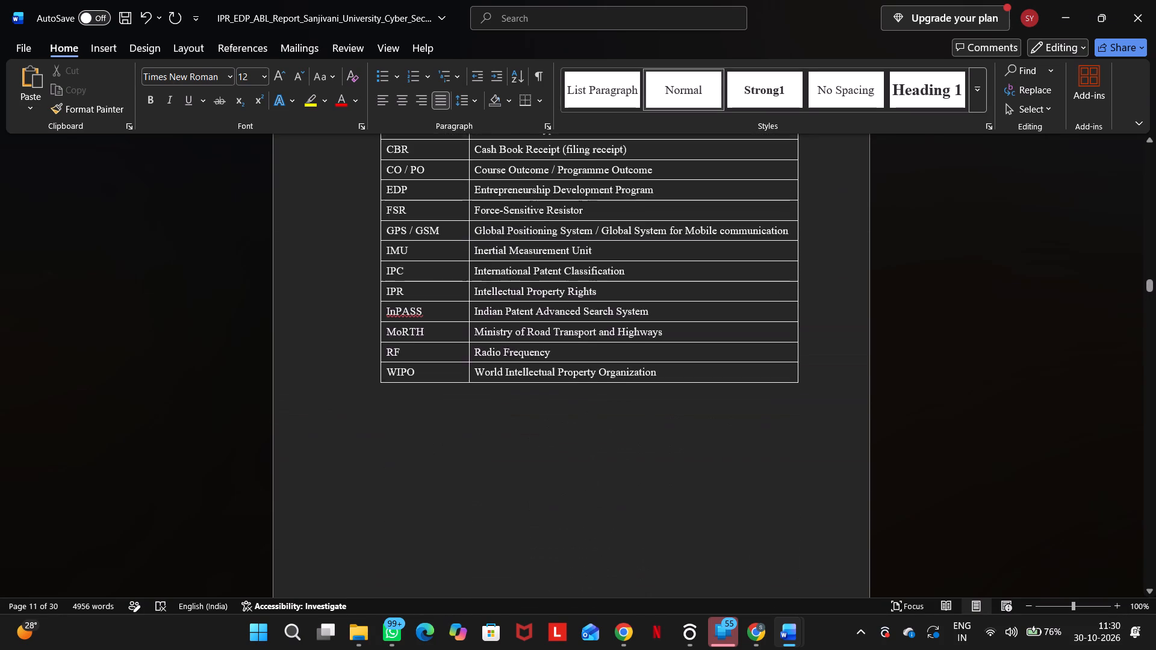
scroll(696, 313, down, 1)
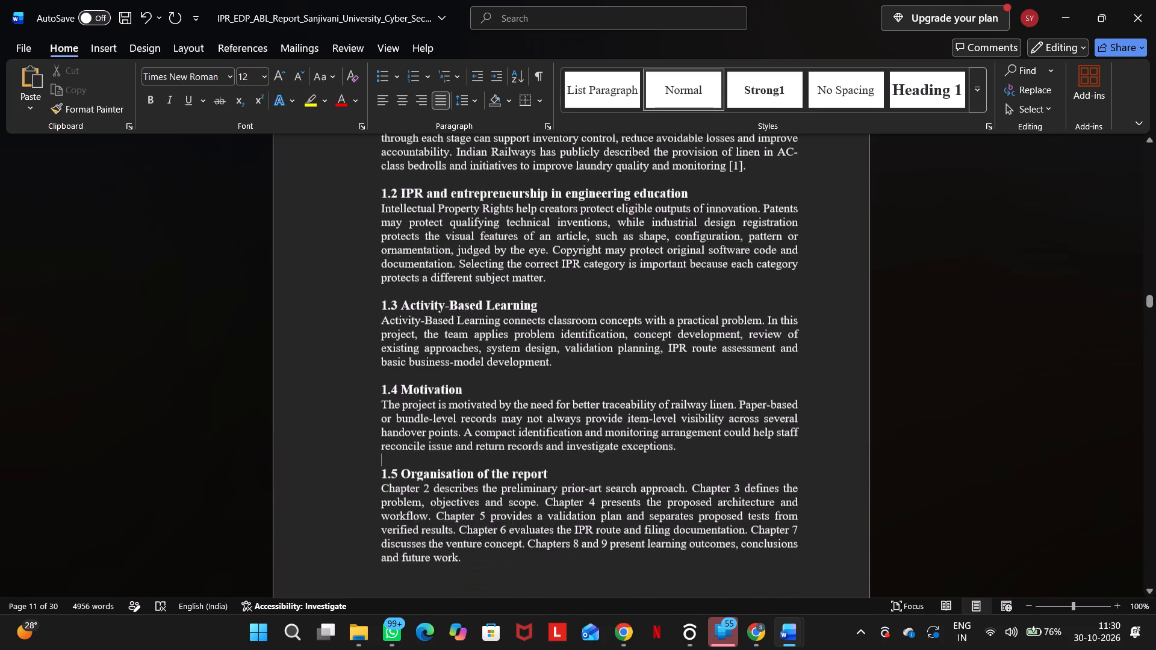
scroll(696, 313, up, 7)
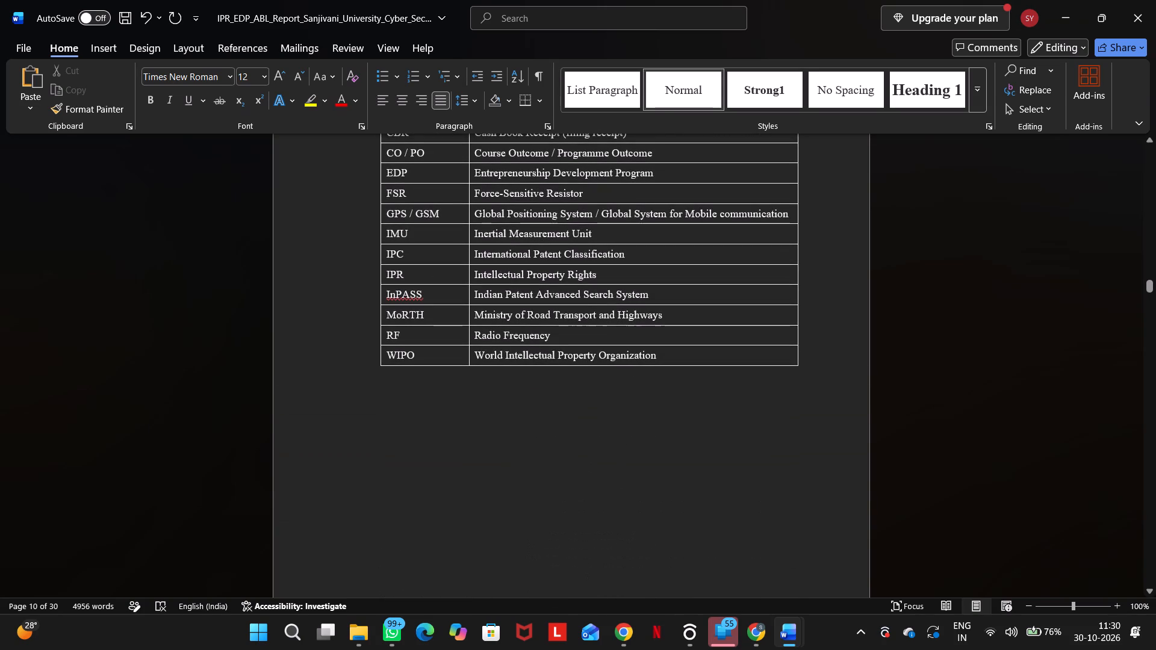
scroll(696, 313, up, 2)
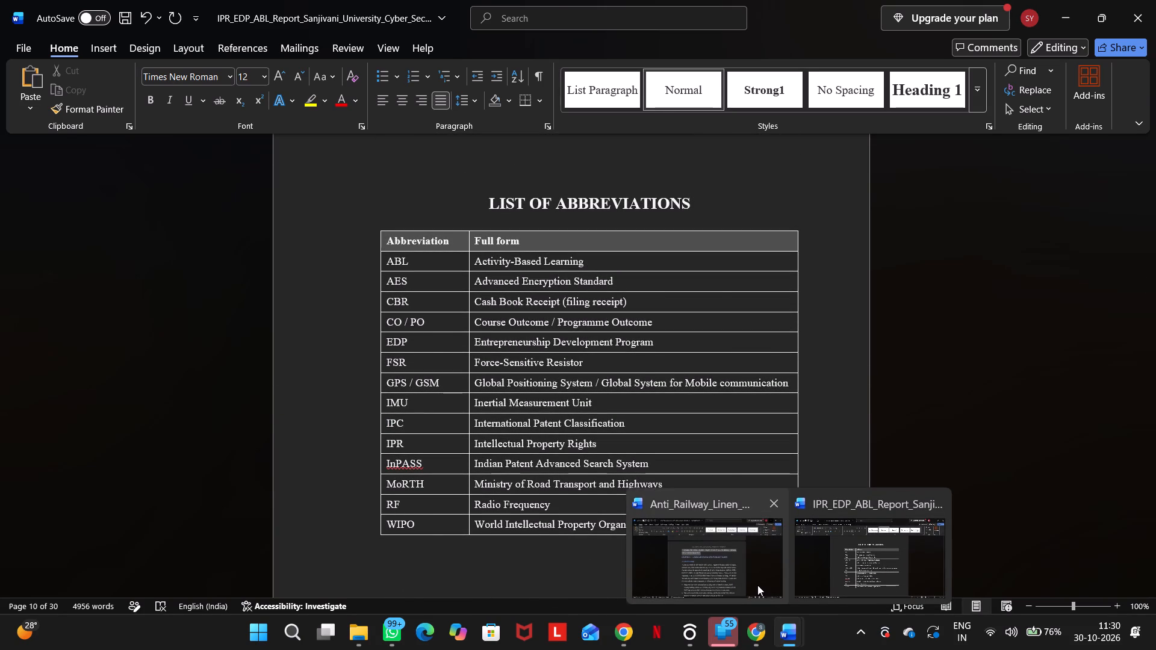
Switch to the Anti_Railway_Linen_Theft_Protection_Sensor_ABL_Report document and copy the abbreviation rows from ABL through WIPO, without the header.
click(757, 585)
scroll(790, 348, up, 5)
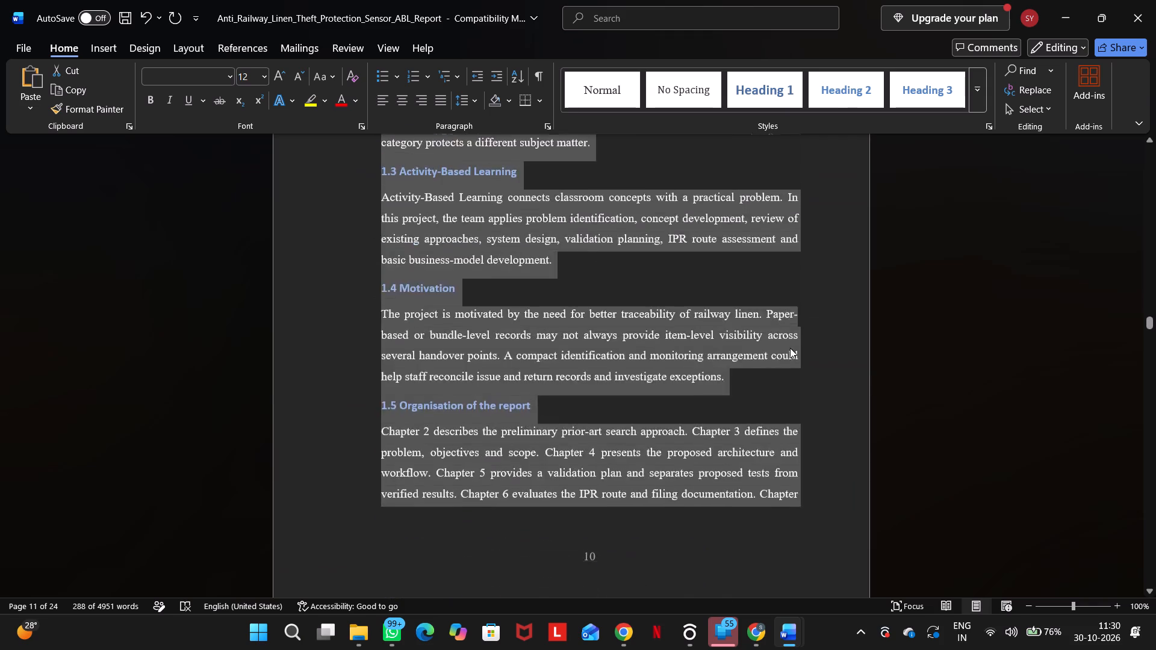
scroll(790, 348, up, 7)
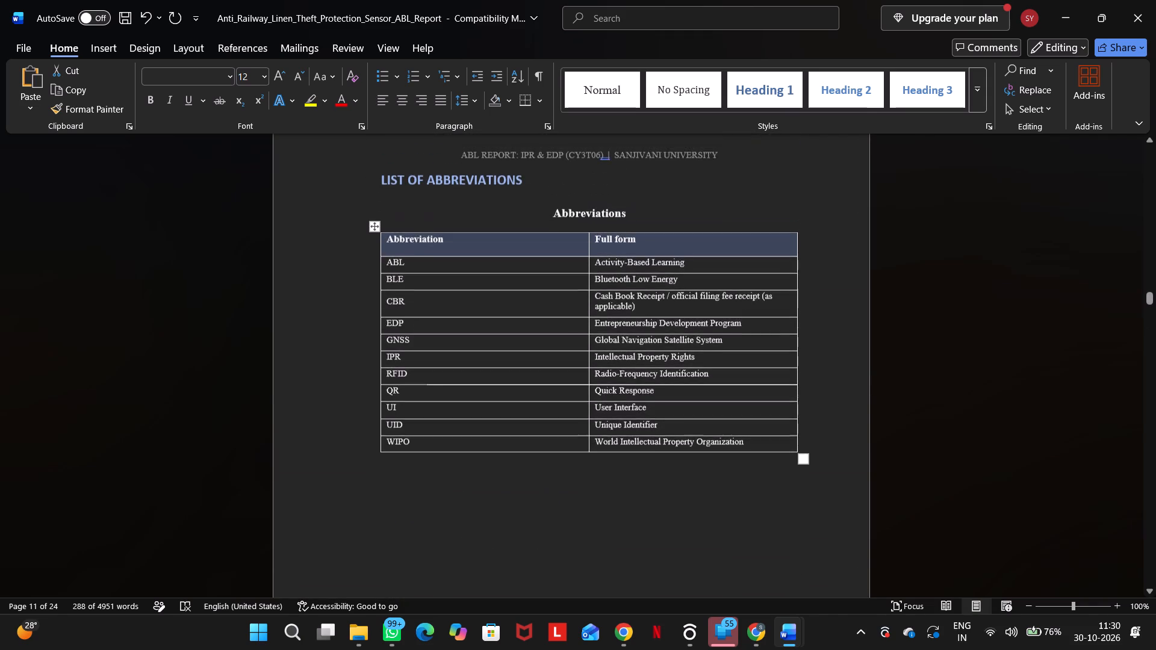
scroll(790, 348, up, 1)
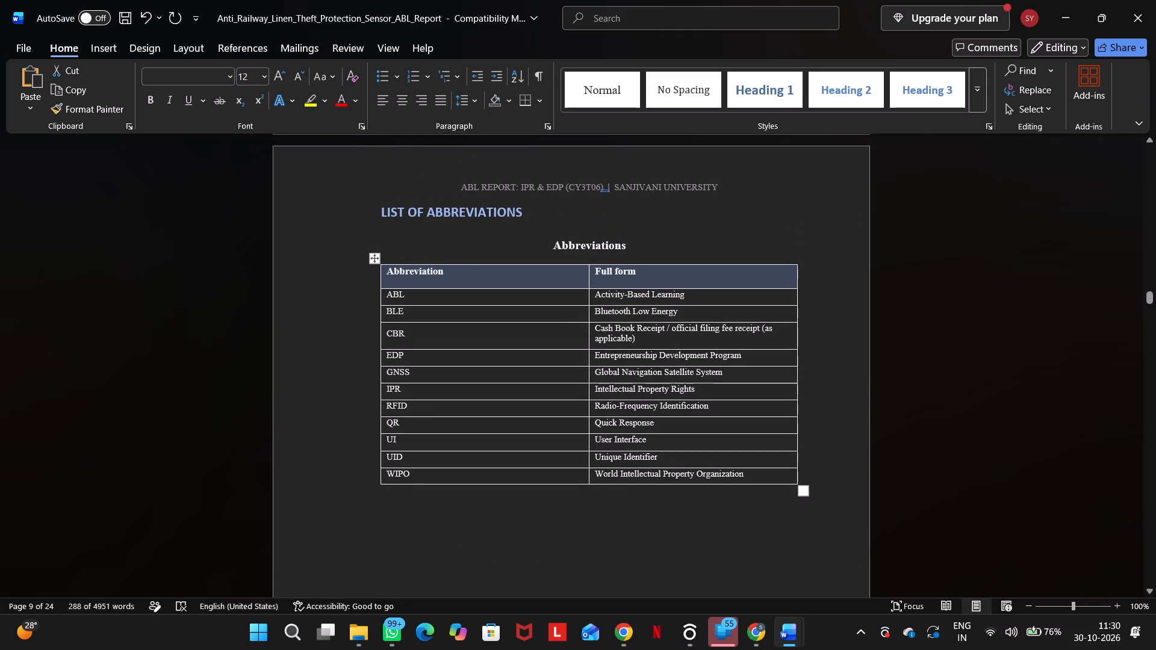
drag(390, 293, 742, 466)
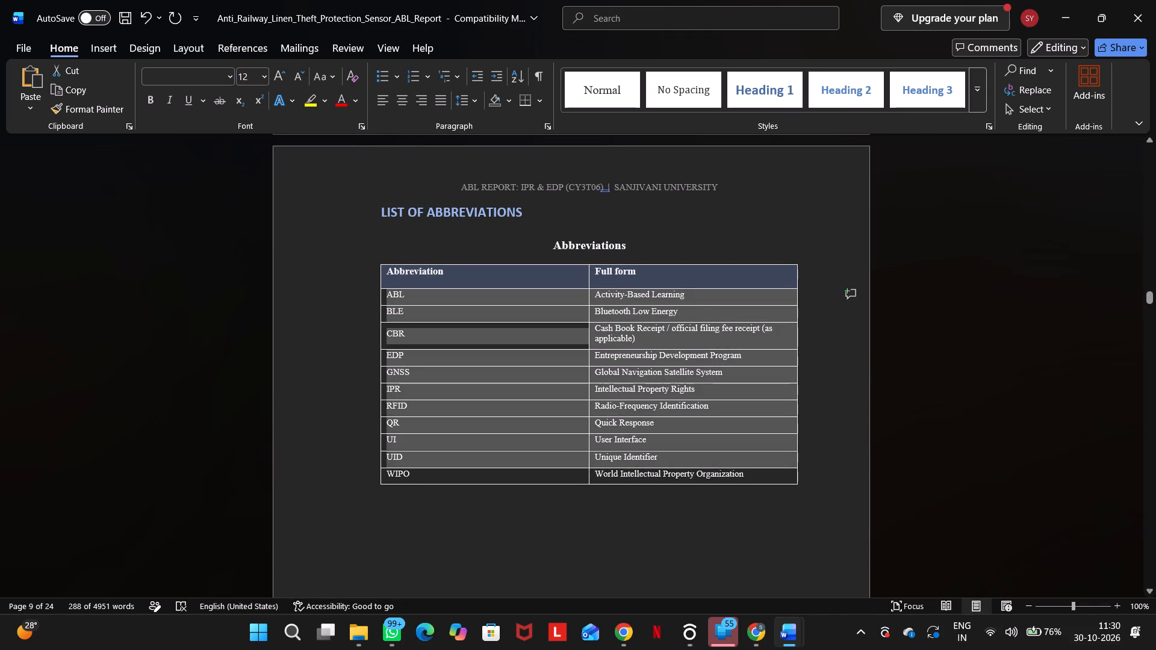
drag(742, 466, 744, 468)
key(ctrl+c)
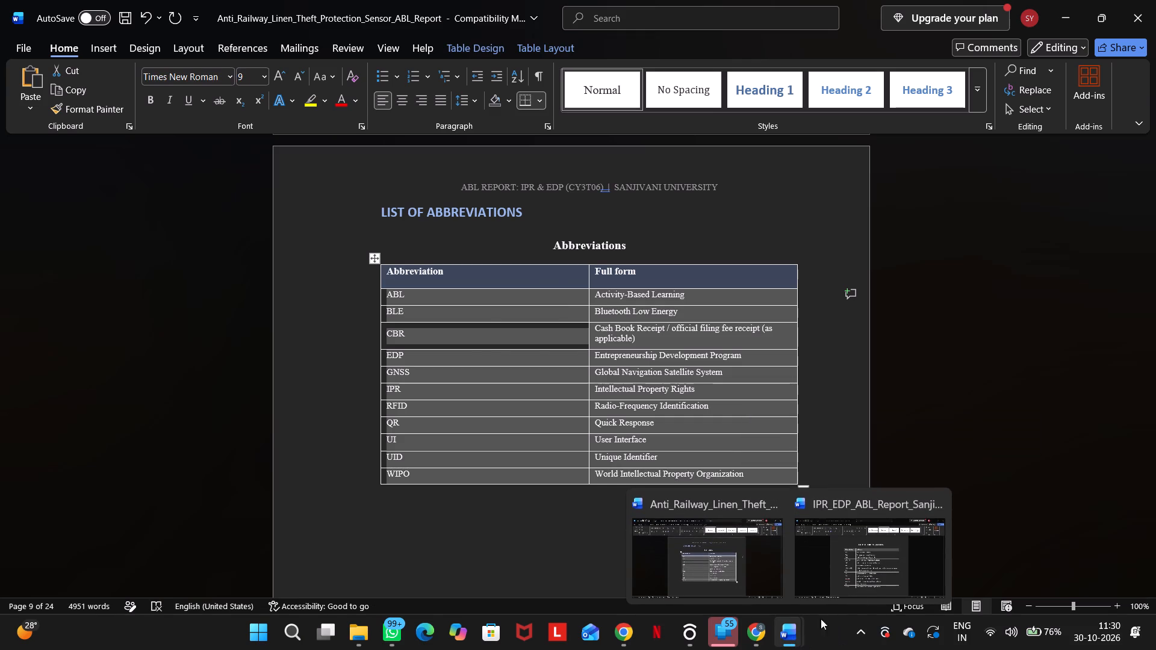
Return to the IPR_EDP_ABL_Report_Sanjivani_University_Cyber_Security document and replace all rows below the List of Abbreviations header with the copied rows.
click(868, 583)
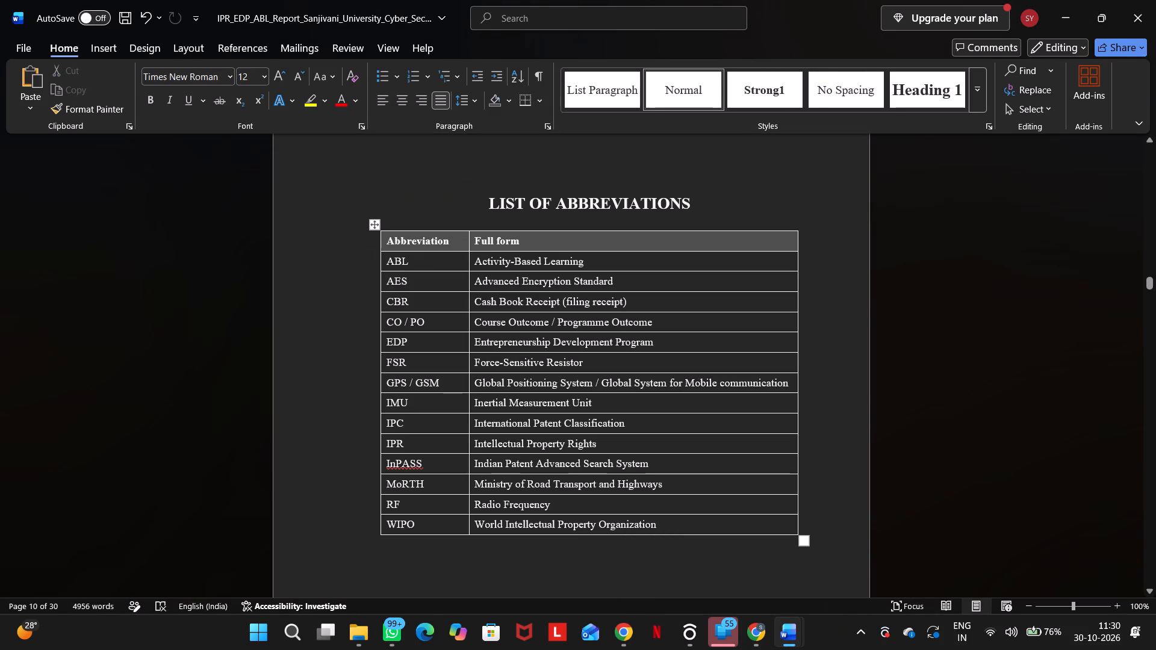
drag(389, 259, 726, 518)
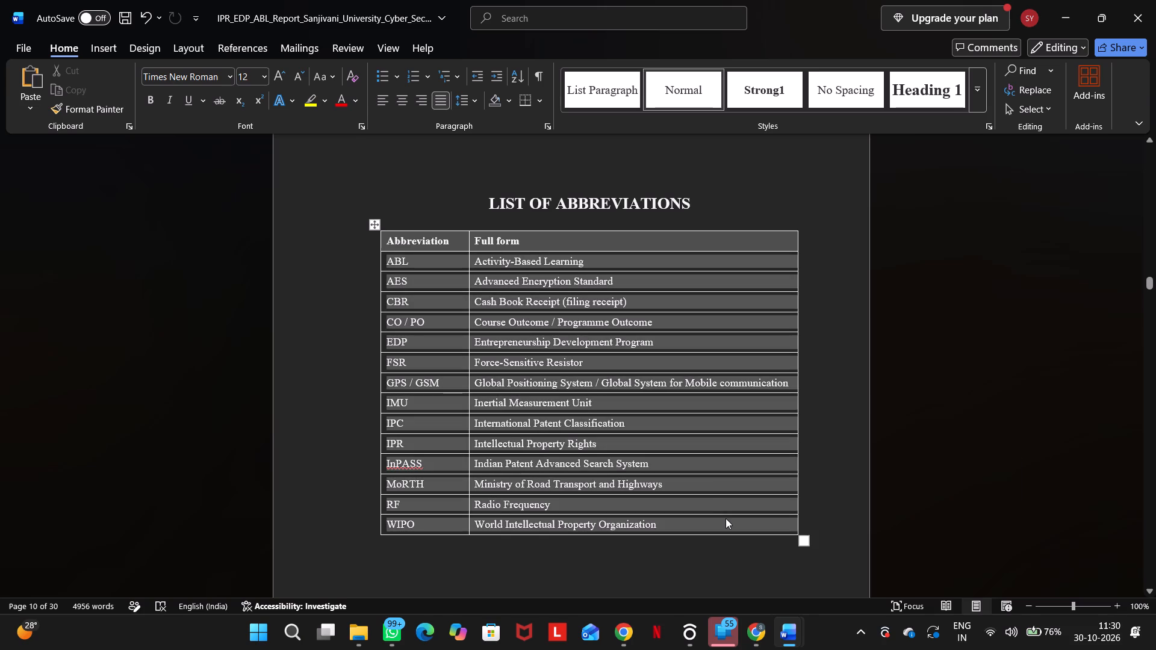
key(ctrl+v)
click(617, 542)
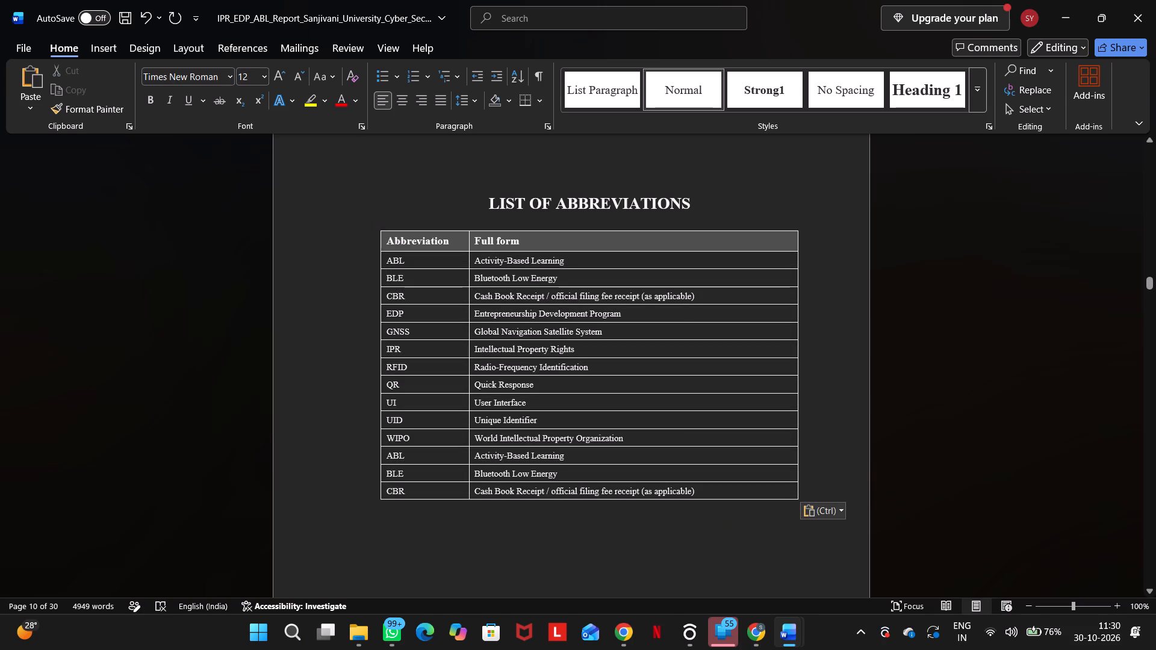
Check the pasted abbreviations table and look through Chapter 1 to the Chapter 2 Literature Review and Prior-Art Search text.
scroll(984, 452, down, 1)
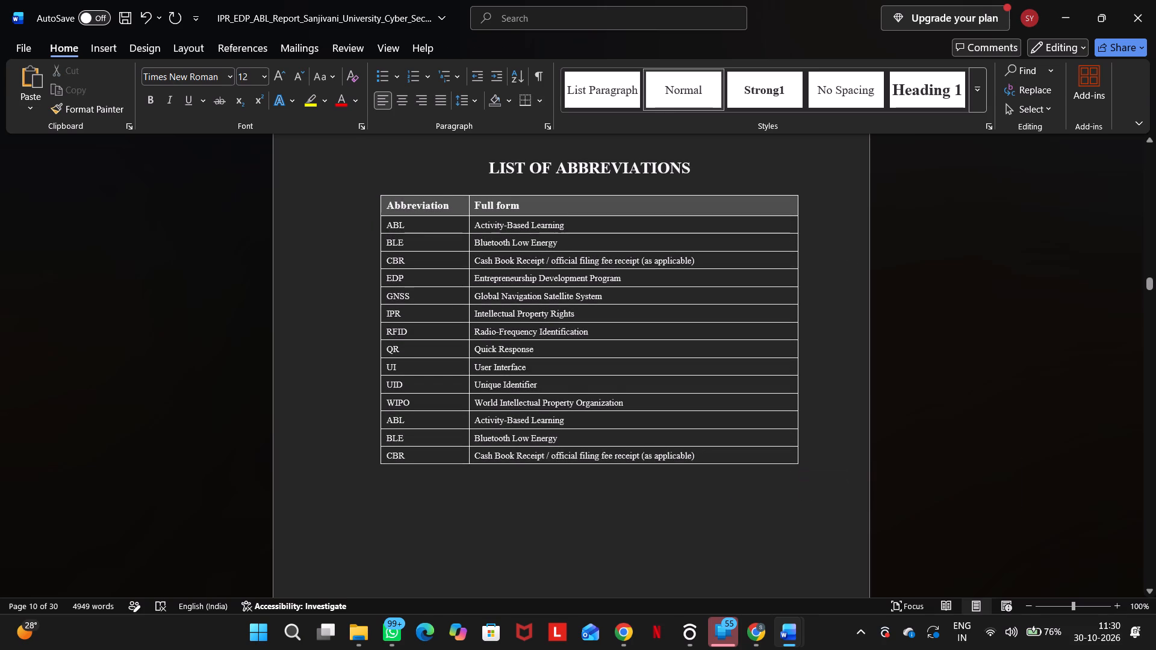
scroll(984, 452, down, 2)
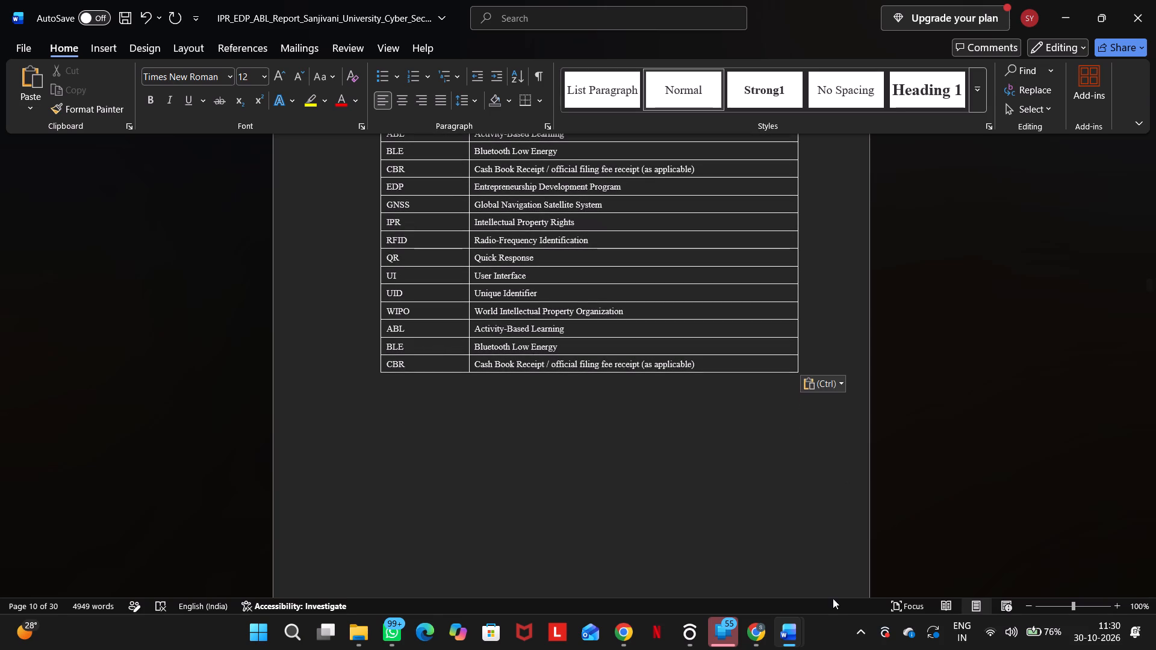
scroll(825, 579, down, 1)
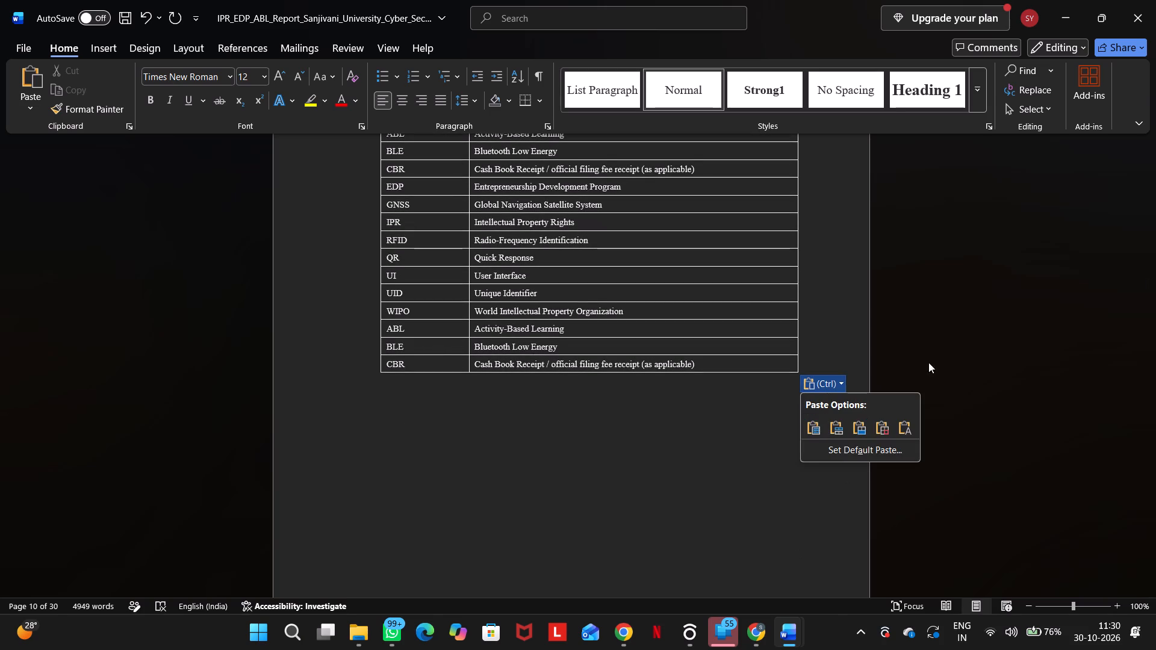
click(971, 344)
scroll(971, 344, down, 6)
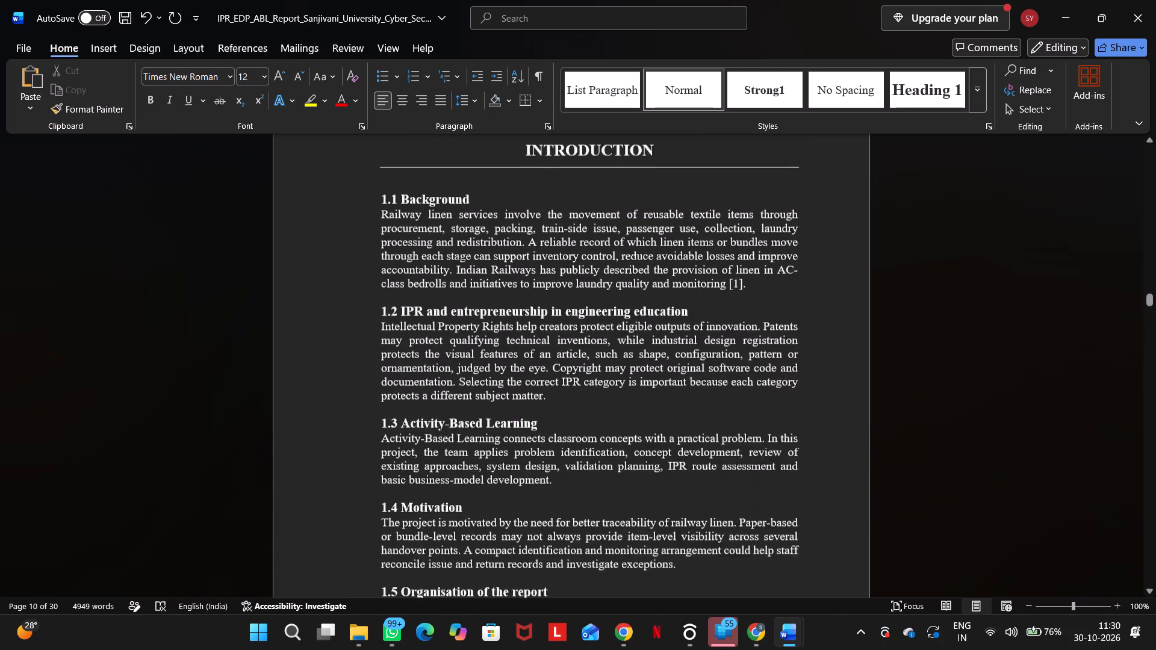
scroll(971, 344, down, 7)
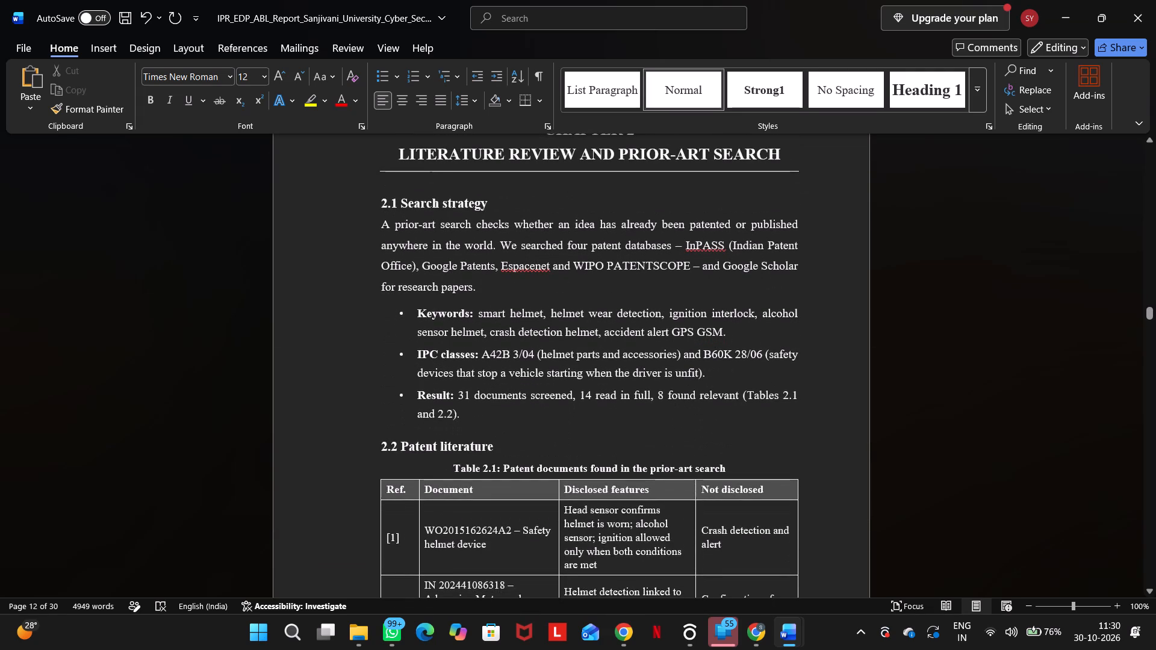
scroll(971, 344, up, 1)
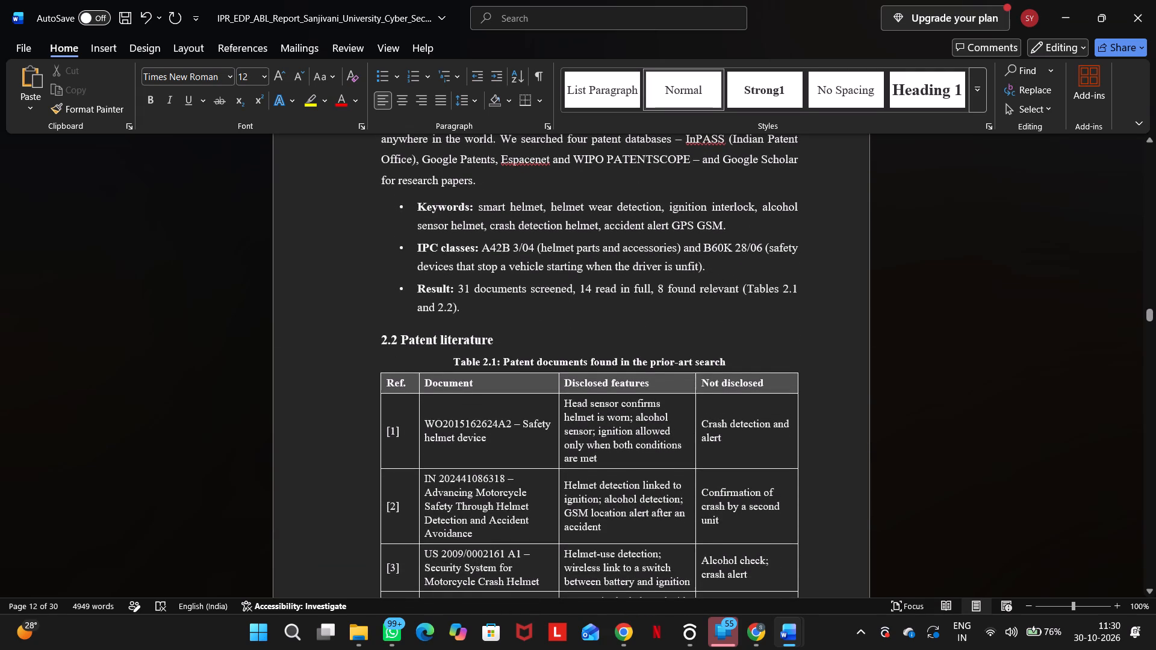
scroll(971, 344, up, 1)
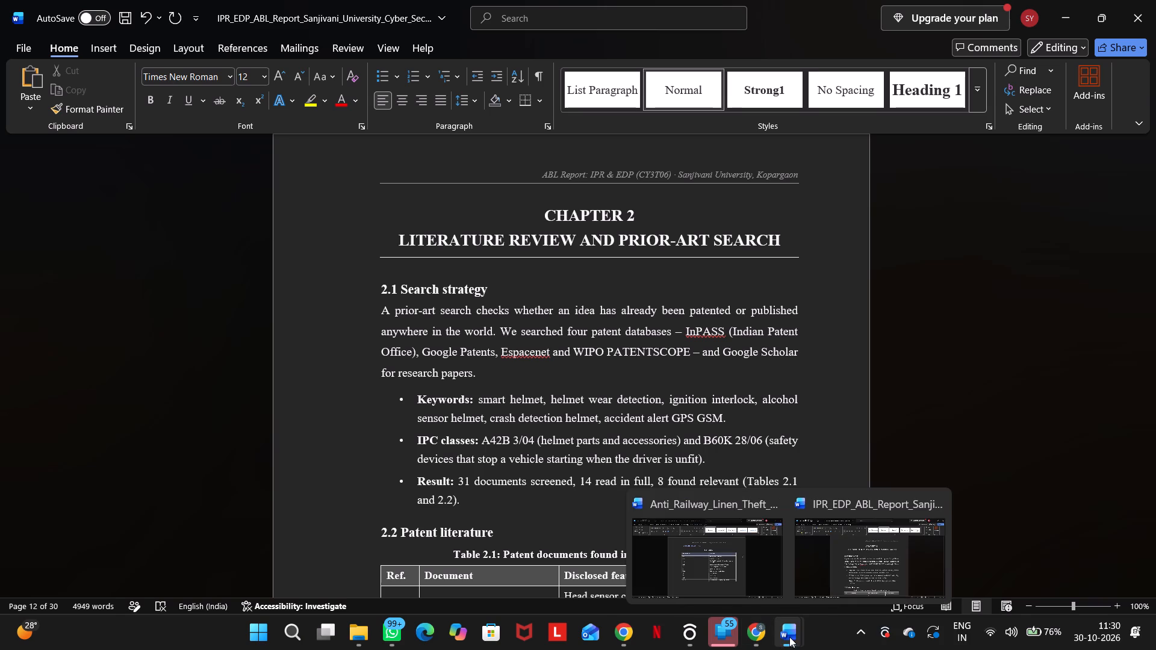
Switch to the Anti_Railway_Linen_Theft_Protection_Sensor_ABL_Report document and copy Chapter 2 from 2.1 Search strategy through the end of 2.5 Preliminary novelty statement.
click(752, 574)
scroll(713, 419, down, 5)
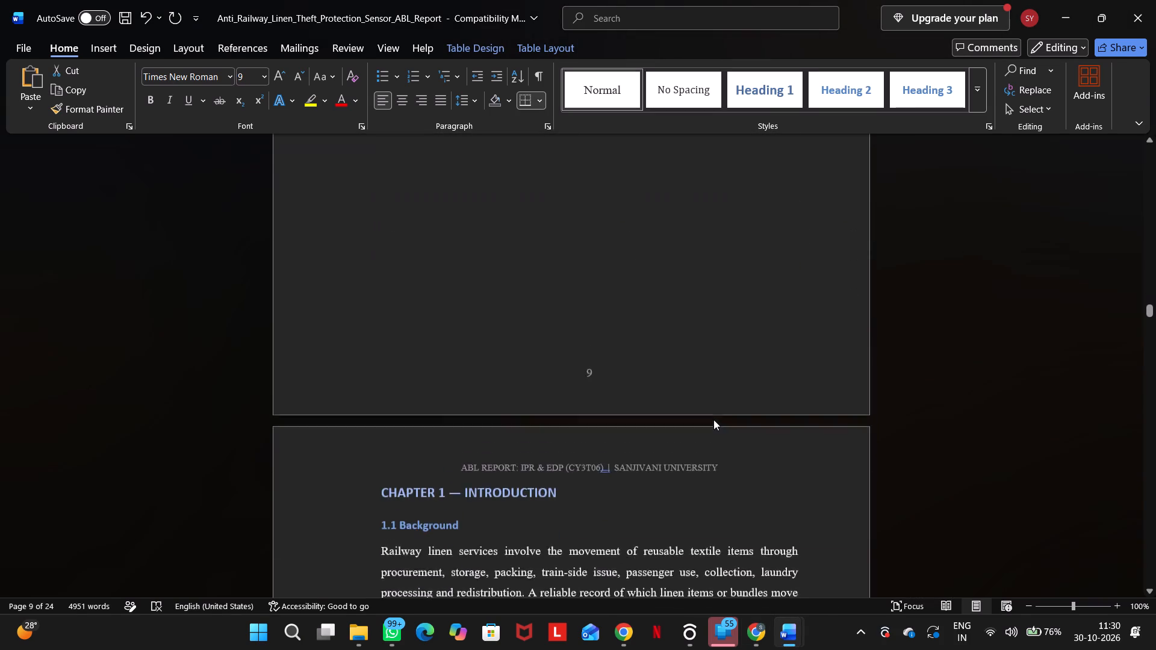
scroll(713, 419, down, 6)
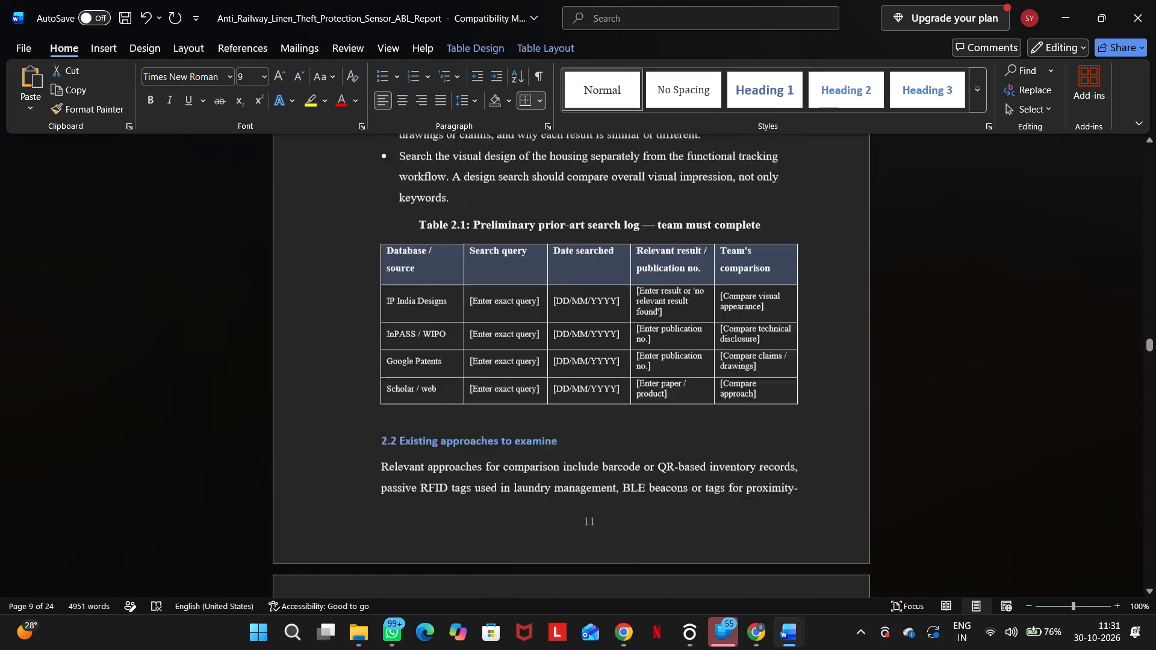
scroll(713, 419, down, 1)
scroll(713, 419, right, 1)
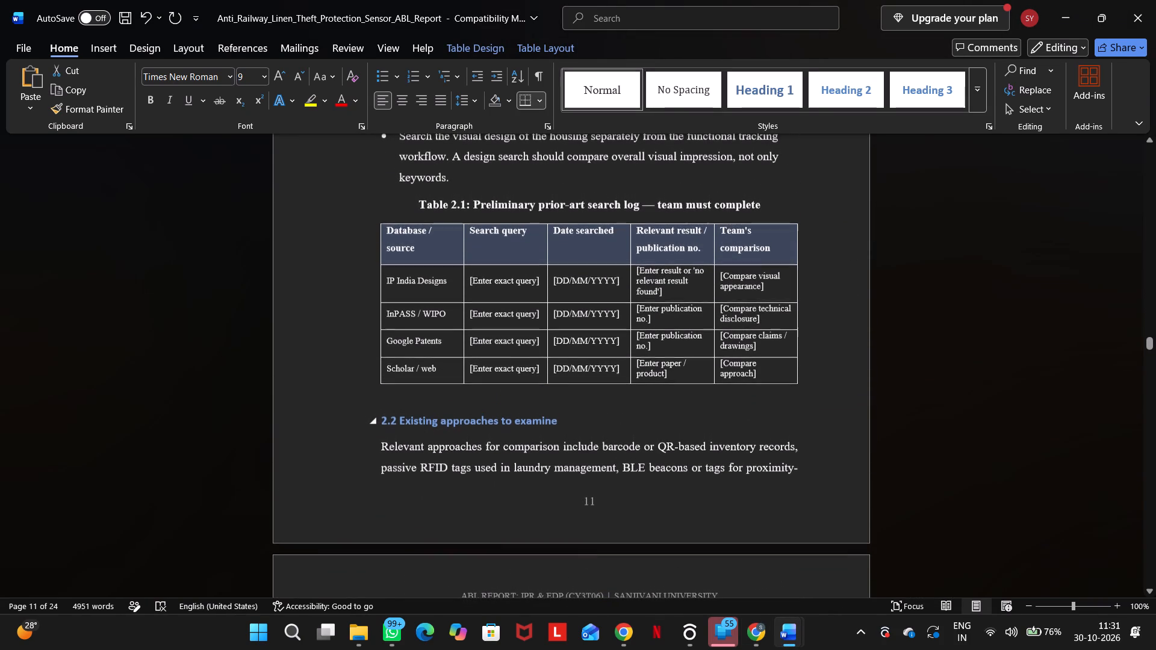
scroll(713, 419, right, 2)
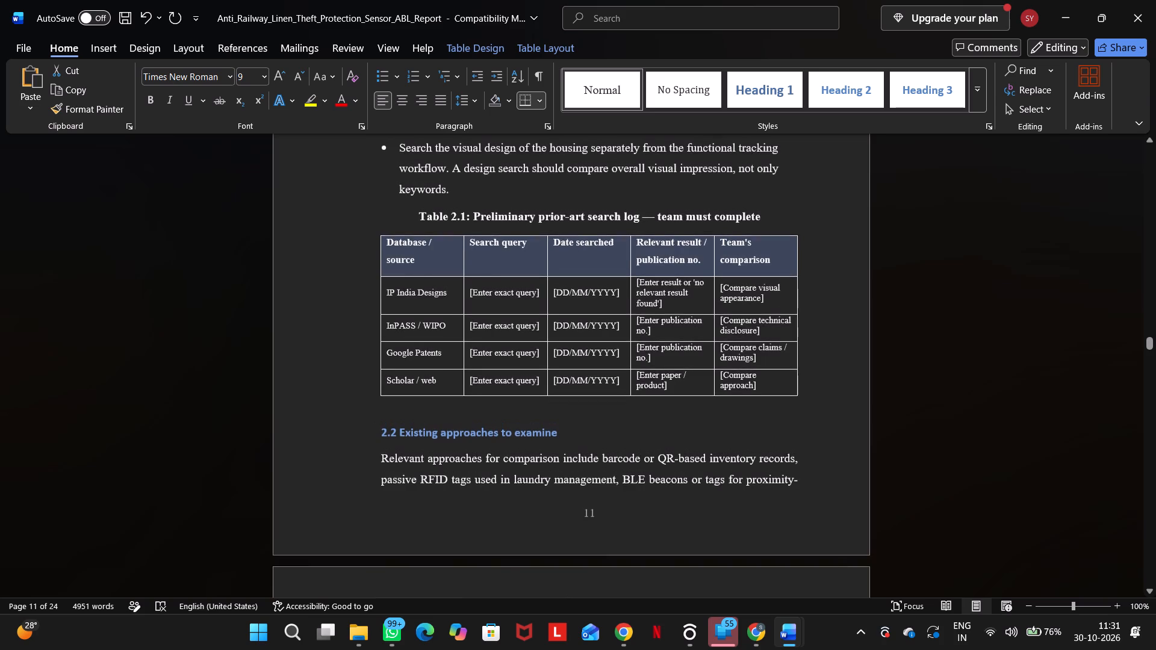
scroll(713, 419, right, 1)
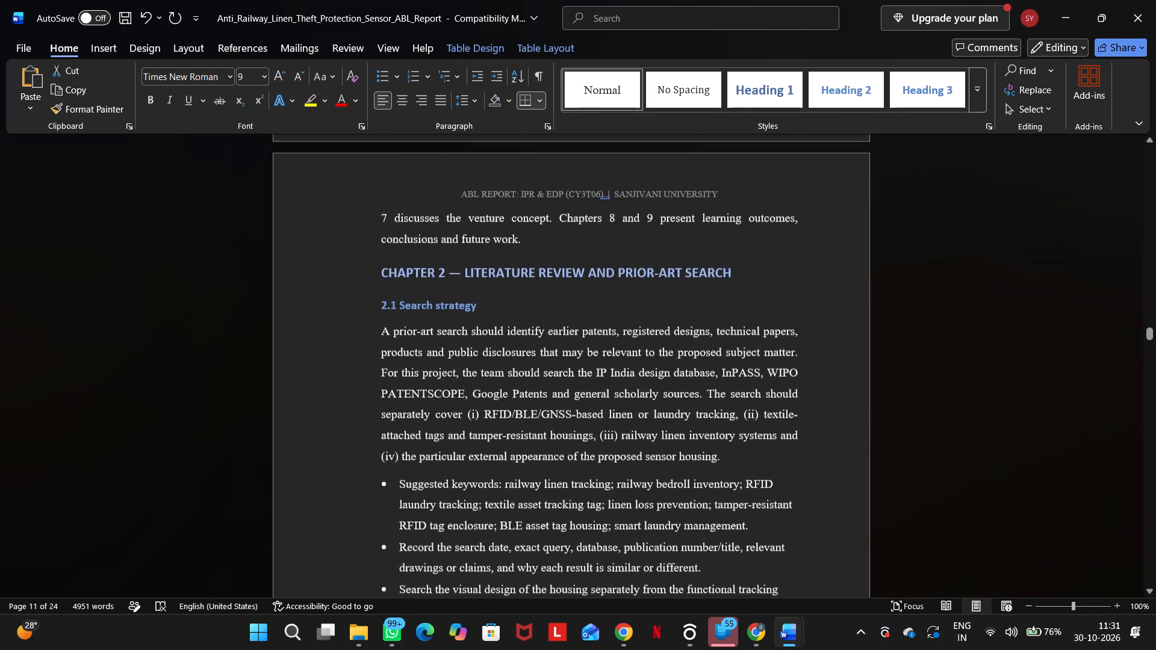
scroll(713, 419, right, 1)
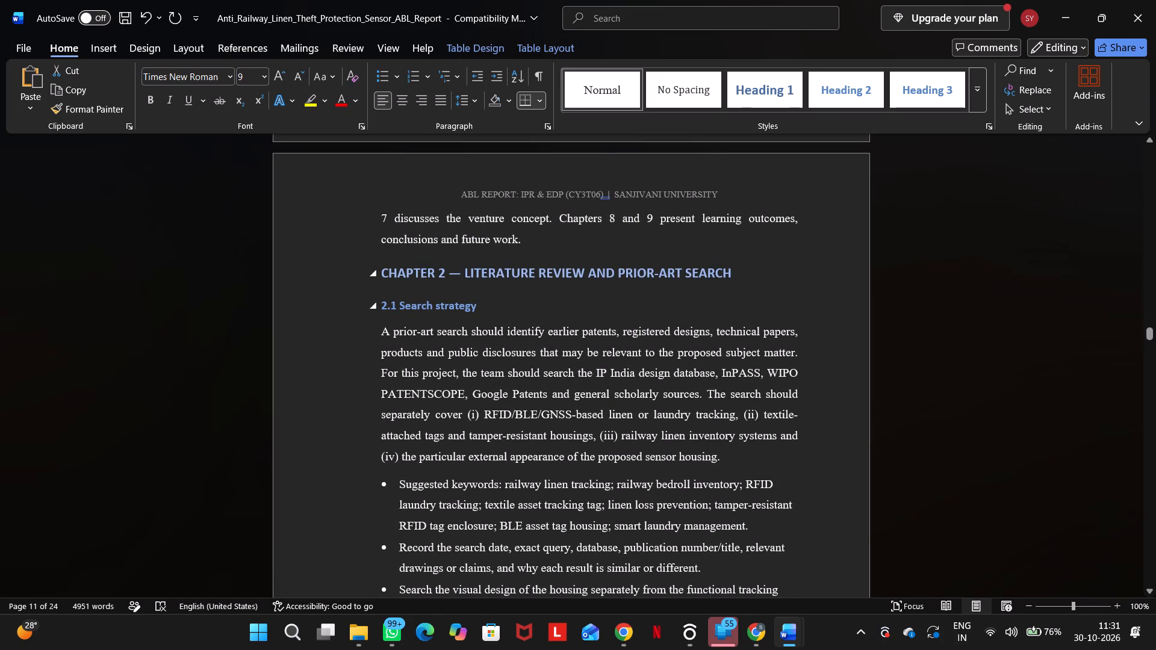
drag(382, 304, 585, 427)
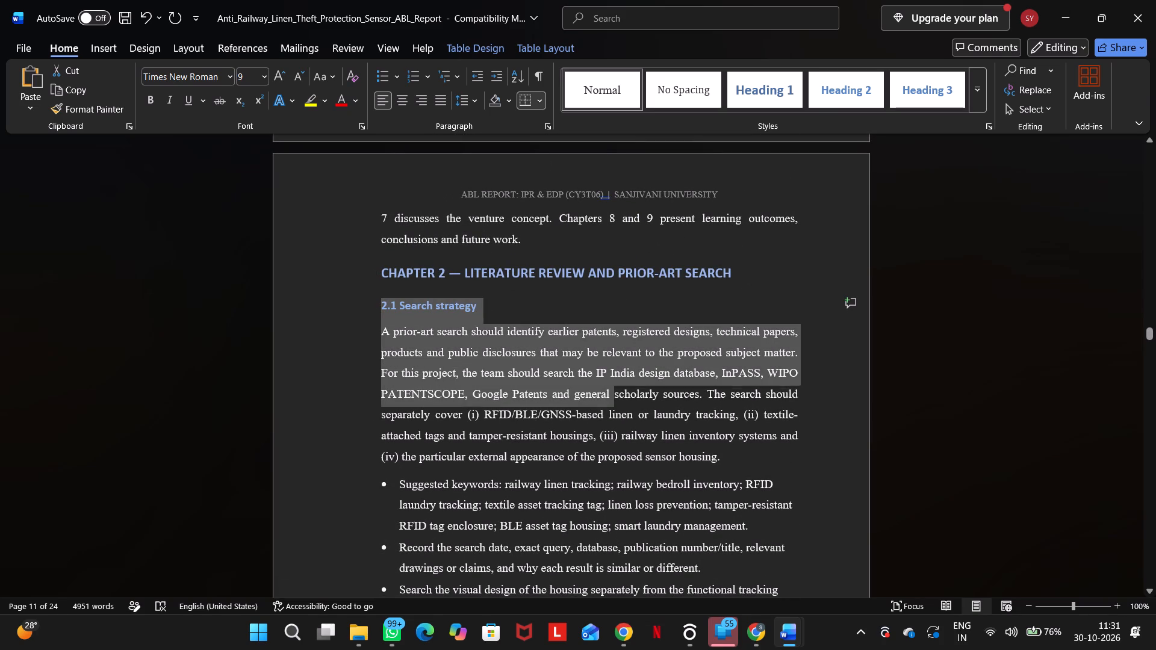
drag(585, 427, 563, 478)
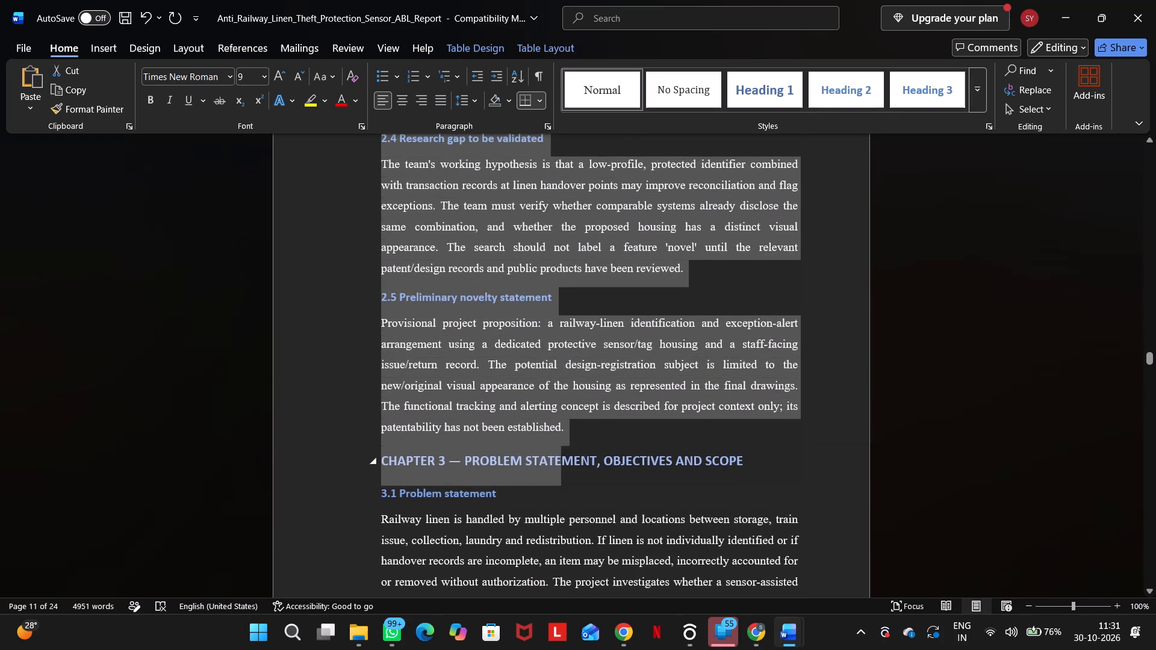
drag(563, 478, 583, 436)
key(ctrl+c)
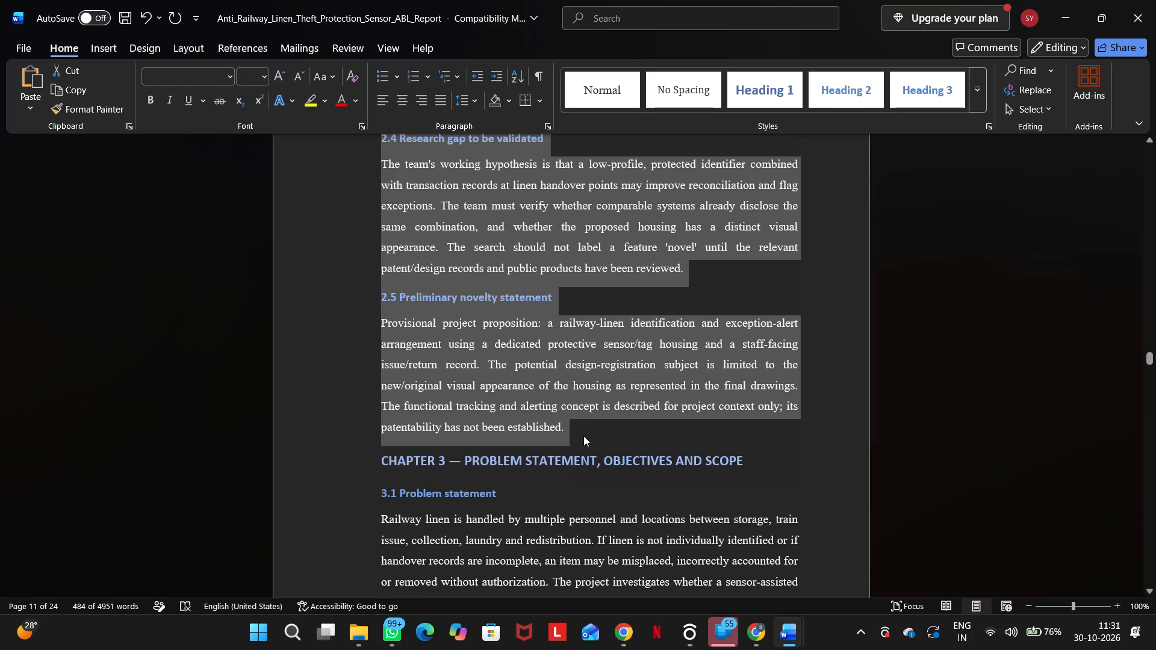
Return to the Sanjivani University report and replace Chapter 2's content, from 2.1 Search strategy to the chapter's end, with the copied railway linen text.
click(1058, 2)
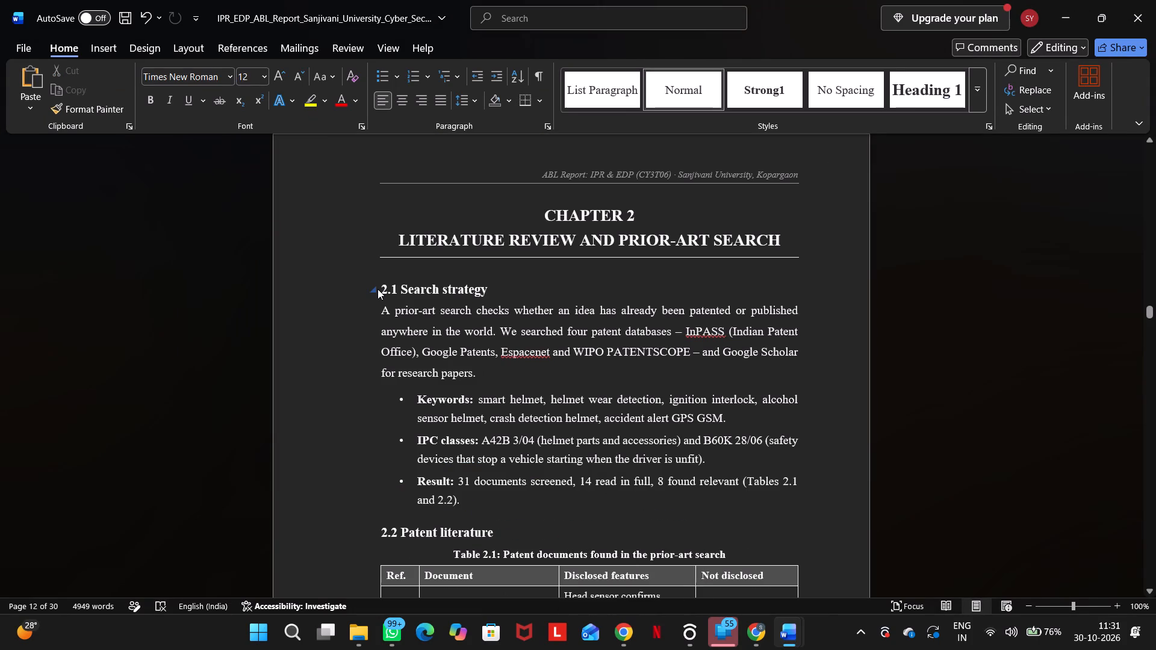
drag(381, 289, 713, 617)
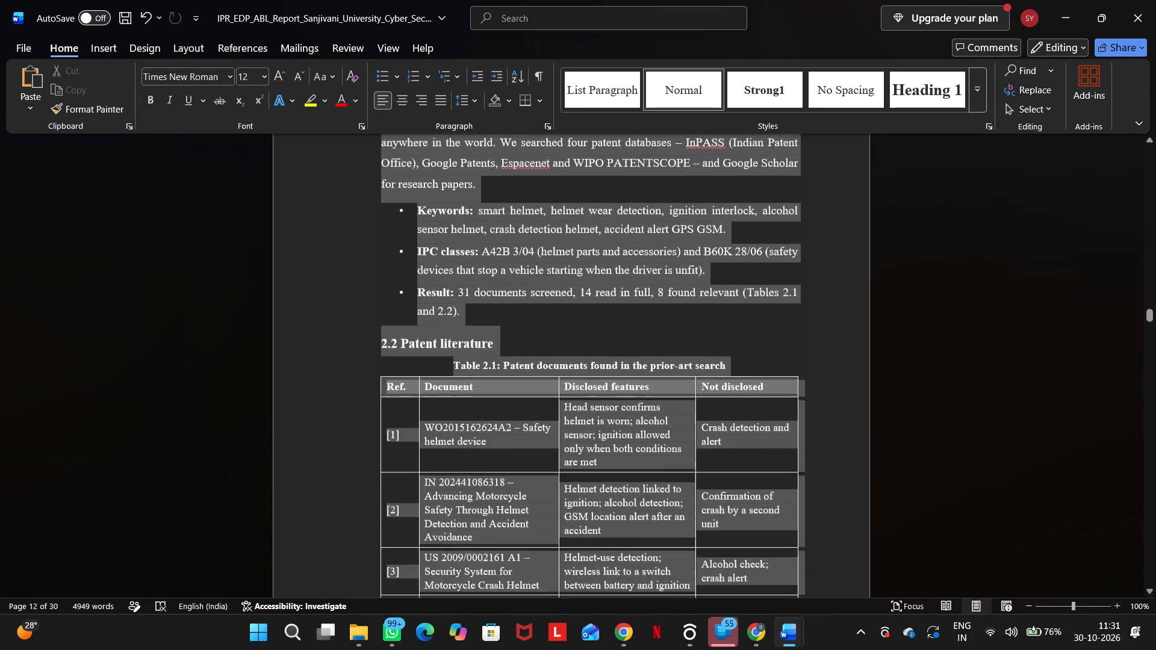
drag(713, 617, 651, 517)
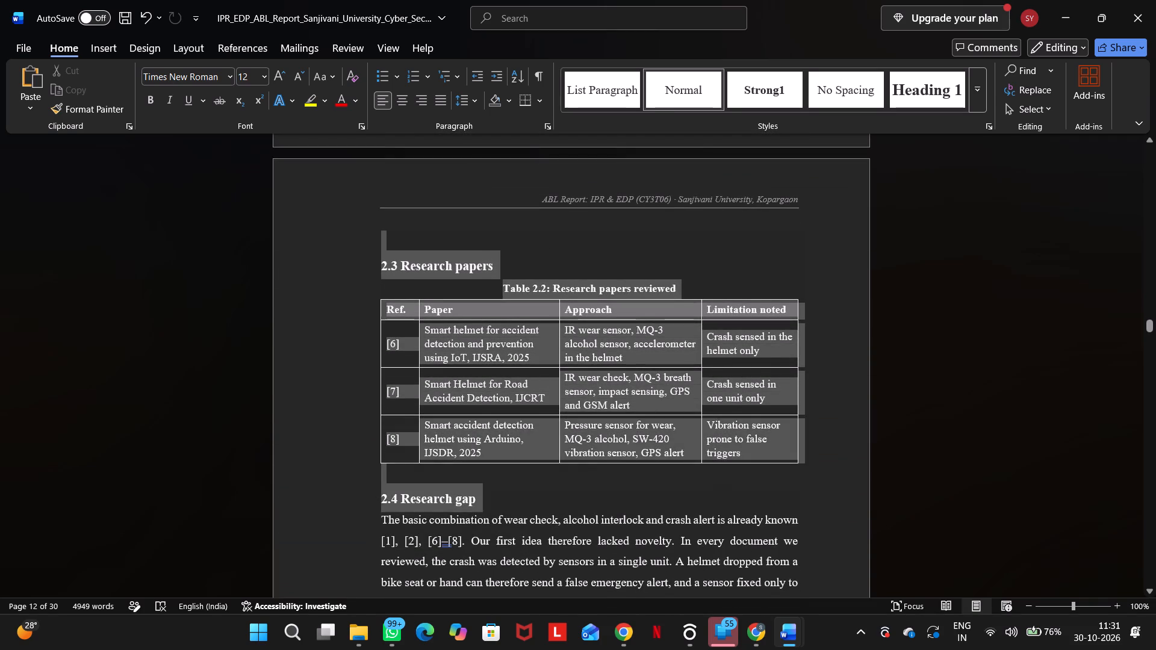
drag(651, 517, 580, 129)
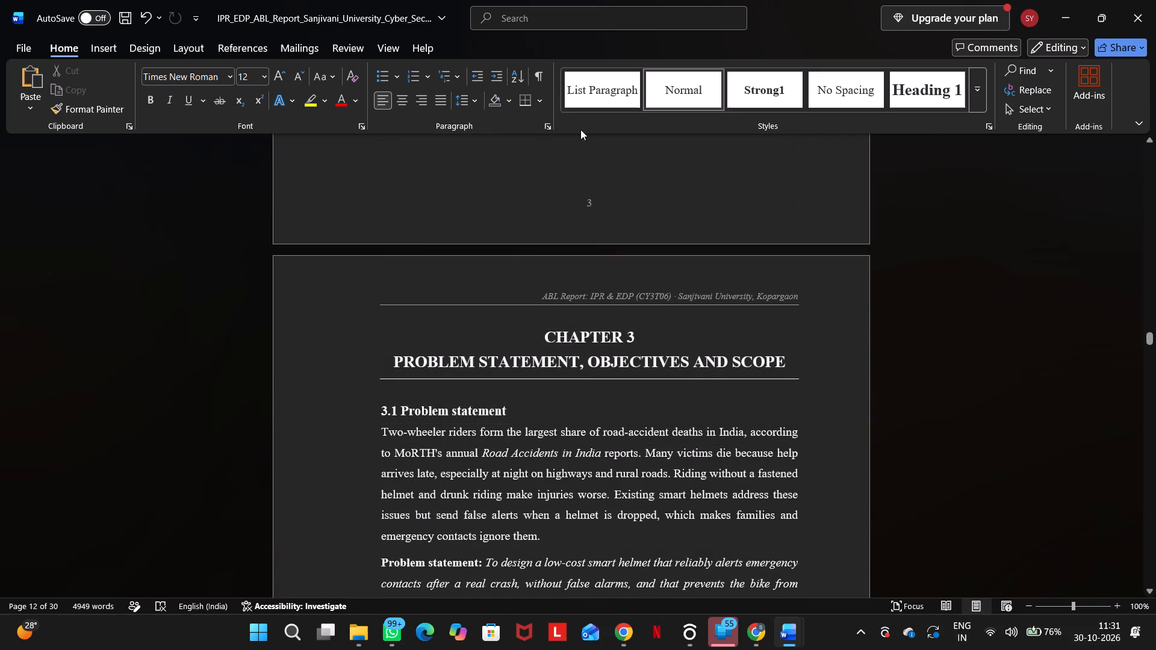
drag(580, 129, 579, 164)
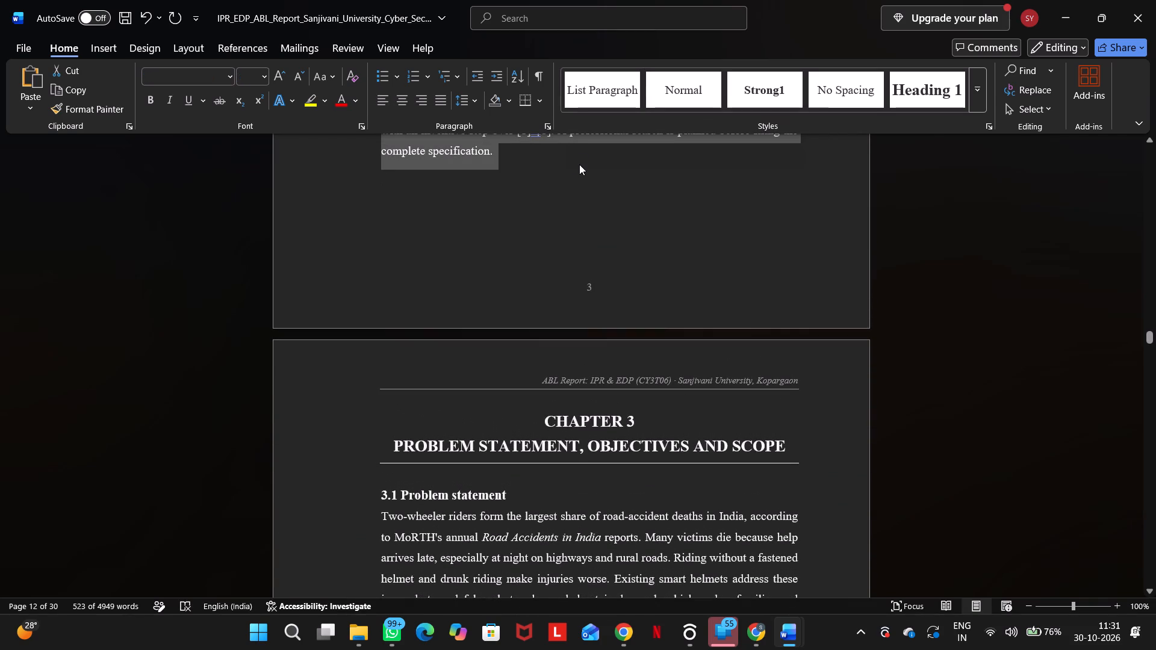
key(ctrl+v)
Insert an unbulleted blank line between the last search strategy bullet and the Table 2.1 caption in Chapter 2.
scroll(682, 366, up, 5)
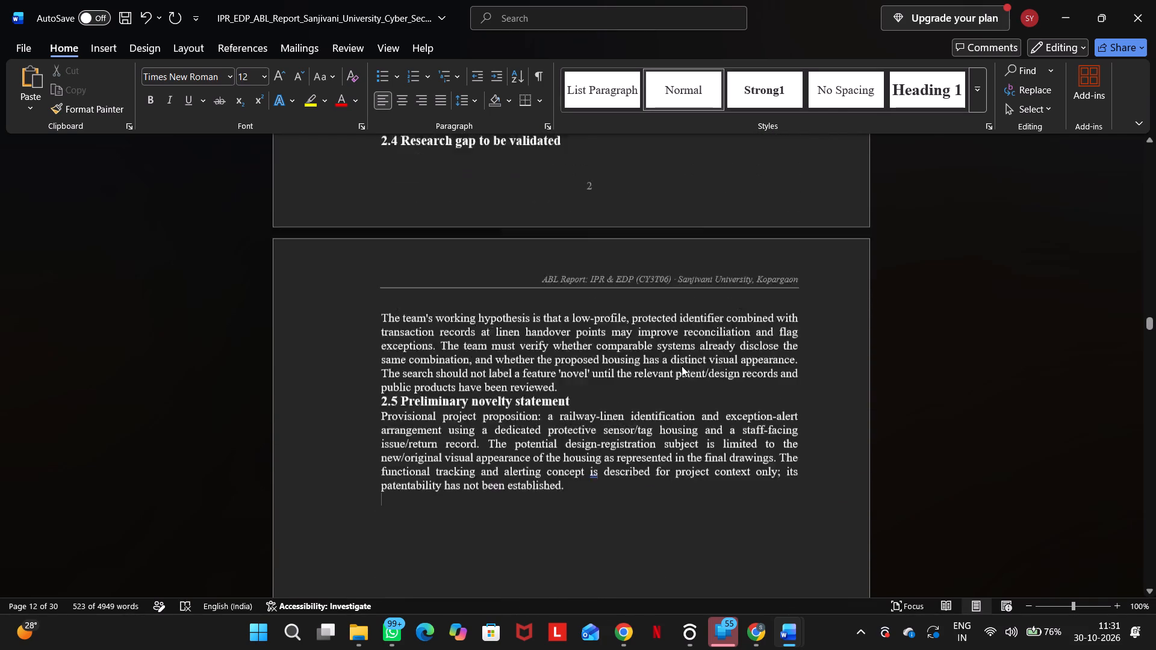
scroll(682, 366, up, 4)
scroll(682, 366, left, 1)
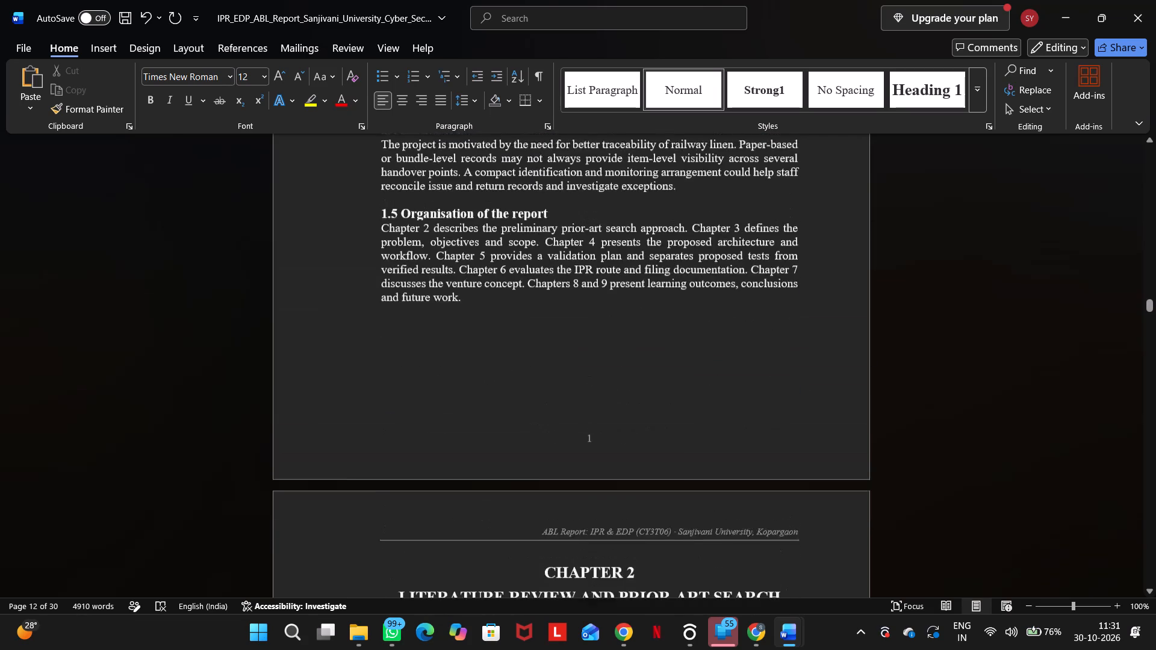
scroll(682, 366, left, 1)
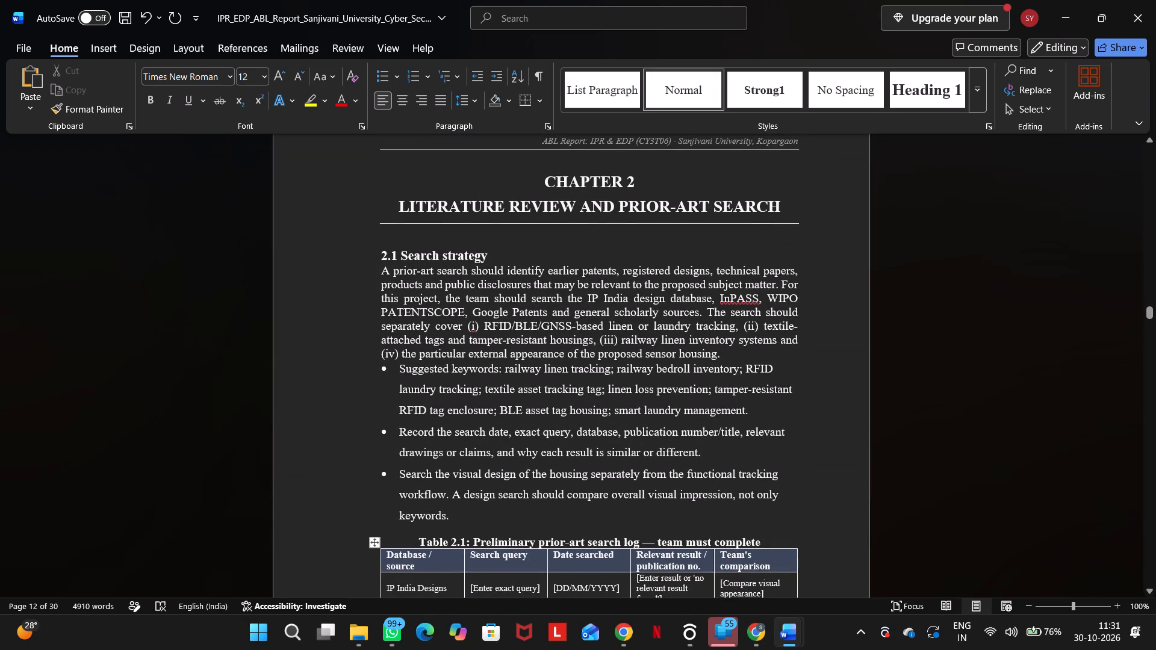
click(552, 516)
key(Return)
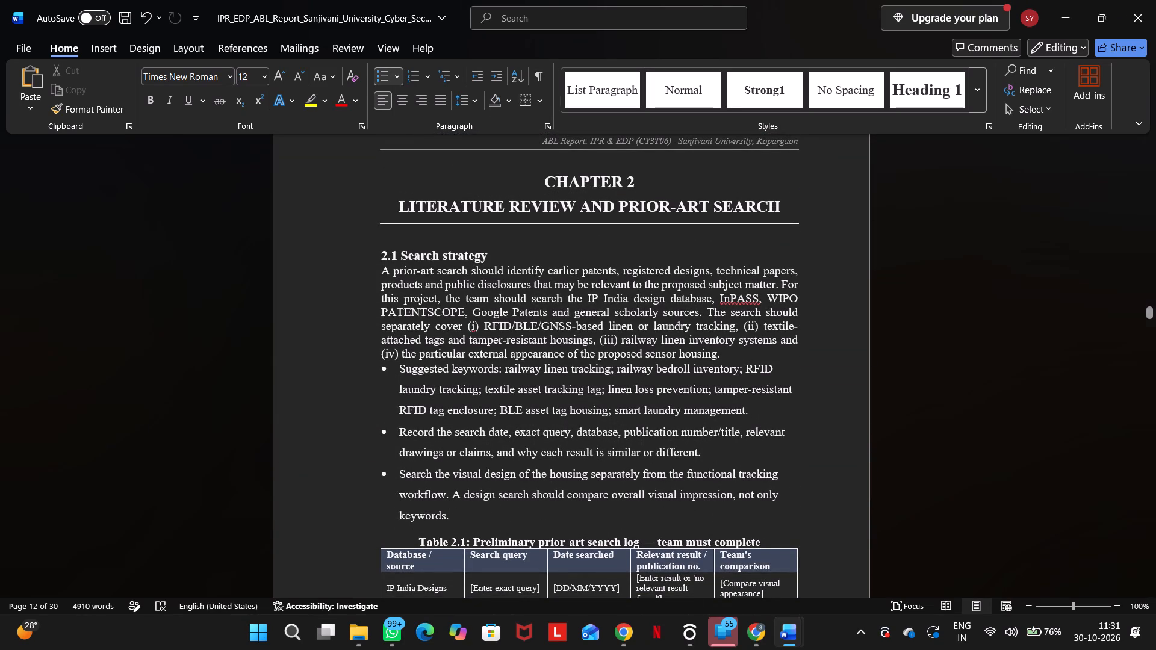
key(BackSpace)
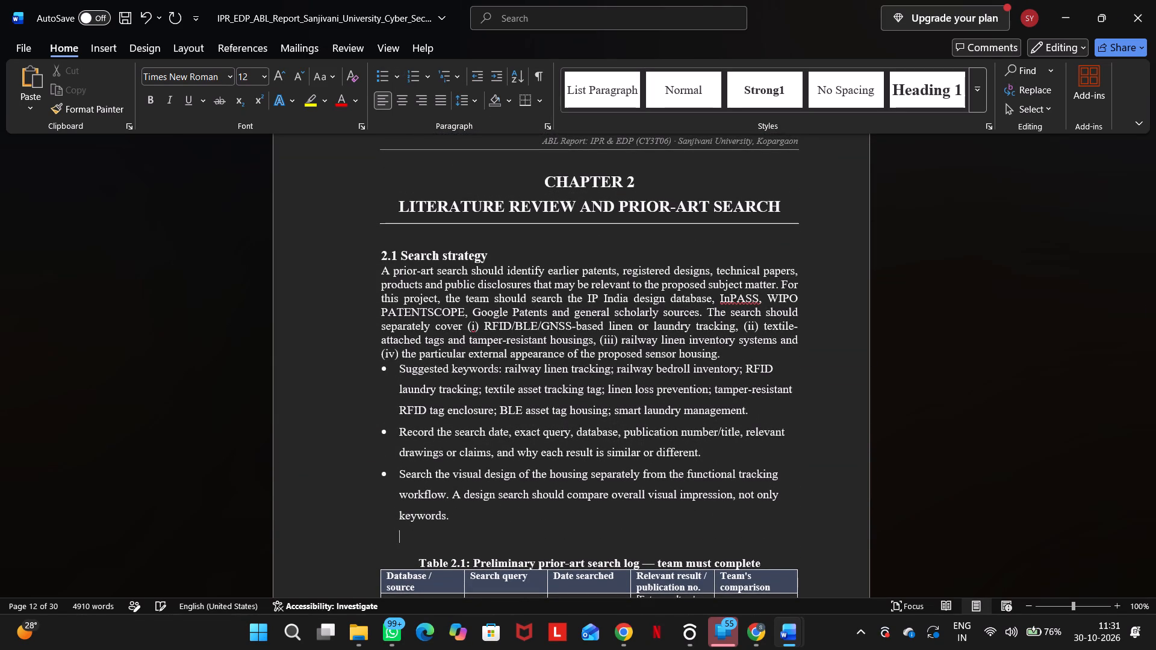
scroll(552, 516, down, 3)
scroll(581, 460, up, 1)
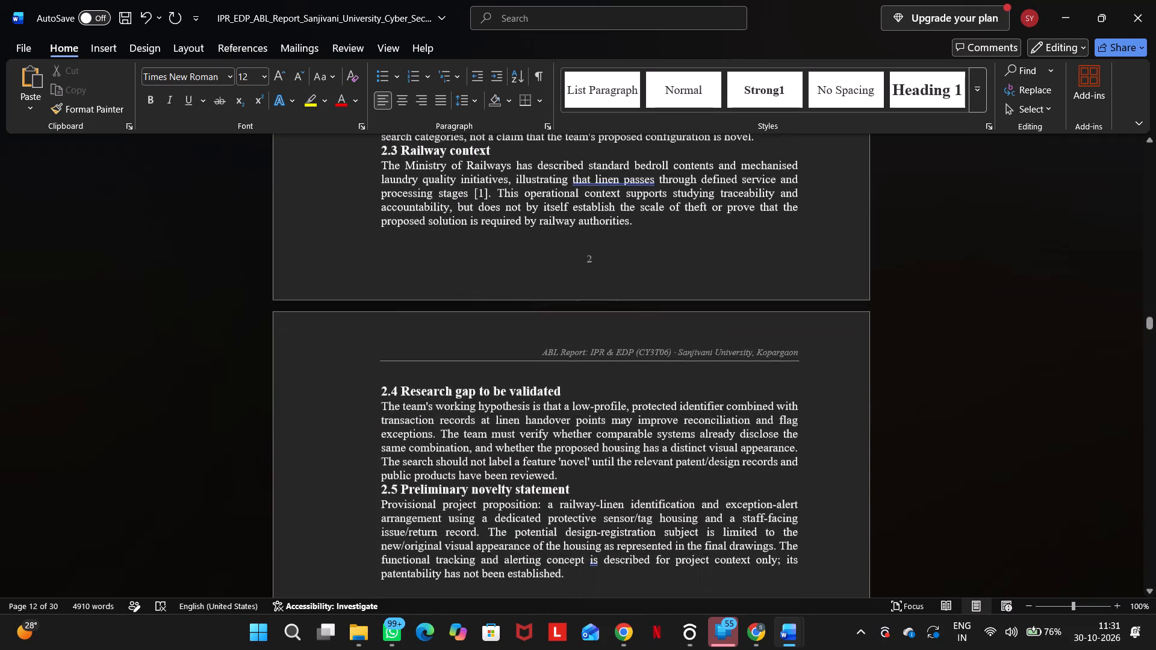
Insert a blank line before each of the headings 2.3 Railway context, 2.4 Research gap to be validated and 2.5 Preliminary novelty statement.
scroll(581, 460, up, 1)
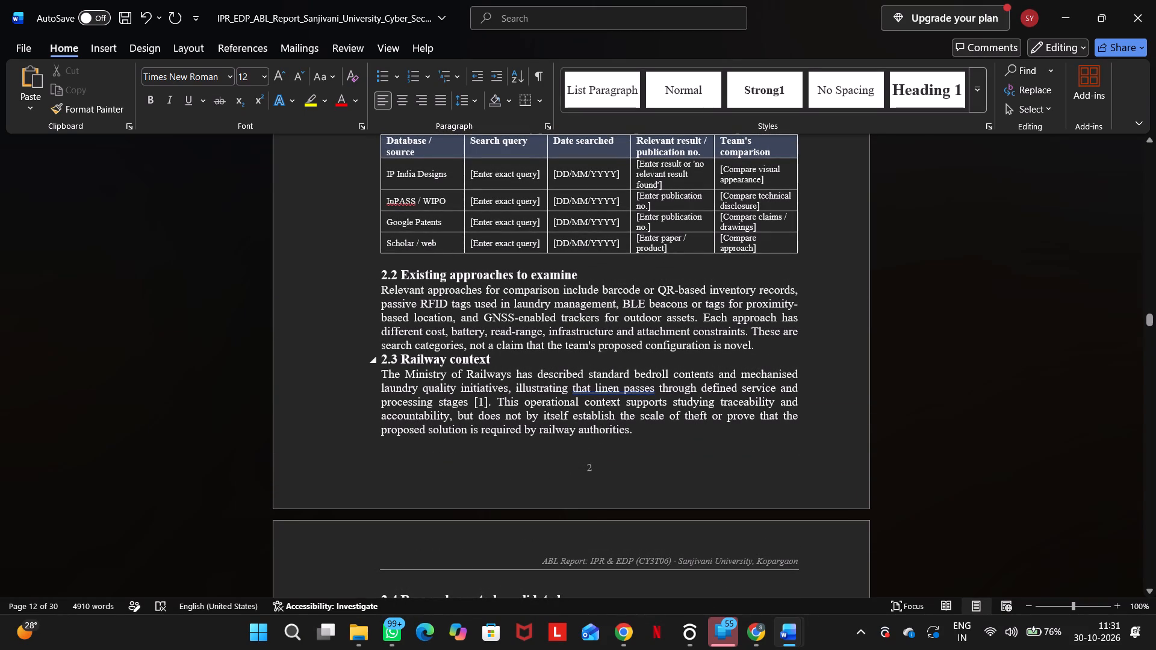
click(536, 362)
click(763, 345)
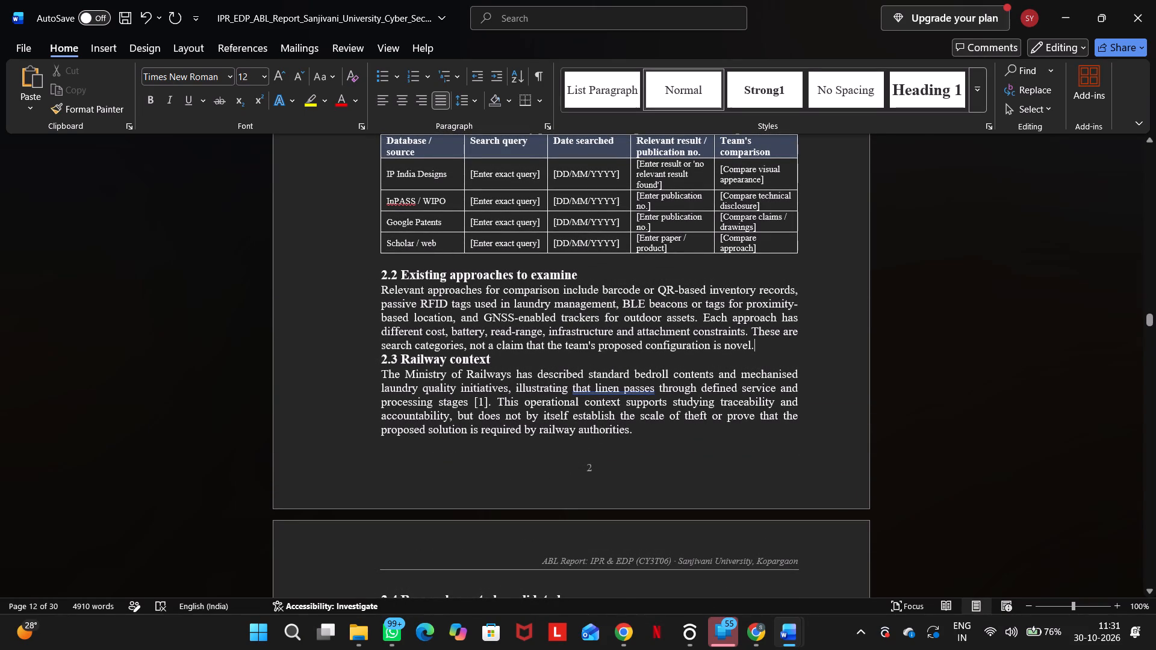
key(Return)
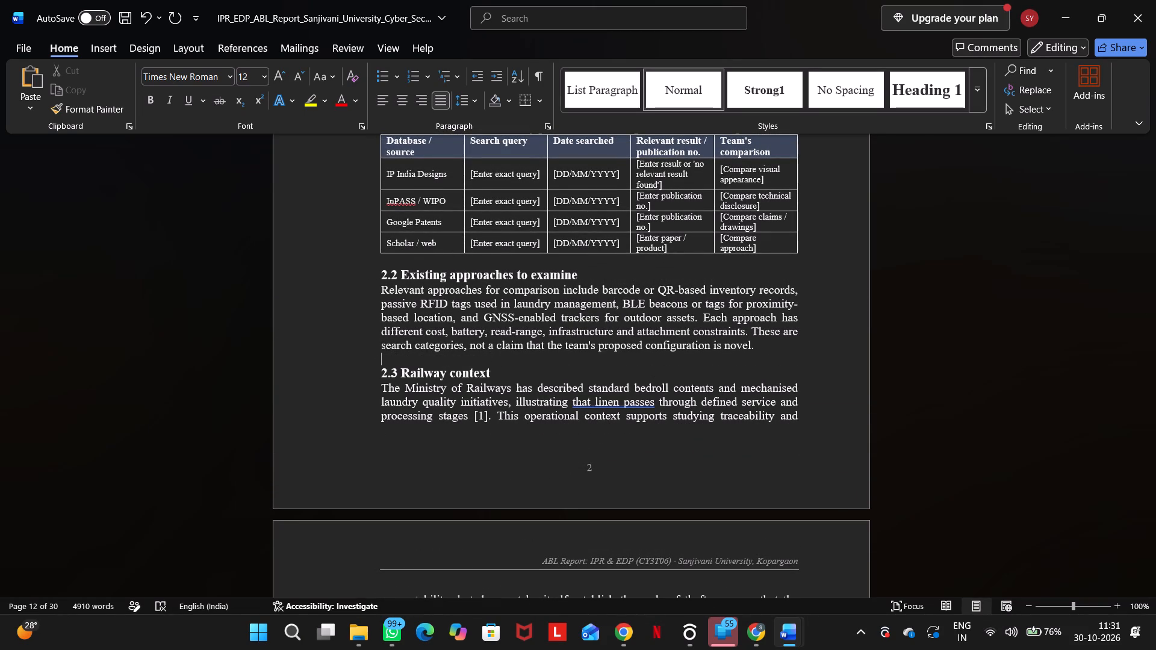
scroll(763, 345, down, 3)
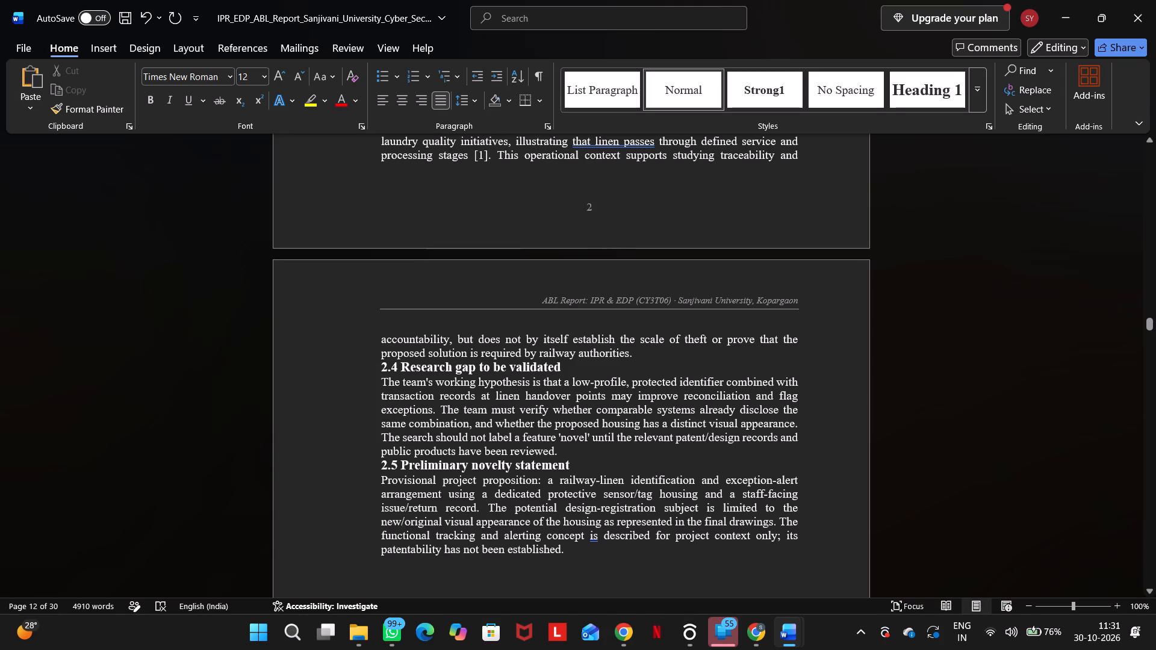
click(641, 353)
key(Return)
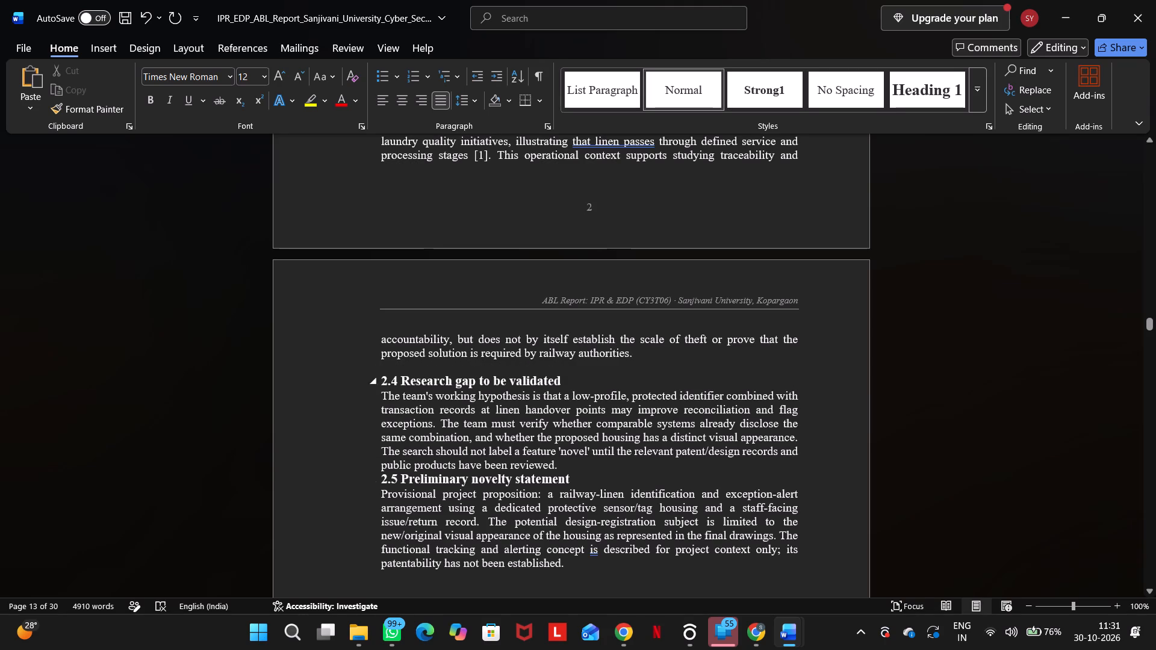
click(579, 468)
key(Return)
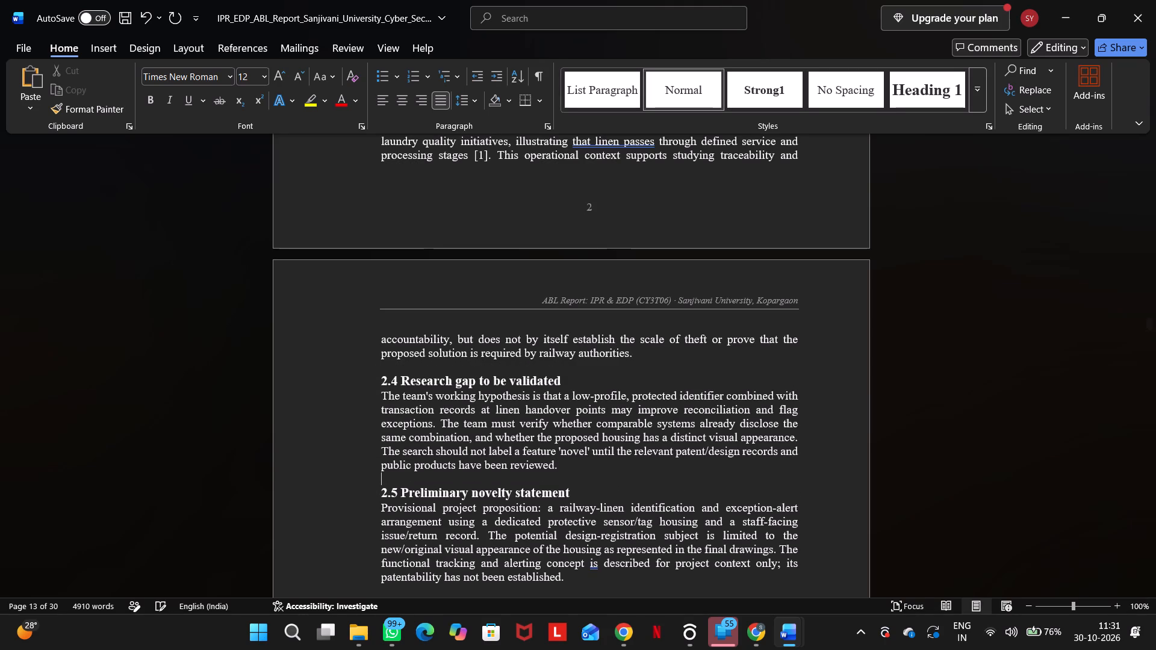
Copy Table 2.1, the preliminary prior-art search log, together with its caption from Chapter 2.
scroll(579, 468, down, 3)
scroll(579, 468, up, 1)
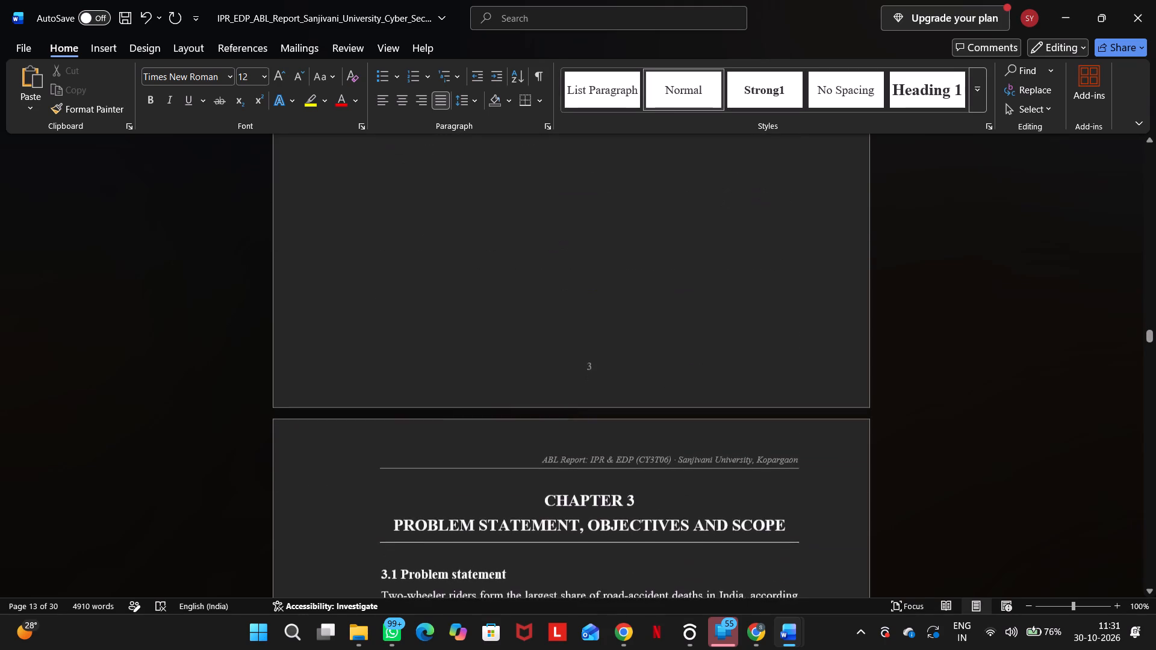
scroll(579, 468, up, 3)
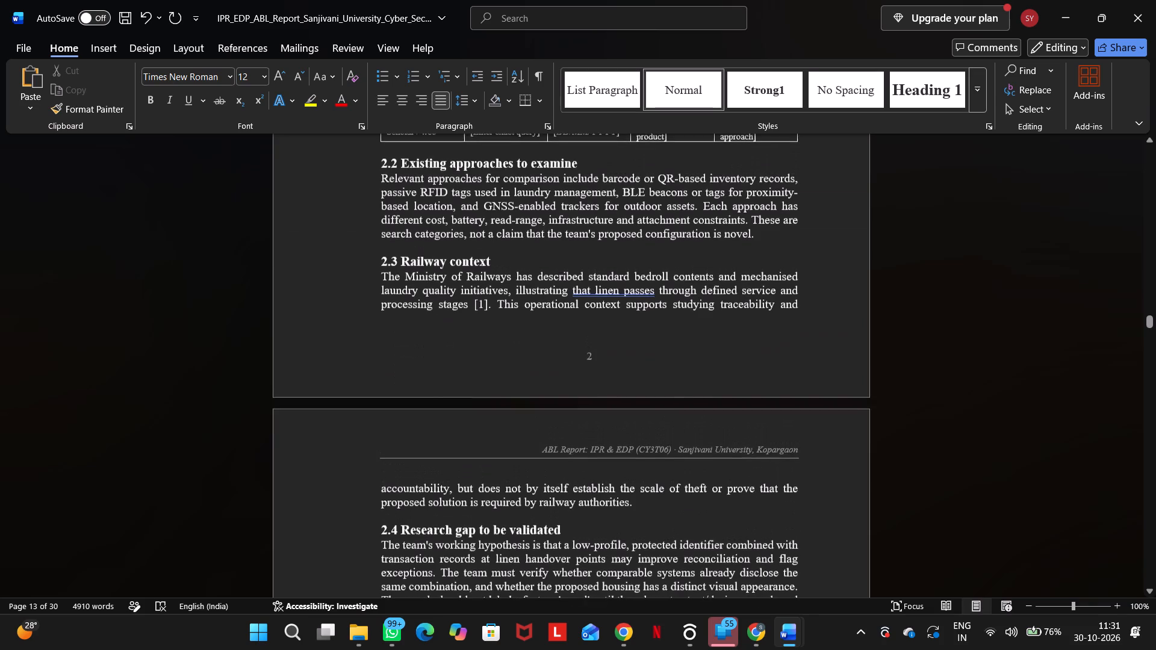
scroll(579, 468, up, 4)
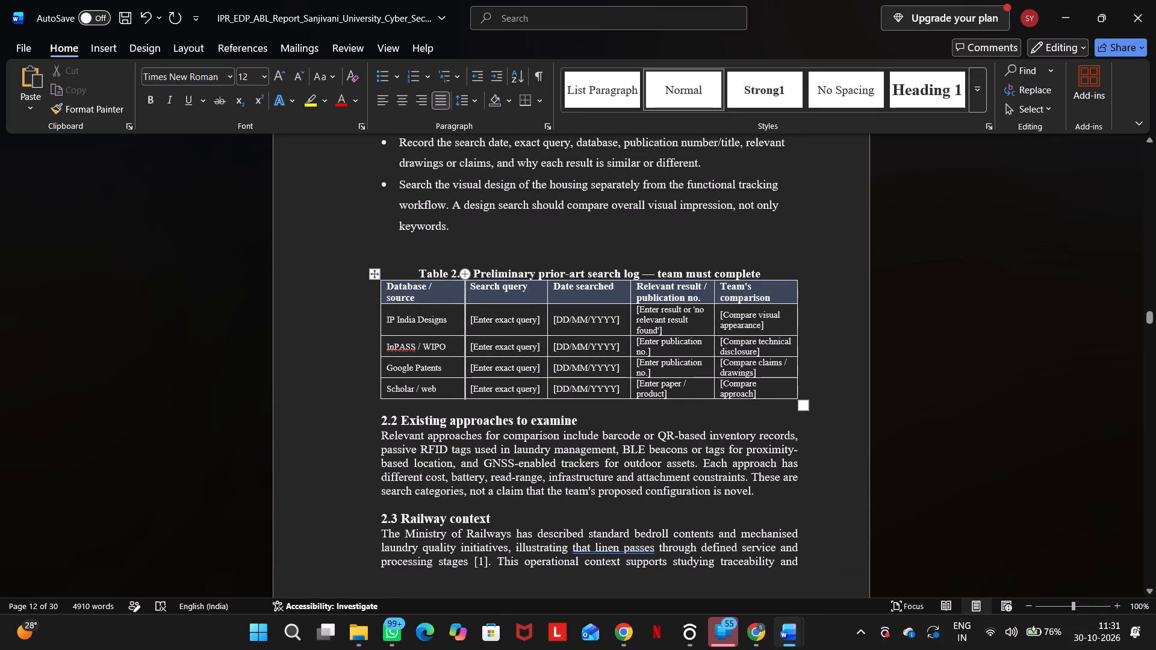
drag(421, 273, 809, 384)
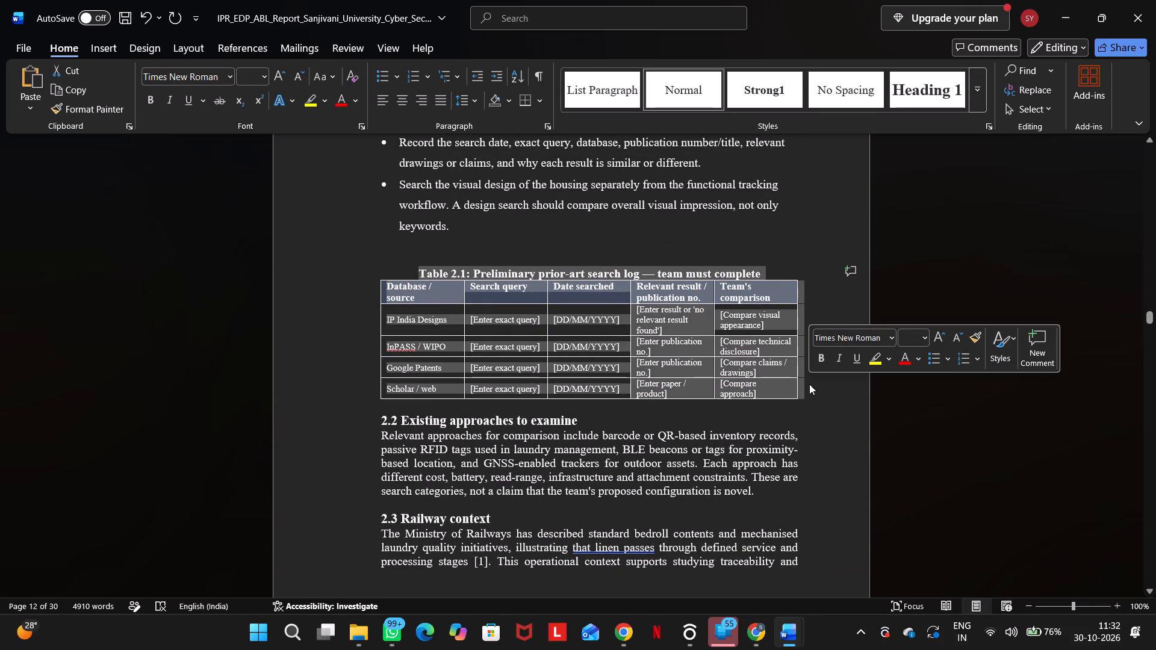
key(ctrl+c)
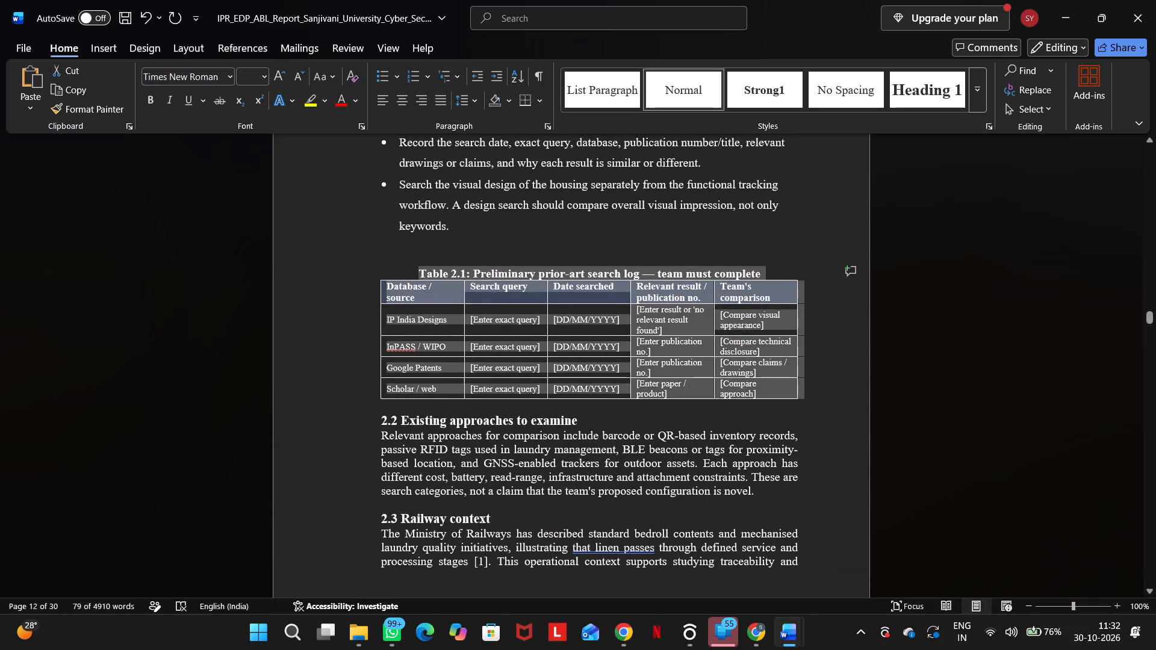
scroll(814, 510, down, 5)
scroll(814, 510, up, 5)
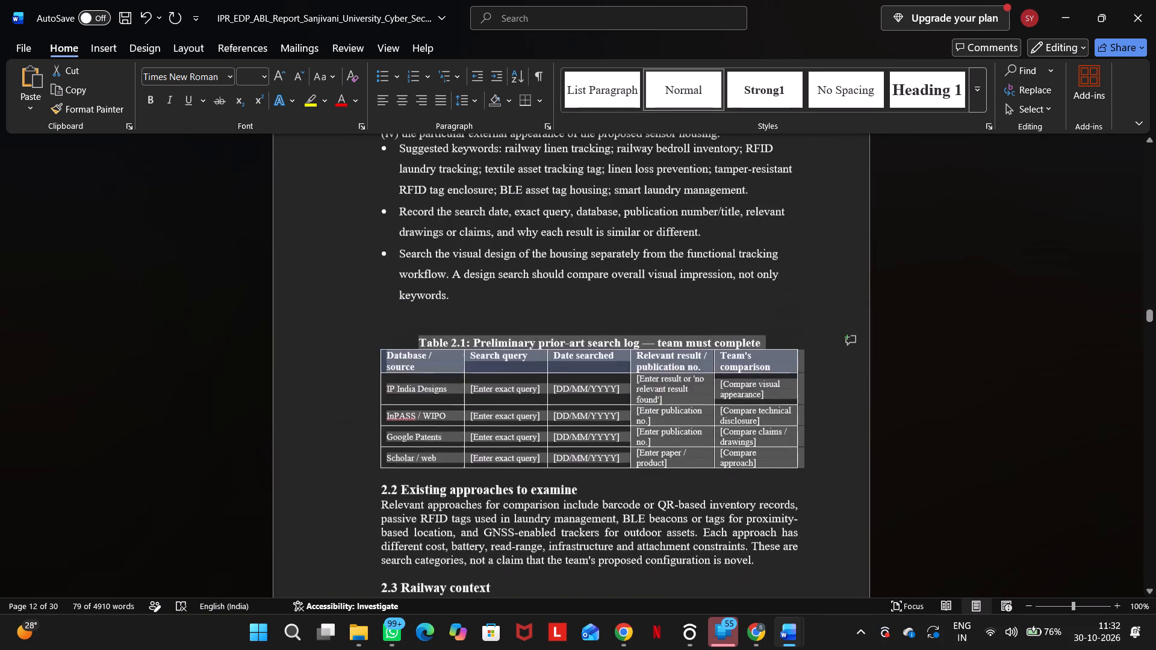
scroll(814, 510, up, 1)
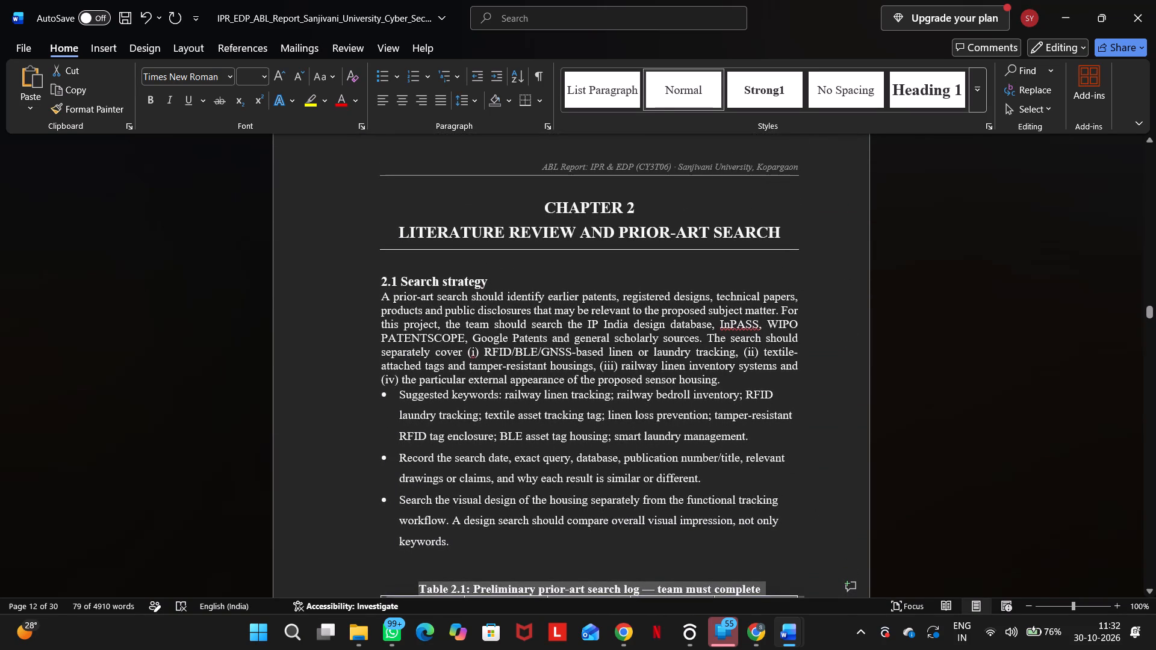
scroll(814, 510, down, 1)
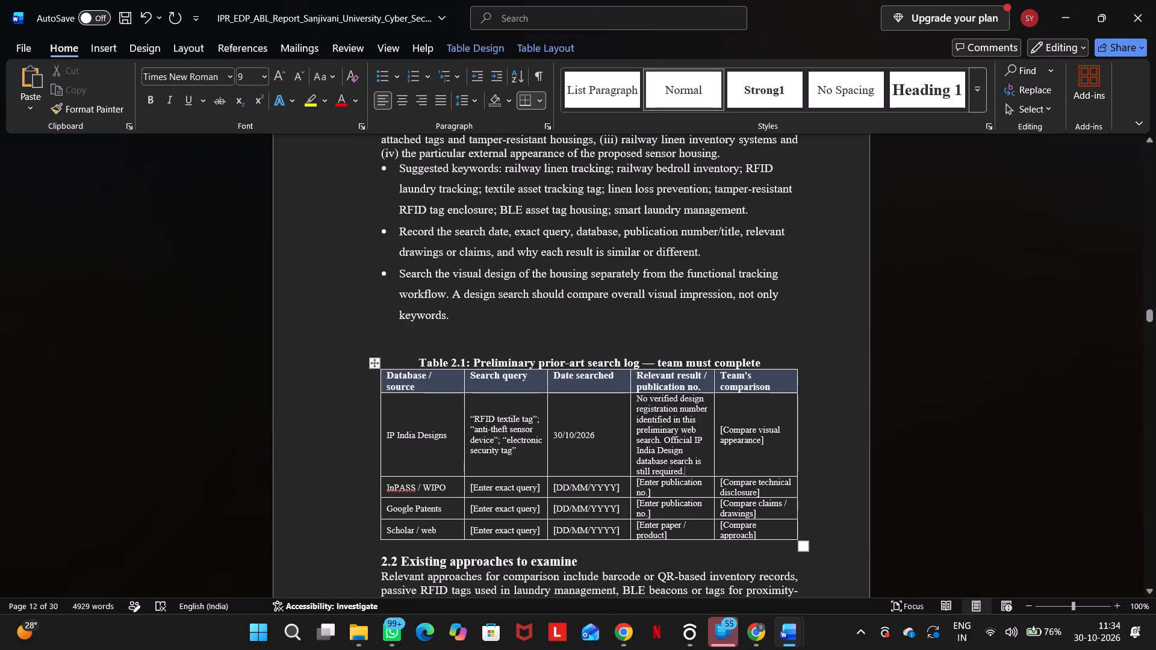
drag(721, 427, 764, 439)
key(ctrl+v)
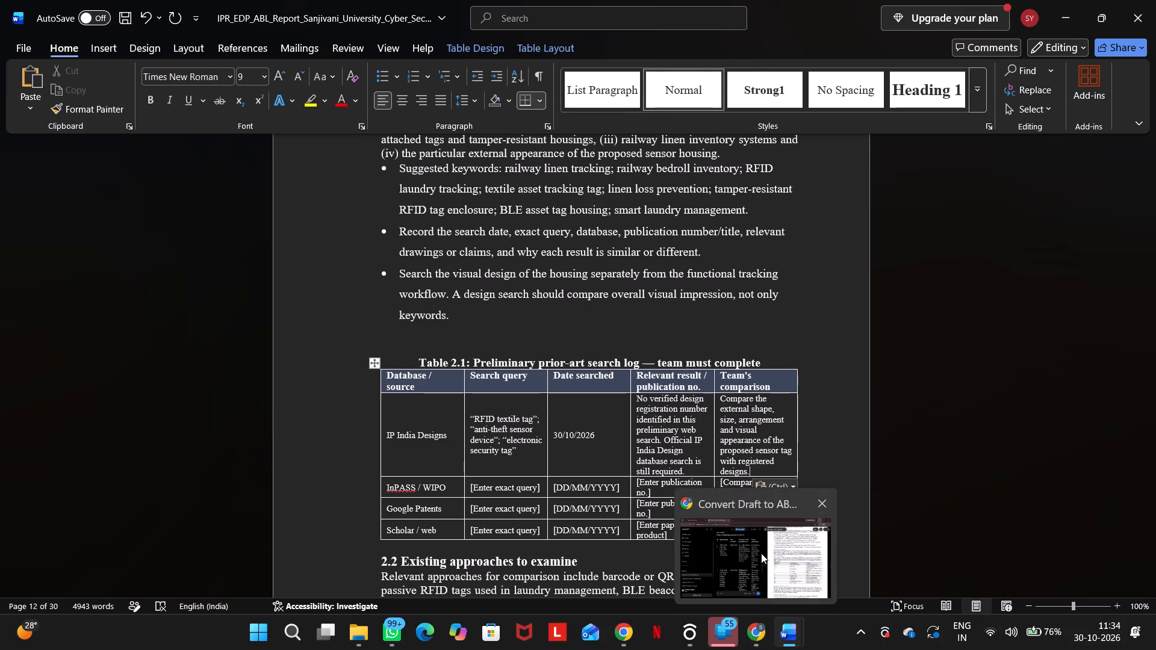
Replace the InPASS / WIPO search query placeholder in Word's Table 2.1 with ChatGPT's “RFID textile identification tag”; “RFID laundry tracking system”; “wireless garment tracking”.
click(761, 553)
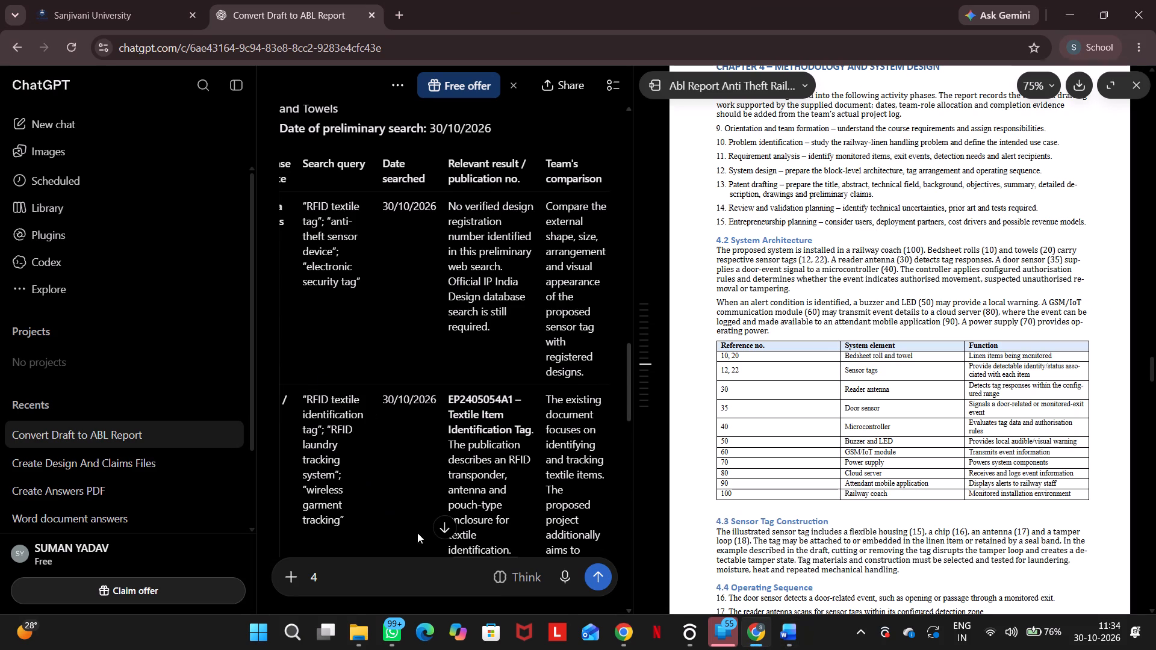
scroll(458, 479, left, 1)
scroll(426, 391, right, 6)
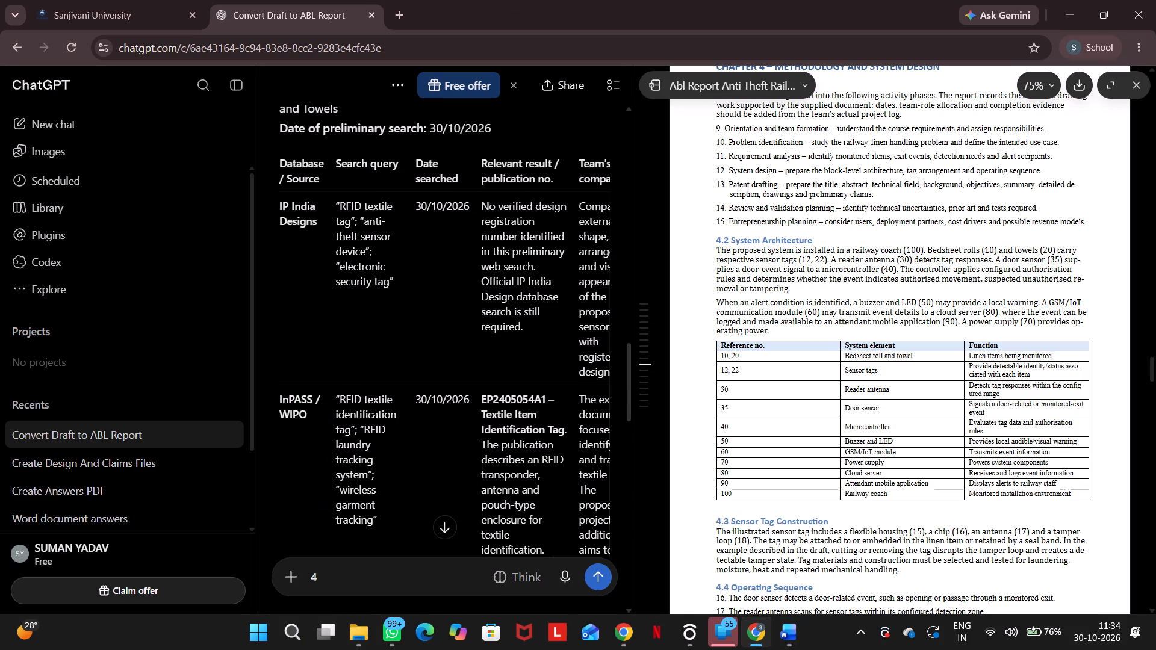
drag(341, 397, 364, 403)
drag(364, 403, 375, 522)
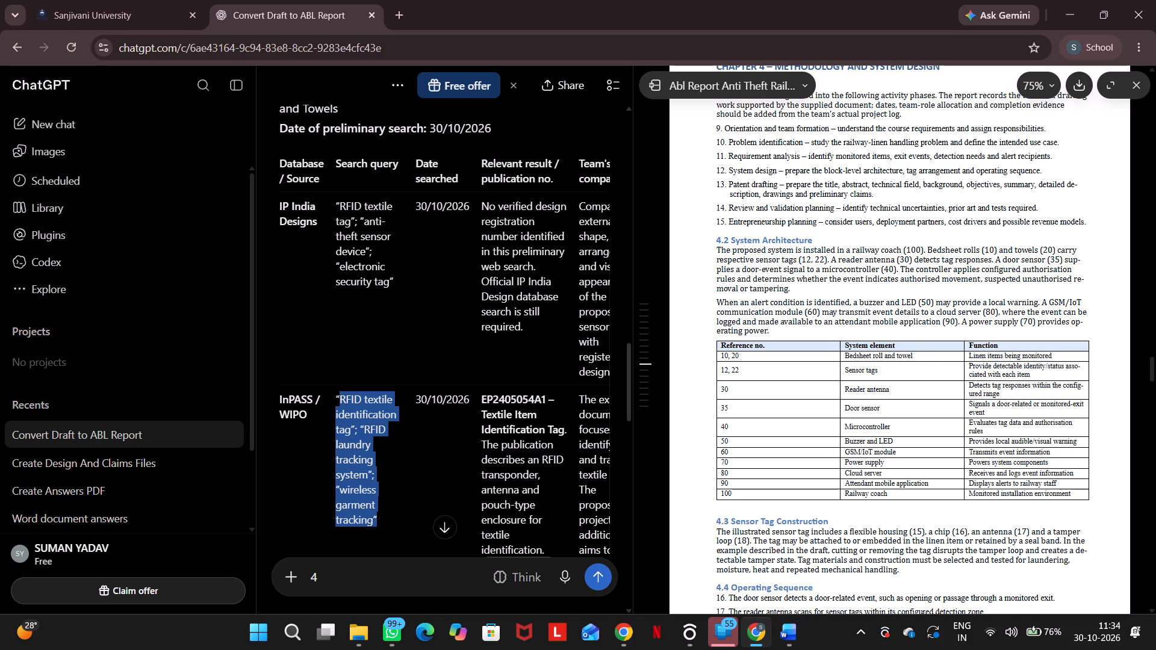
click(335, 397)
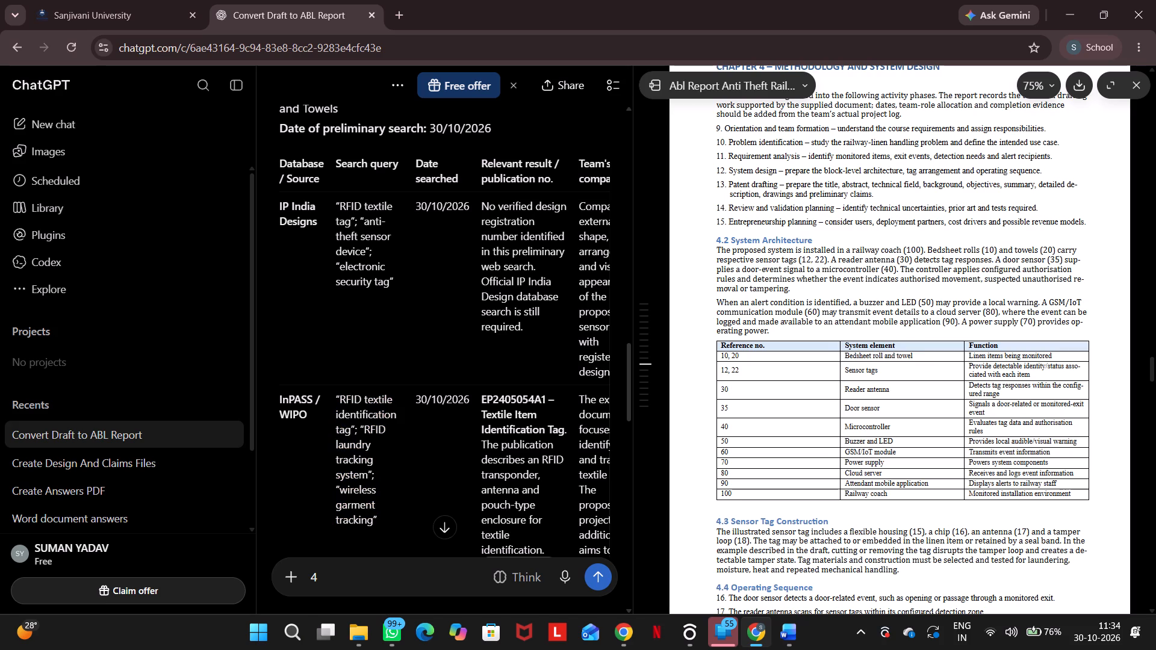
drag(335, 397, 380, 512)
key(ctrl+c)
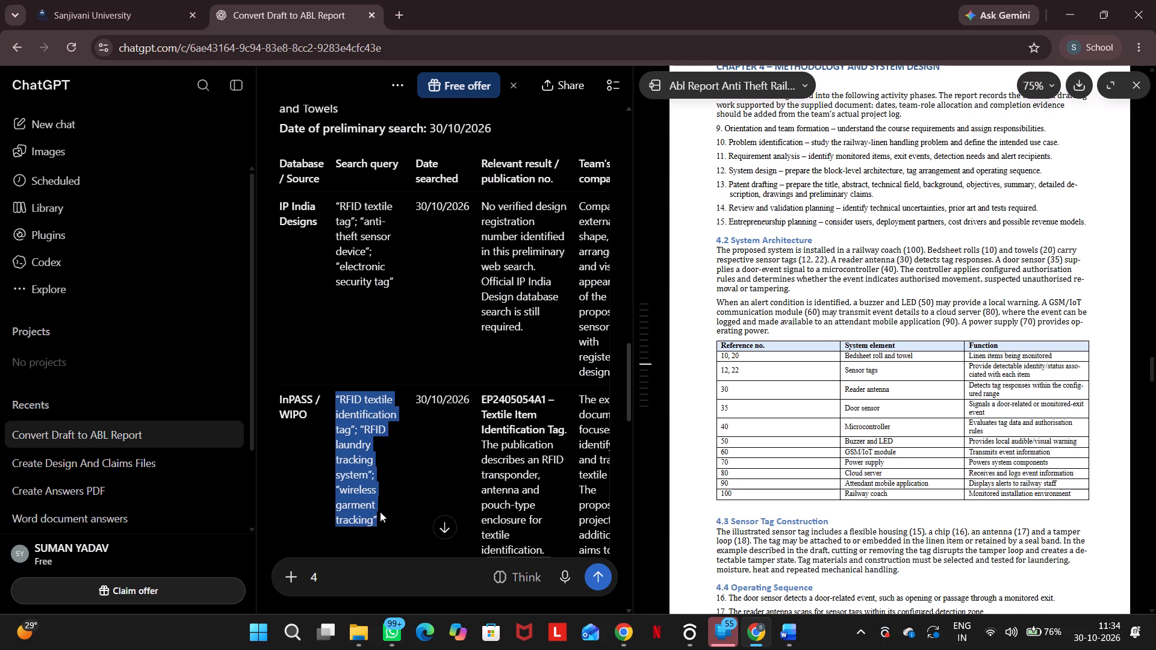
click(1081, 2)
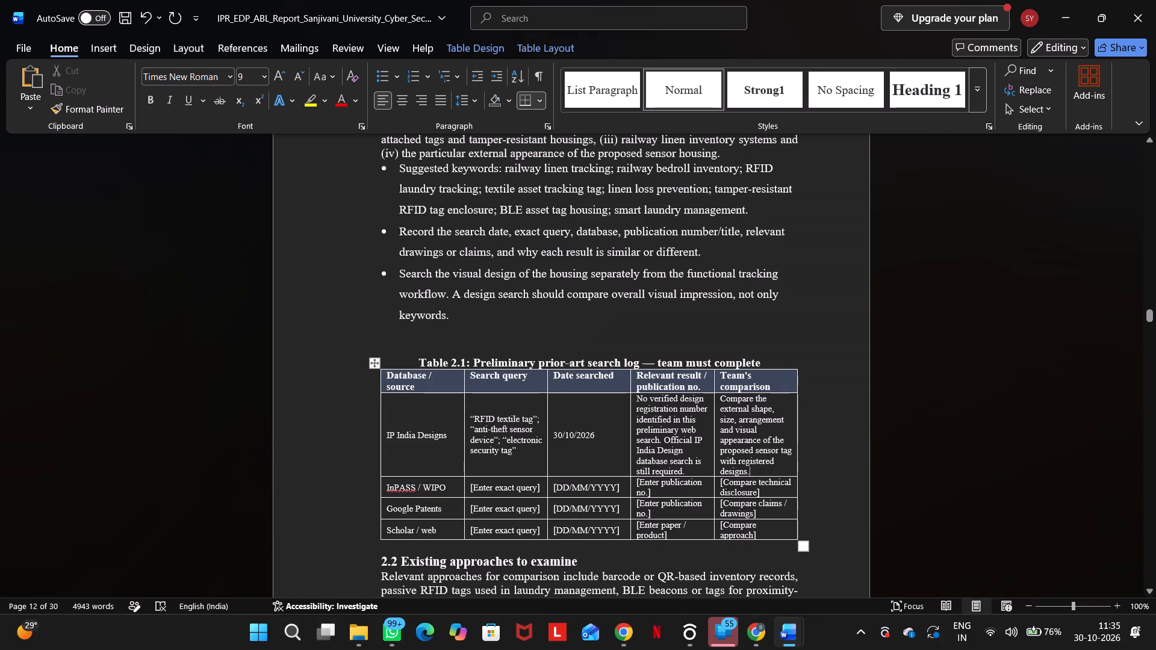
drag(470, 485, 539, 491)
key(ctrl+v)
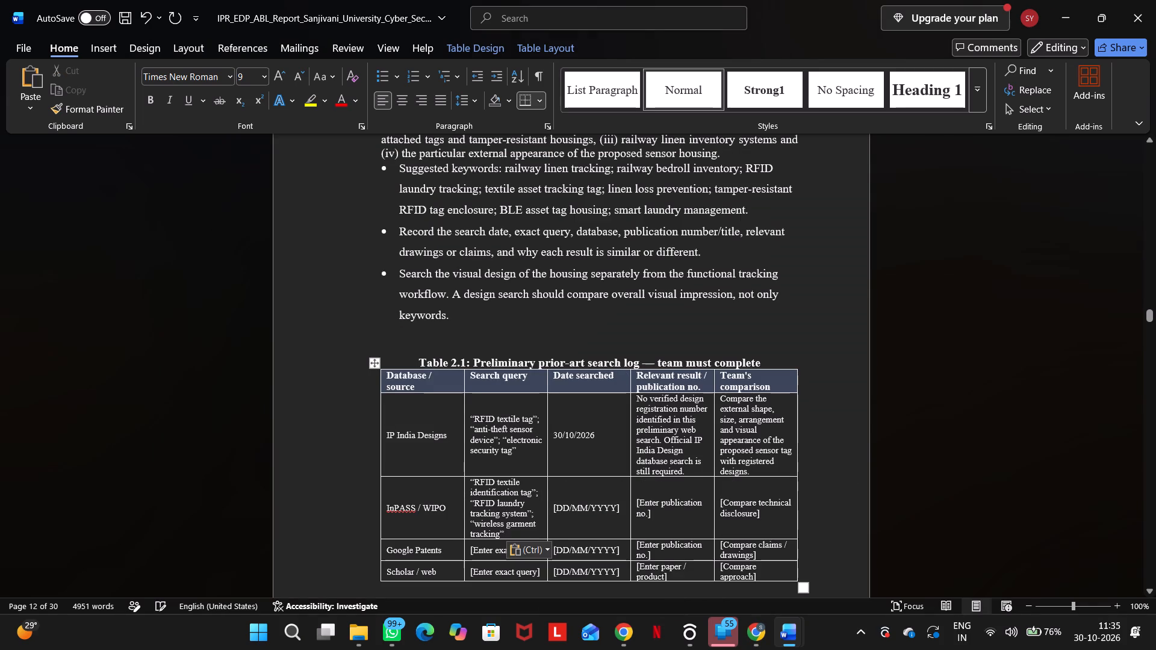
In the IP India Designs search query, delete both quotation marks around RFID textile tag and the closing one after electronic security tag.
click(474, 418)
key(BackSpace)
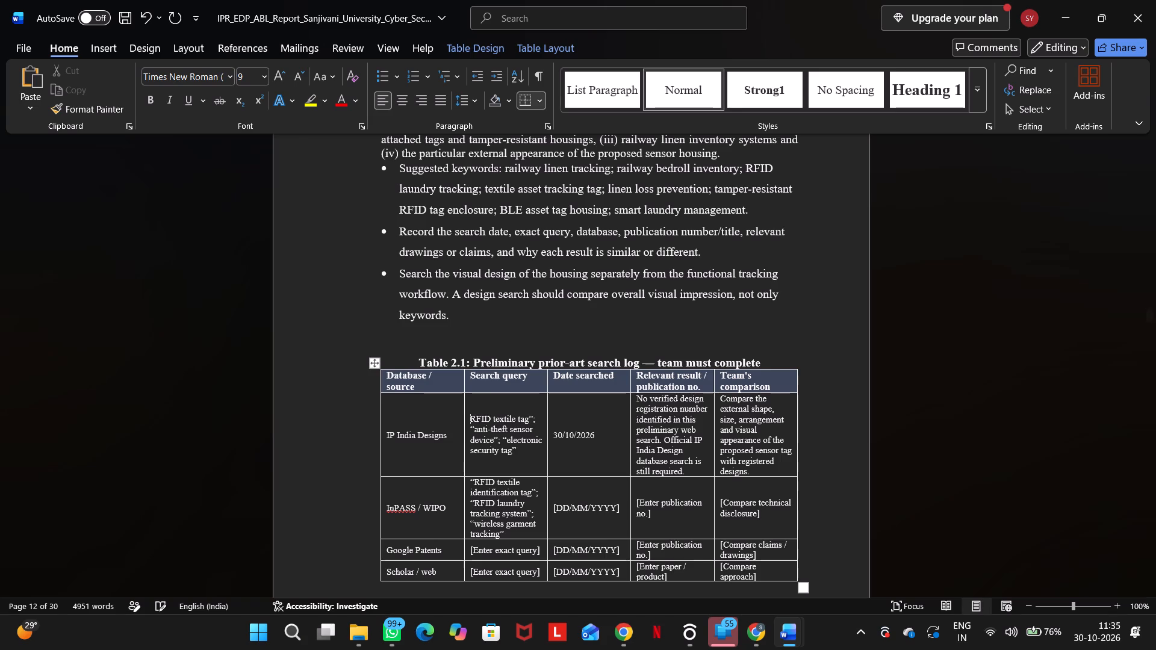
click(532, 418)
key(BackSpace)
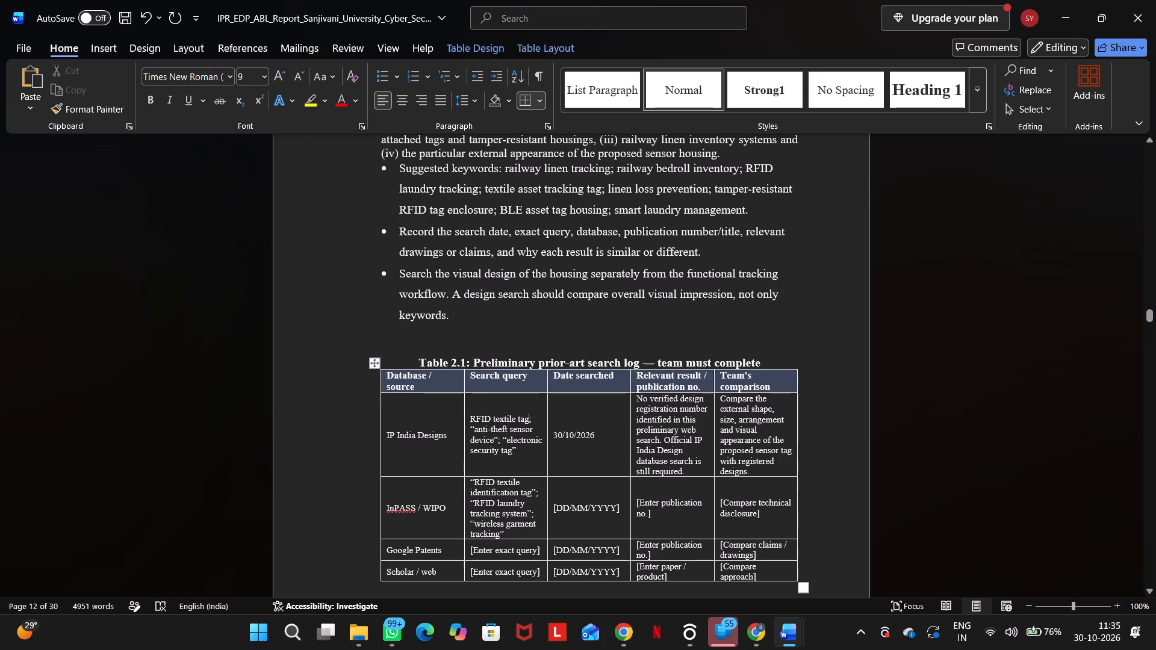
click(523, 451)
key(BackSpace)
In the InPASS / WIPO search query, delete the opening quotation mark before RFID textile and the closing one after wireless garment tracking.
click(473, 484)
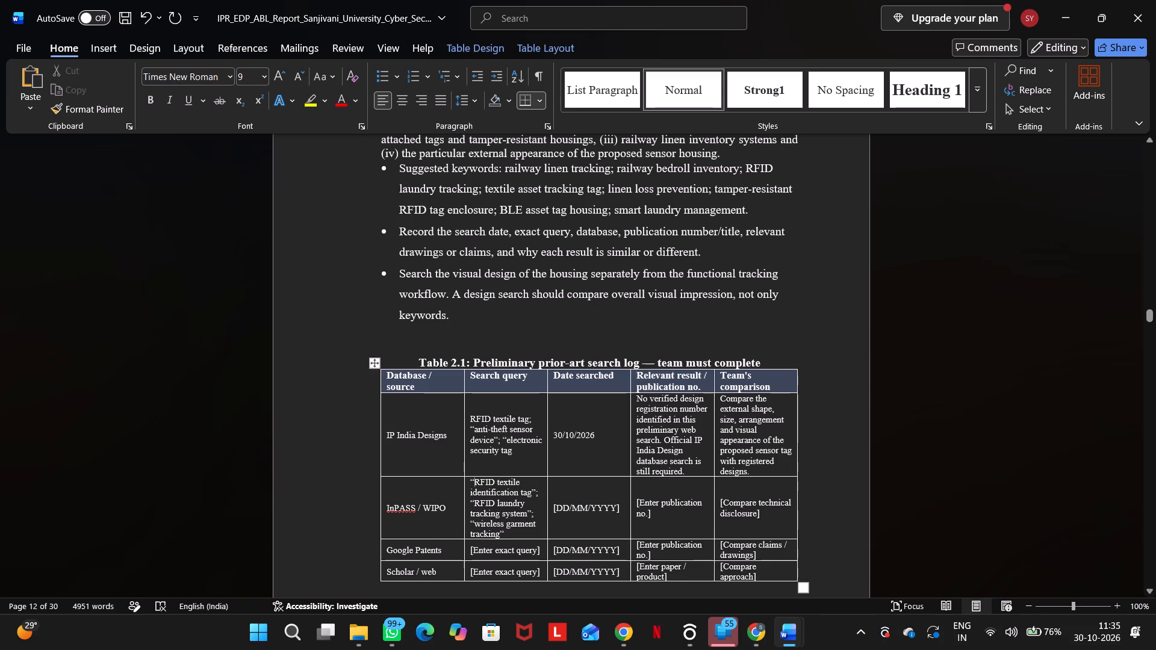
click(473, 484)
key(BackSpace)
click(527, 534)
key(BackSpace)
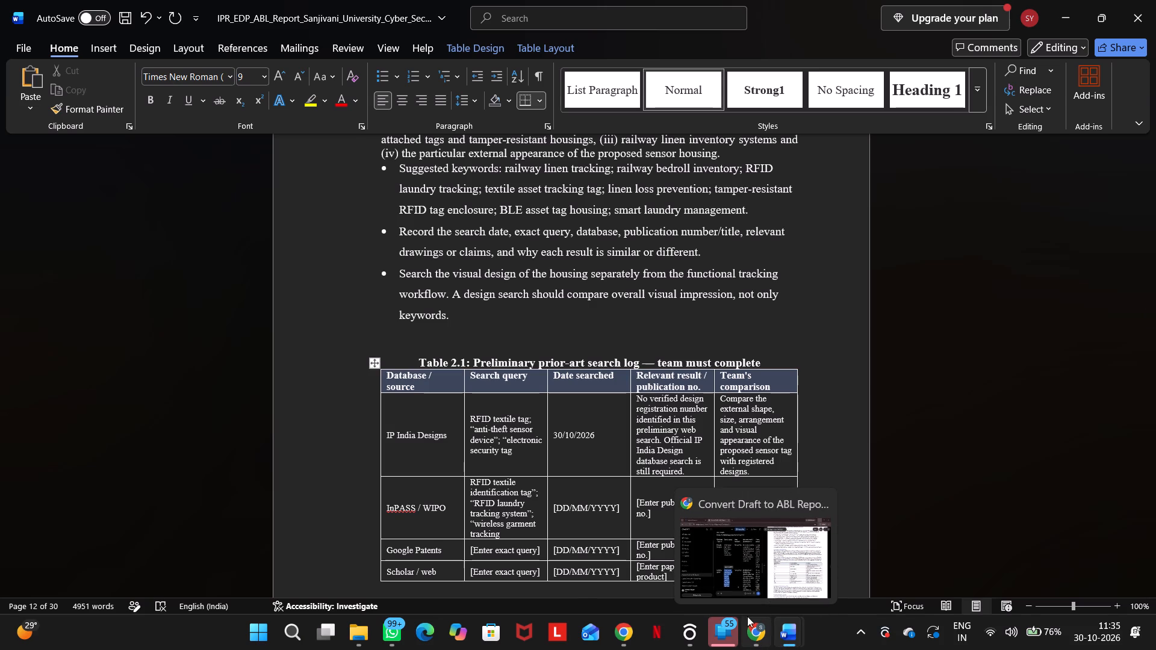
Replace the InPASS / WIPO date placeholder in the Word report's Table 2.1 with the ChatGPT reply's search date, 30/10/2026.
click(742, 575)
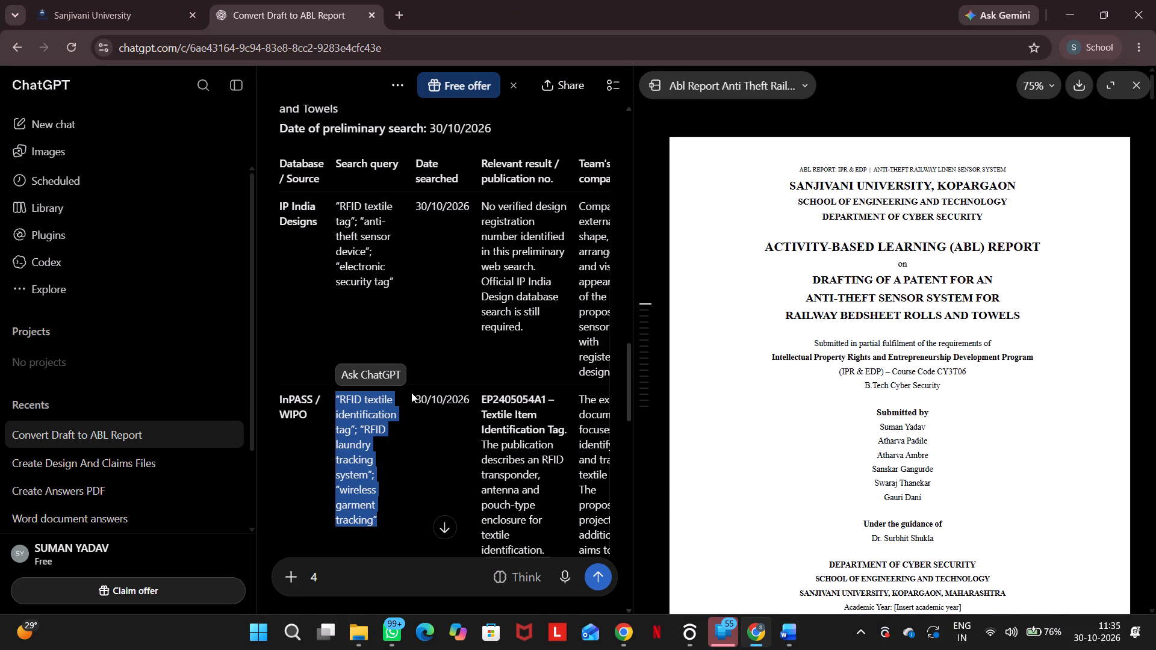
drag(415, 397, 465, 398)
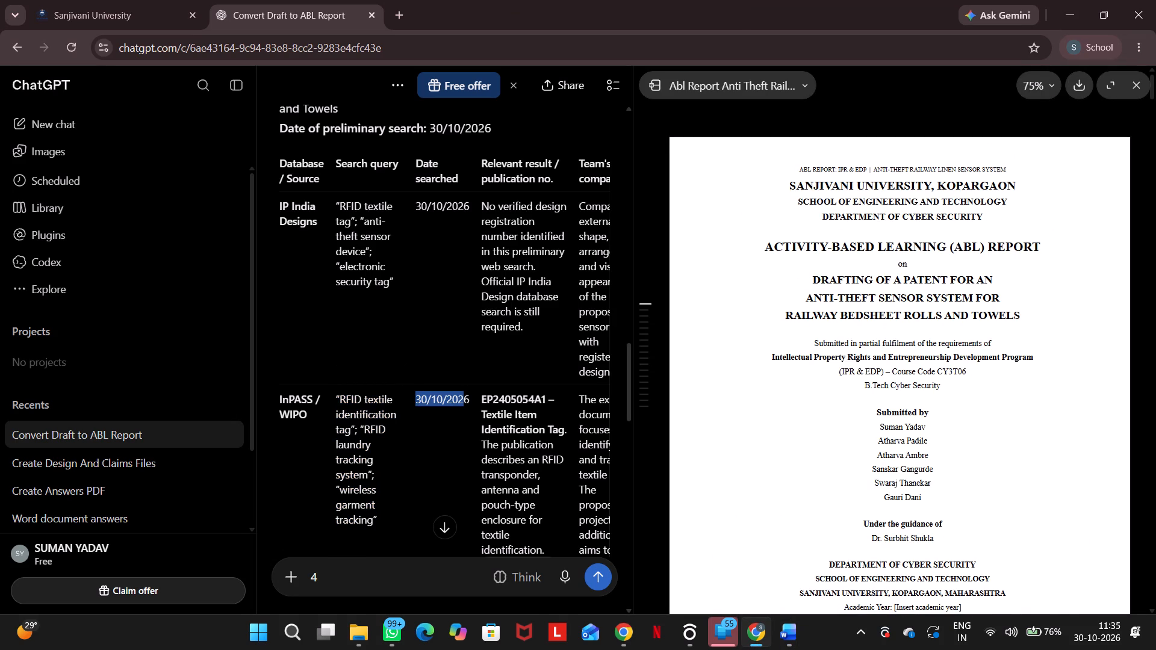
drag(465, 398, 472, 398)
key(ctrl+c)
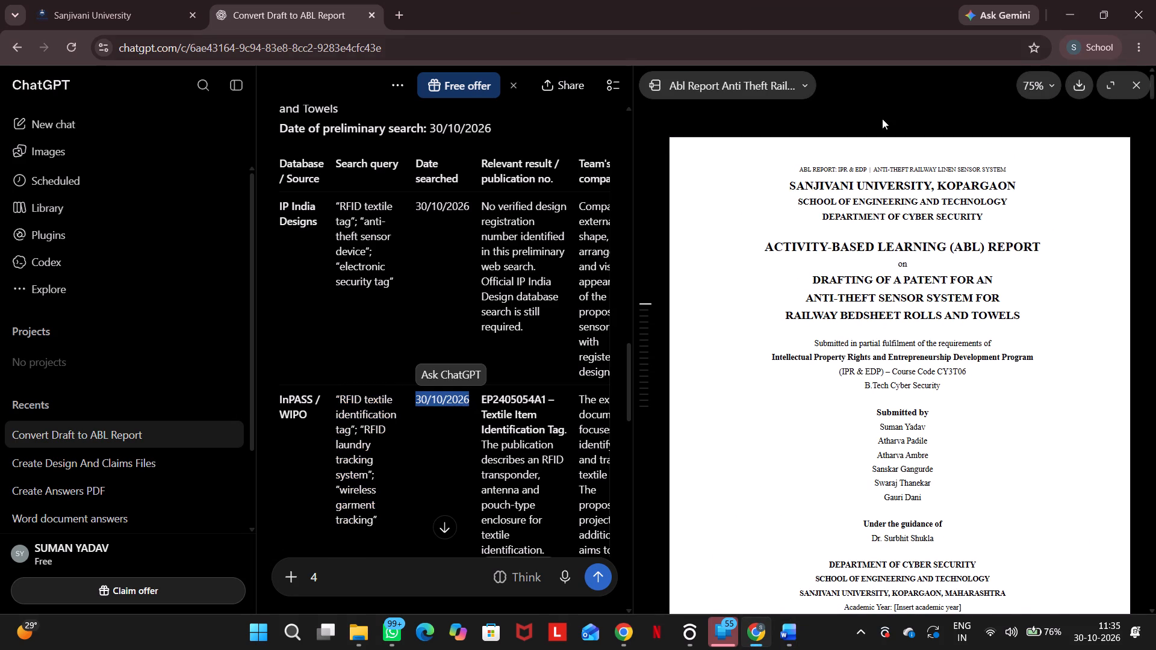
click(1082, 7)
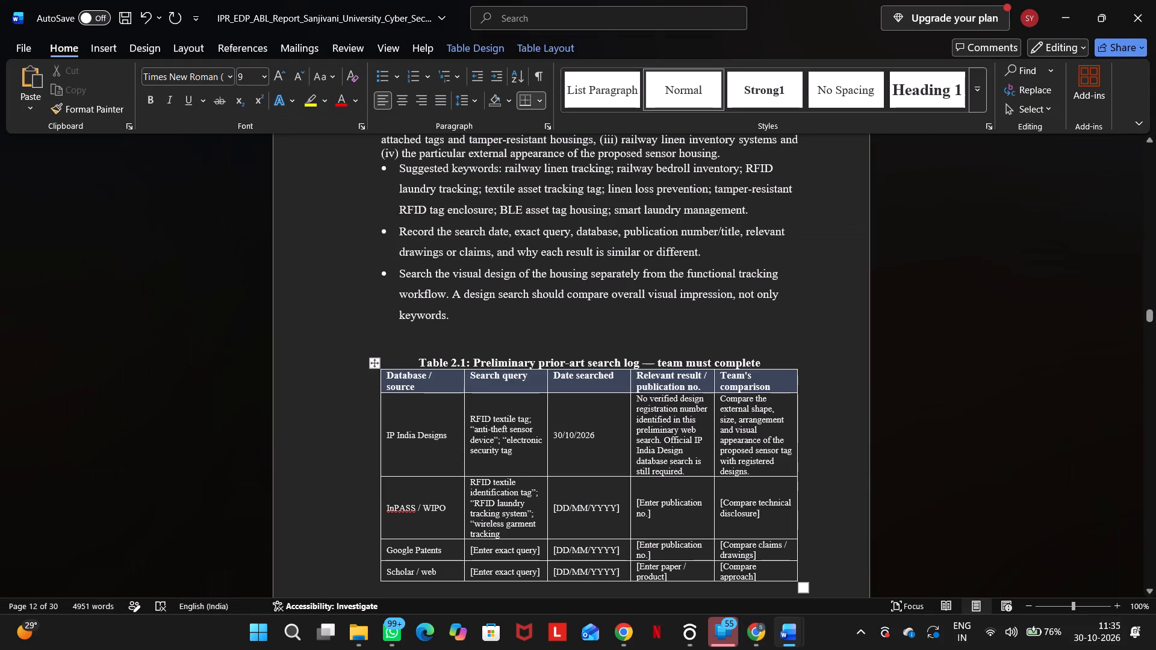
drag(553, 505, 597, 506)
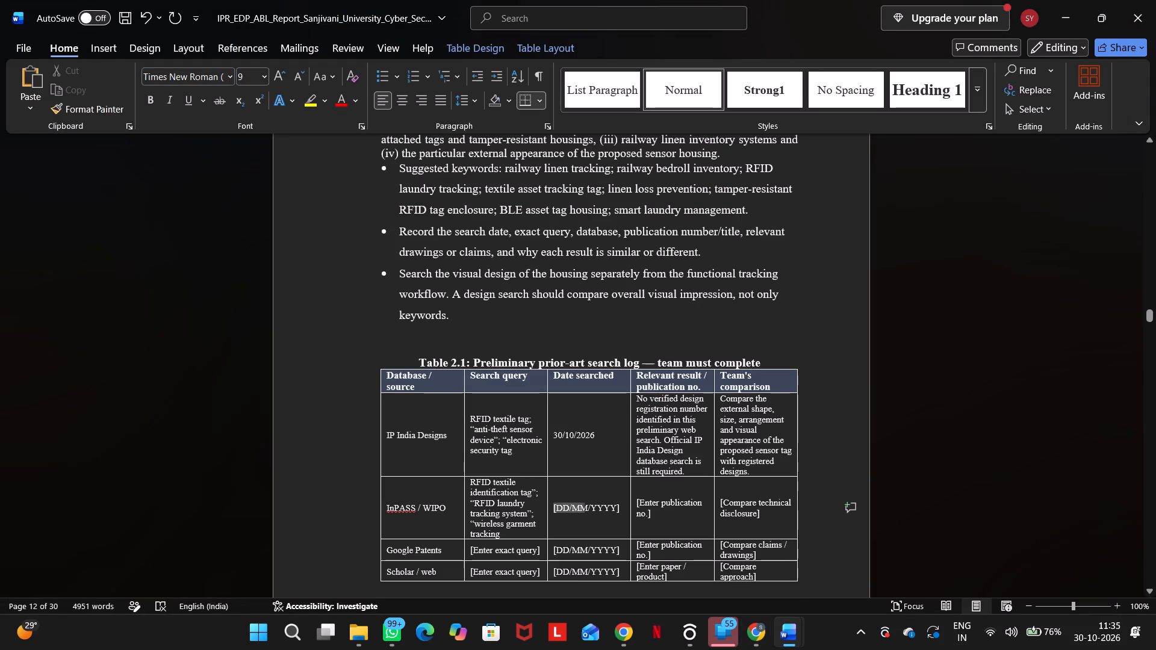
drag(597, 506, 620, 508)
key(ctrl+c)
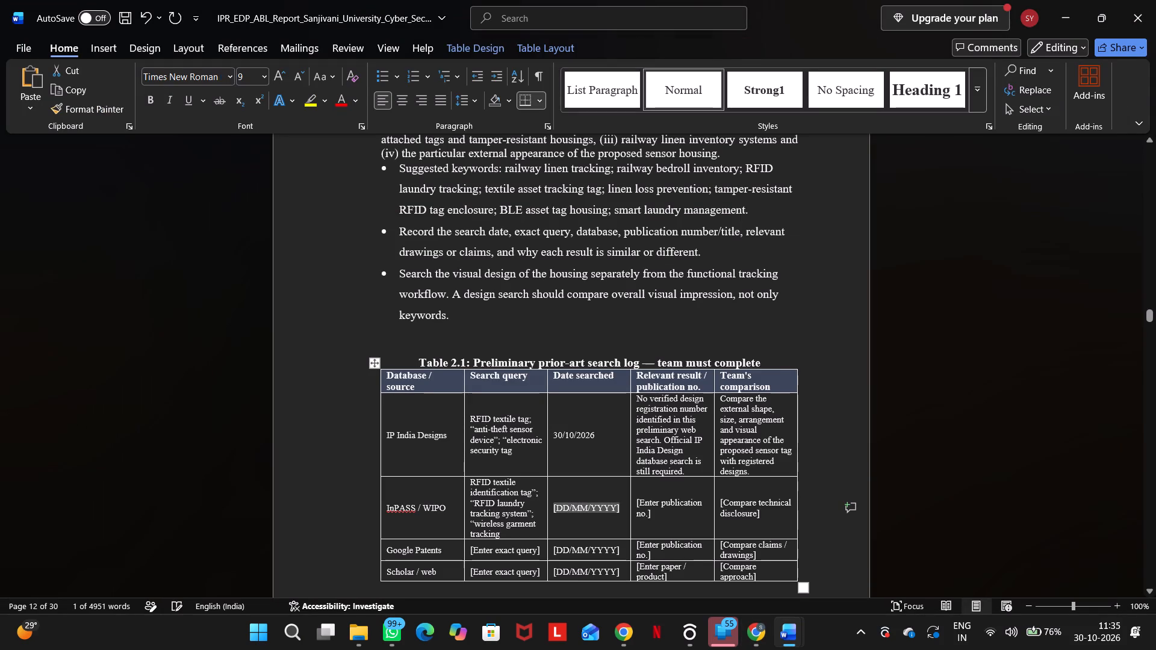
key(ctrl+v)
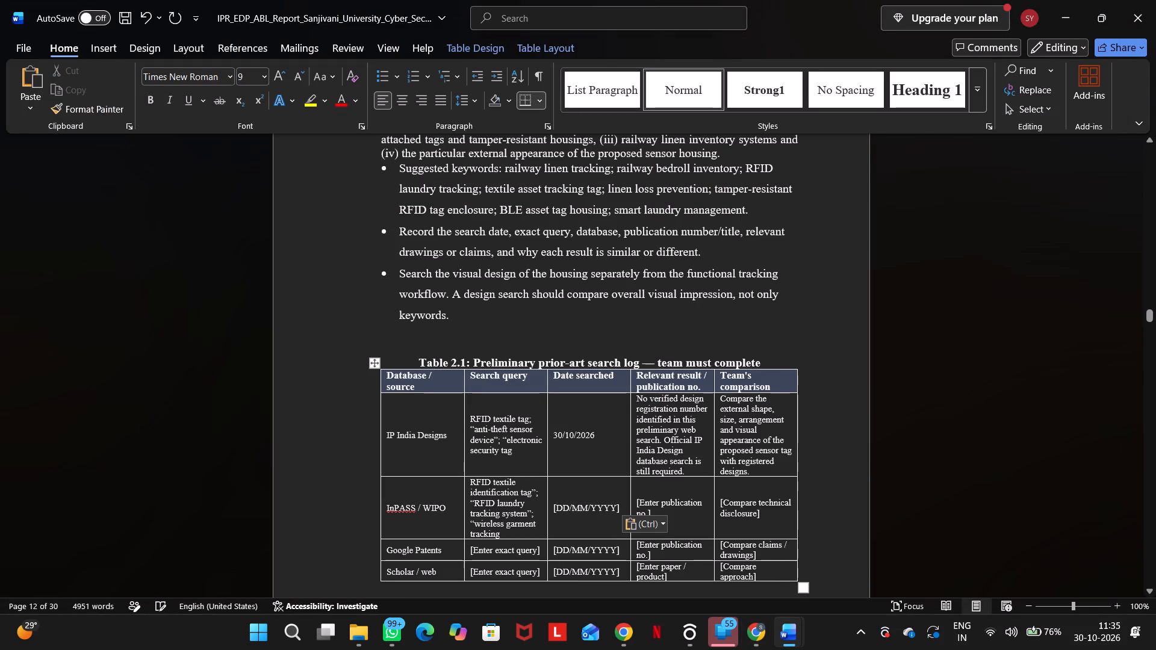
click(751, 646)
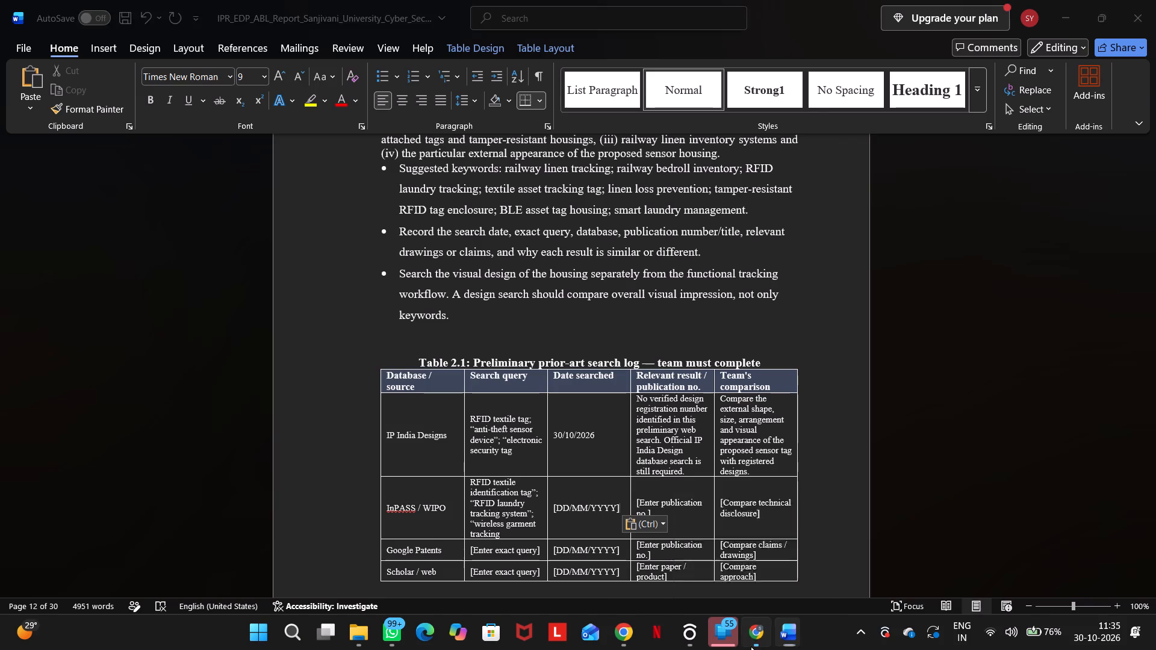
key(ctrl+c)
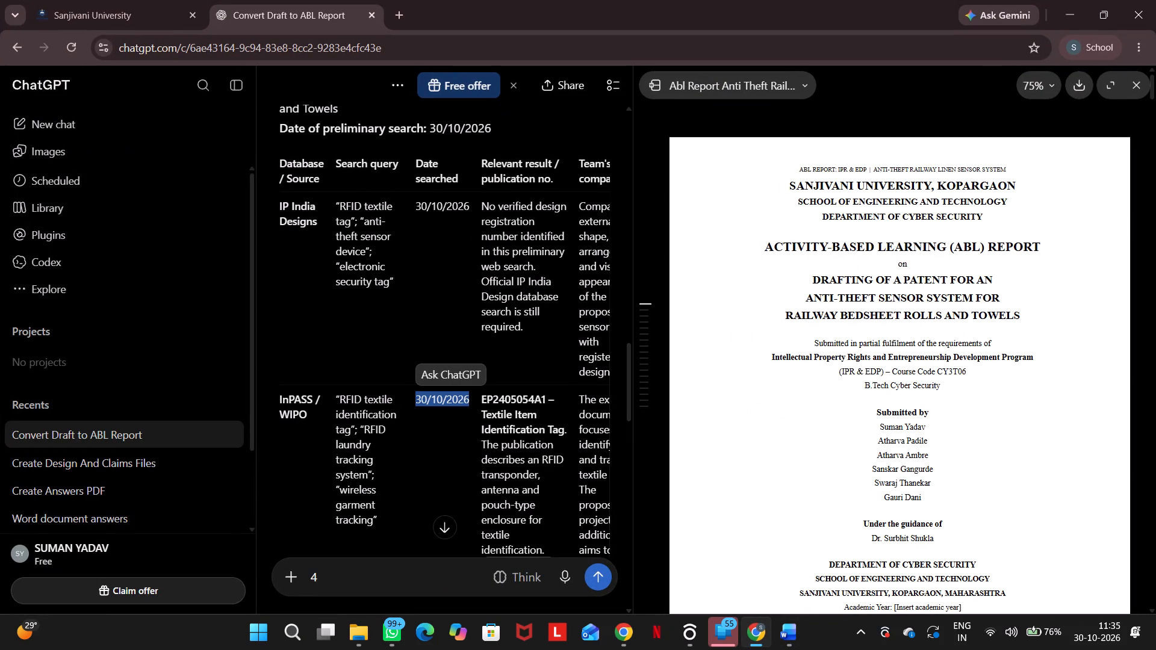
click(1059, 12)
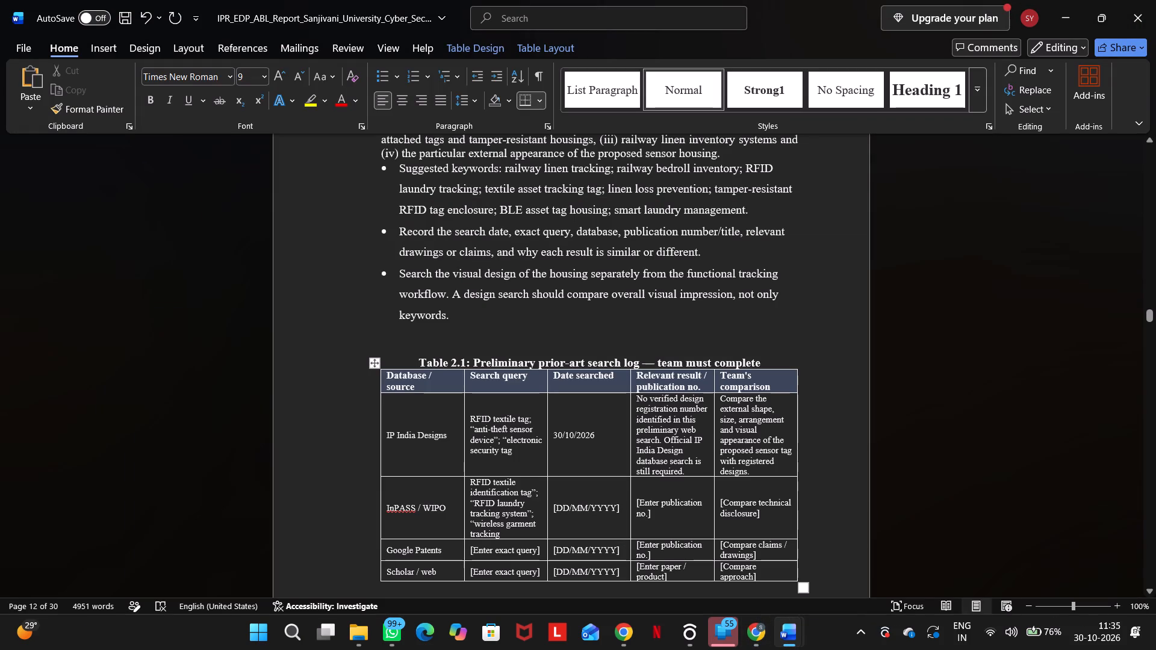
drag(555, 507, 626, 503)
key(ctrl+v)
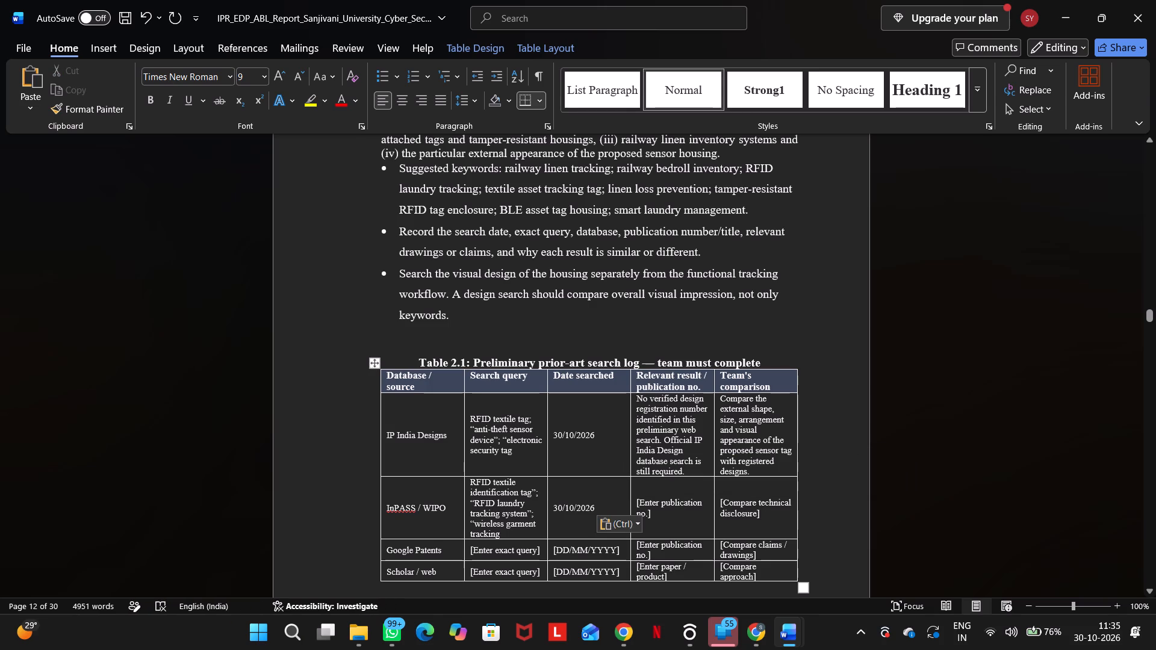
Replace the InPASS / WIPO publication placeholder in Word's Table 2.1 with ChatGPT's full entry beginning “EP2405054A1 – Textile Item Identification Tag.”.
click(676, 503)
click(758, 648)
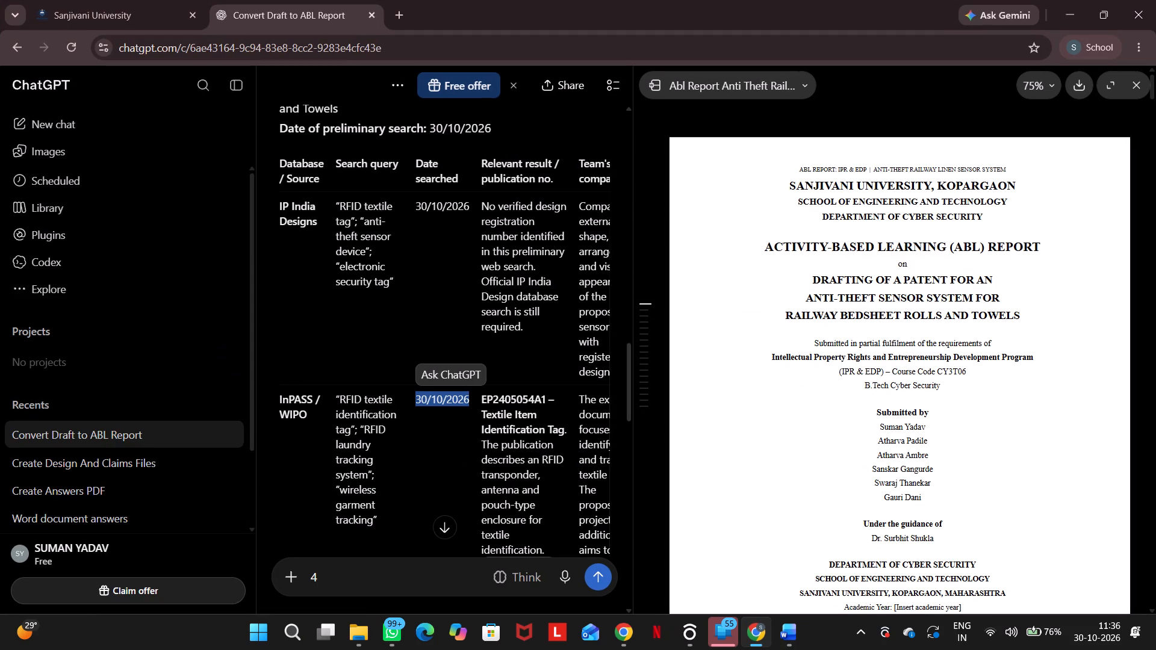
drag(481, 399, 572, 438)
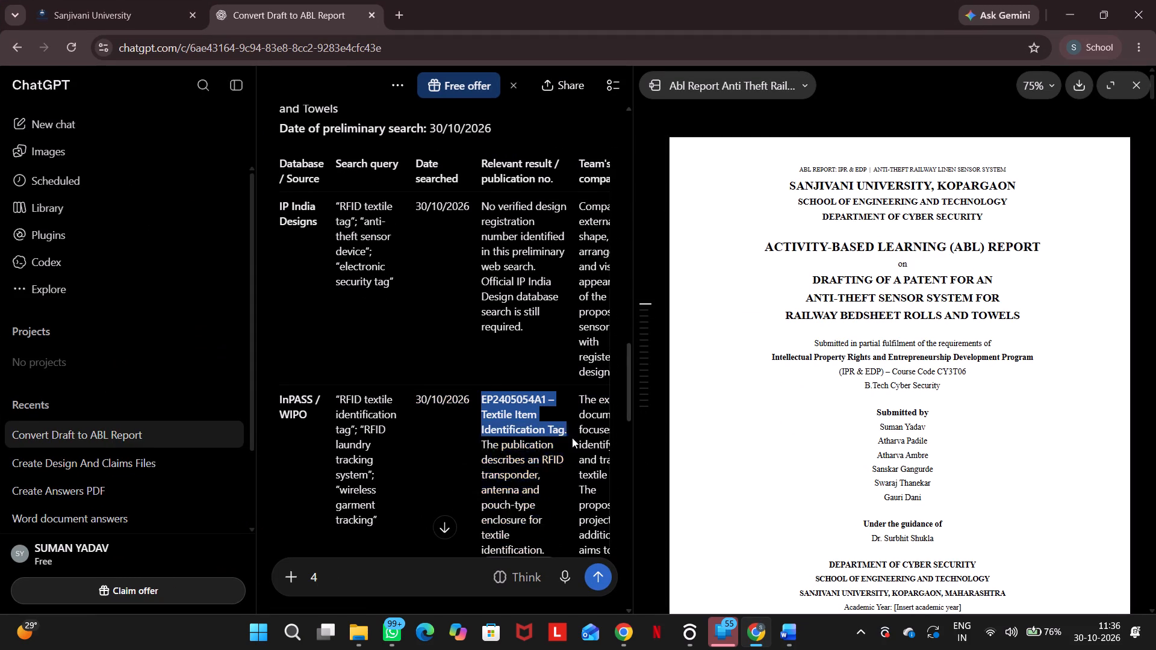
drag(572, 438, 550, 347)
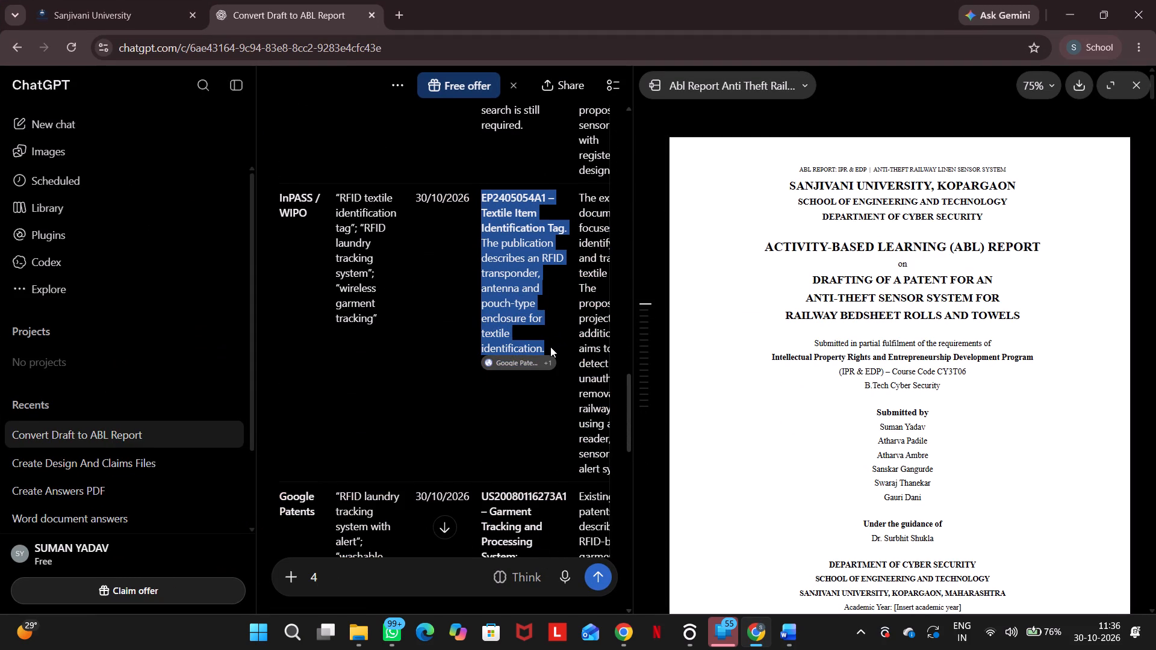
drag(550, 347, 550, 346)
key(ctrl+c)
click(1063, 2)
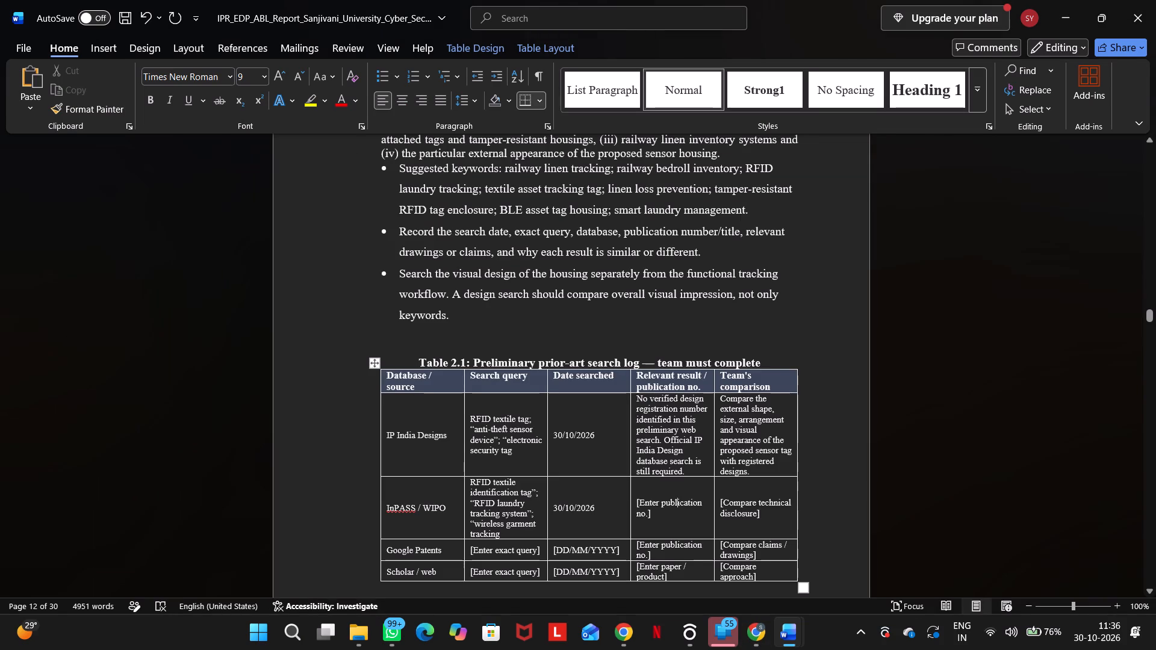
drag(638, 501, 674, 509)
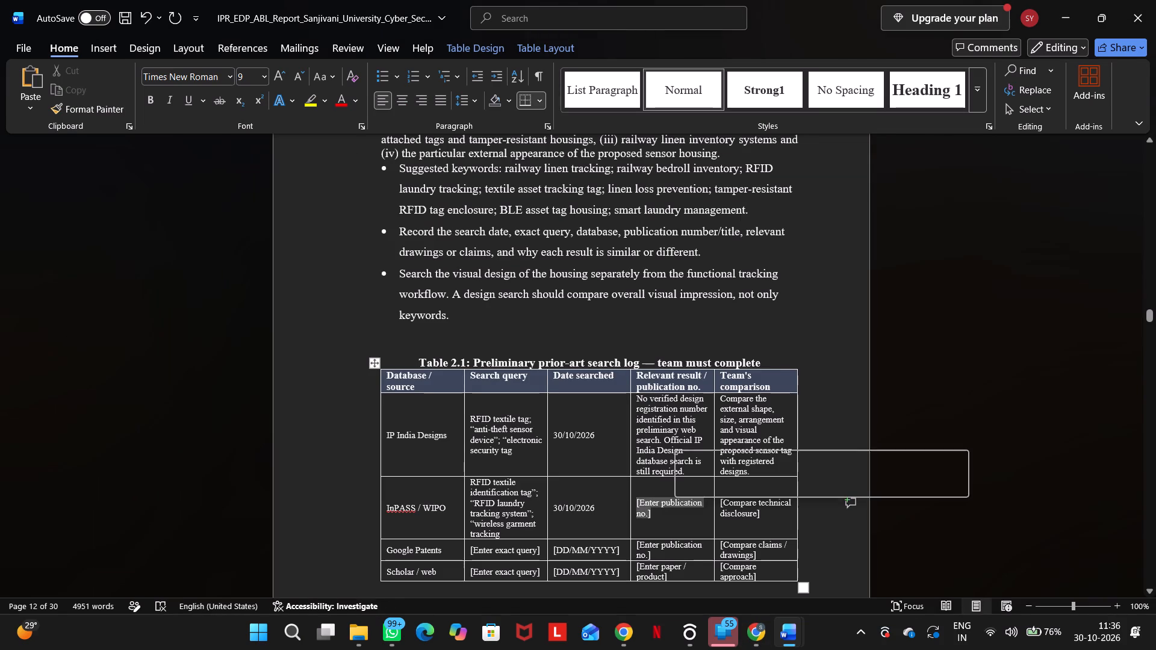